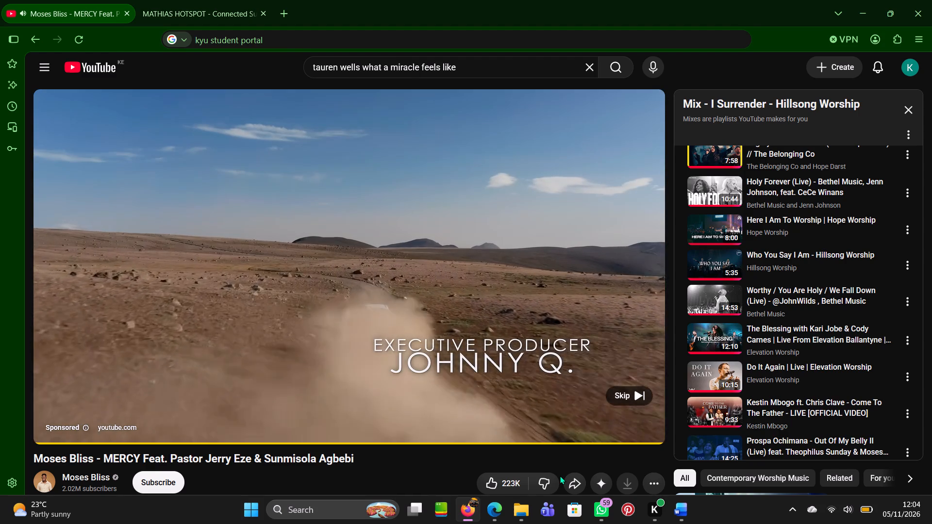
# Skip the sponsored ad playing before the Moses Bliss "MERCY" music video.
pyautogui.click(626, 388)
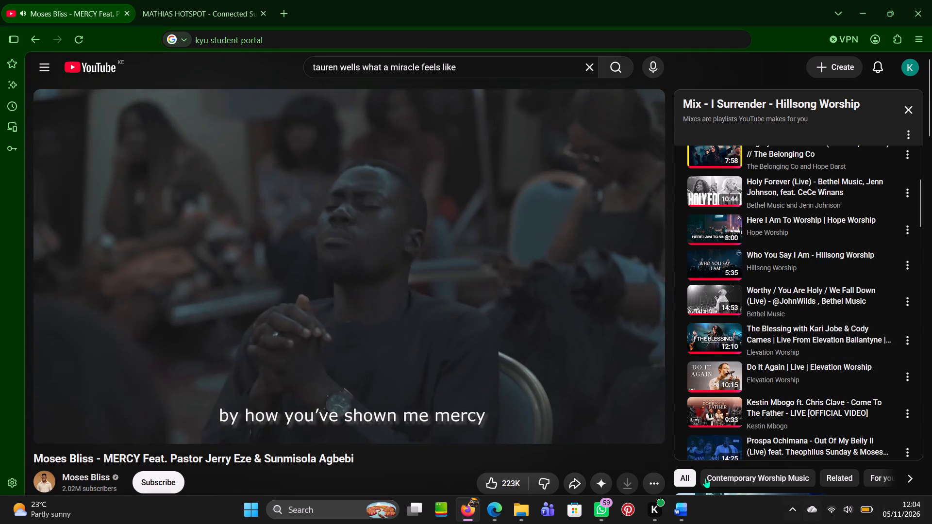
# Switch to the open Word document on language maintenance and revitalization.
pyautogui.click(684, 516)
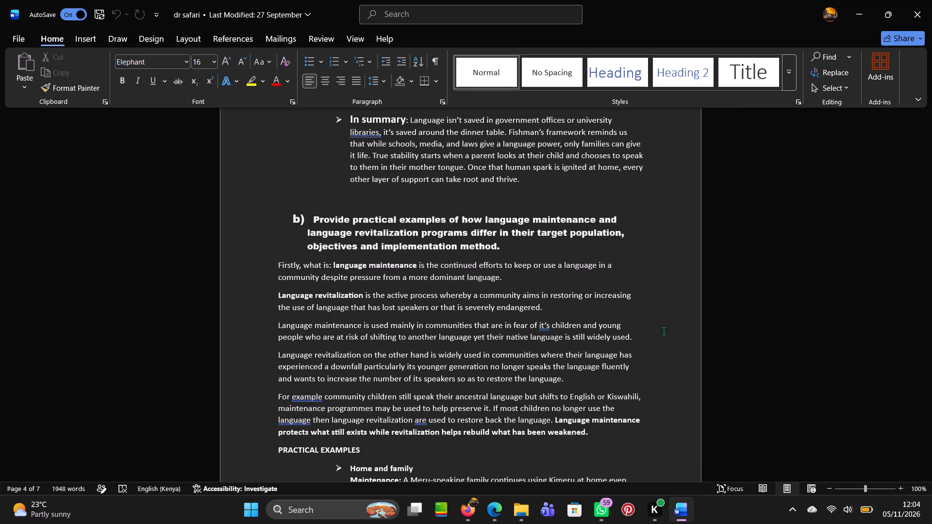
# Check the list of paired Bluetooth devices and their connection status in the system's quick settings.
pyautogui.click(858, 523)
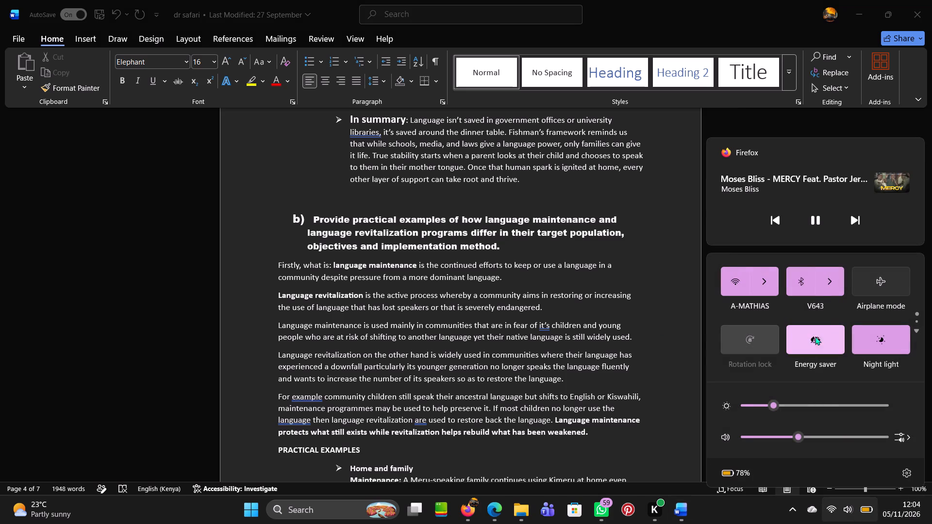
pyautogui.click(835, 292)
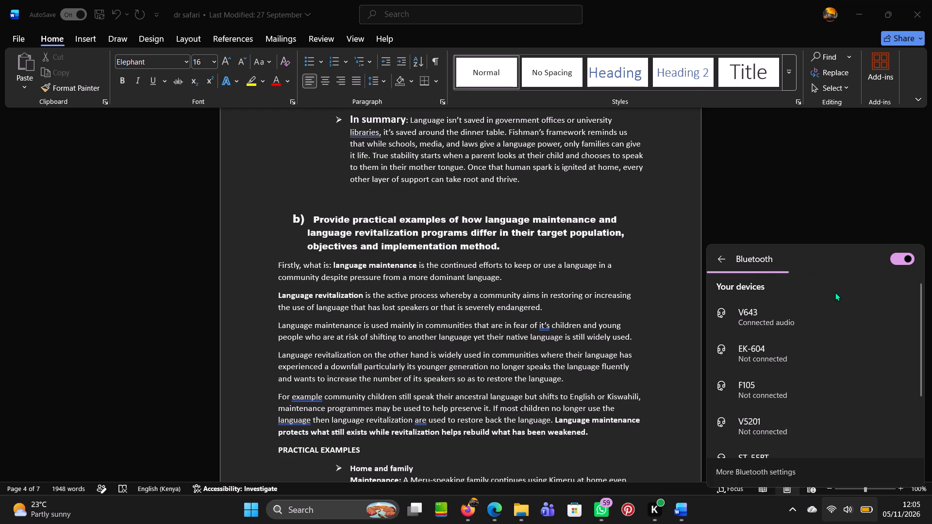
pyautogui.click(735, 516)
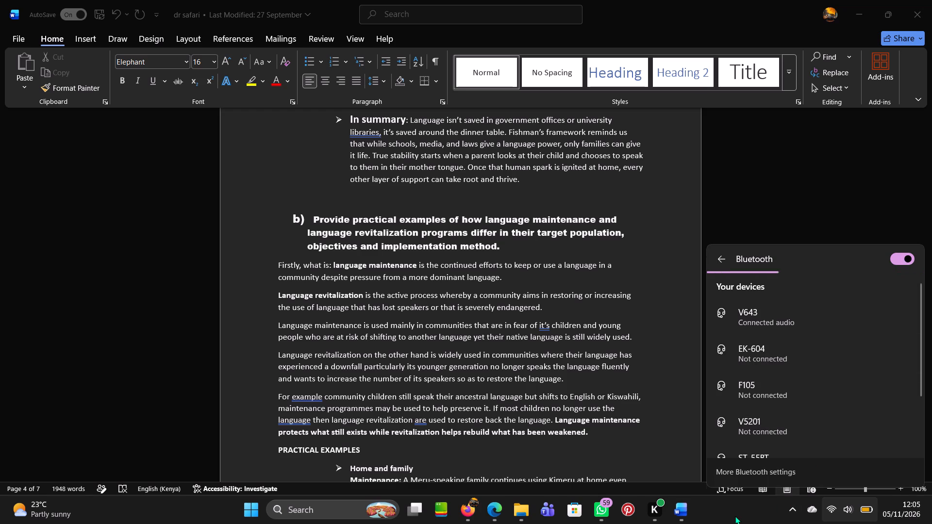
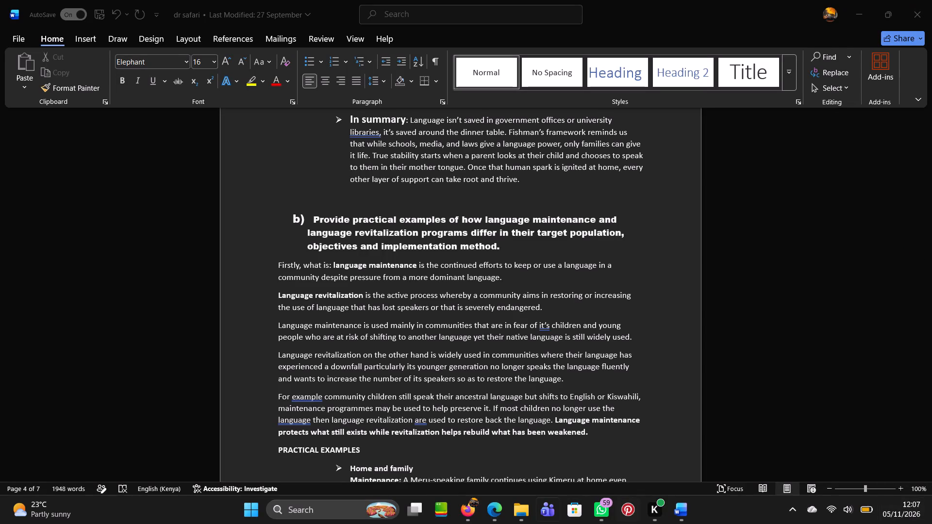
# Read through section b) of the "dr safari" Word document, on language maintenance and revitalization, down to the practical examples.
pyautogui.scroll(-1, 405, 289)
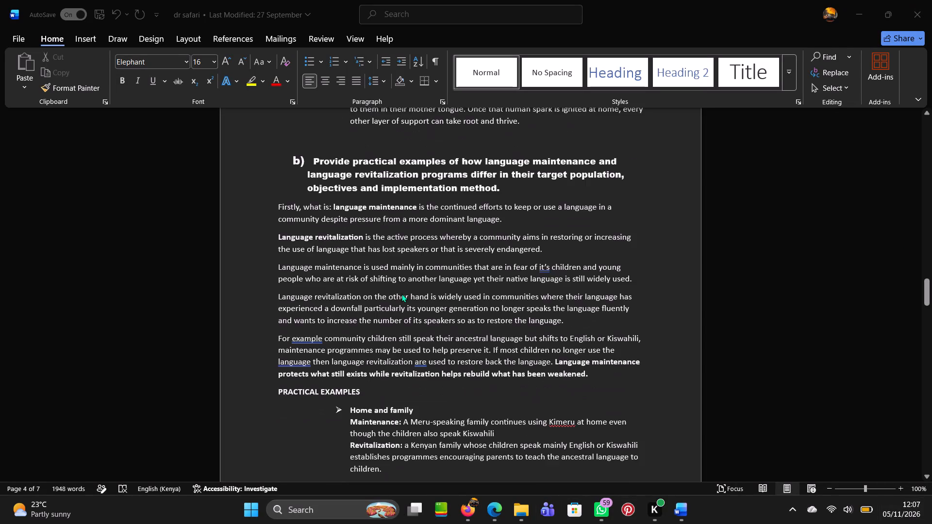
pyautogui.scroll(-3, 402, 294)
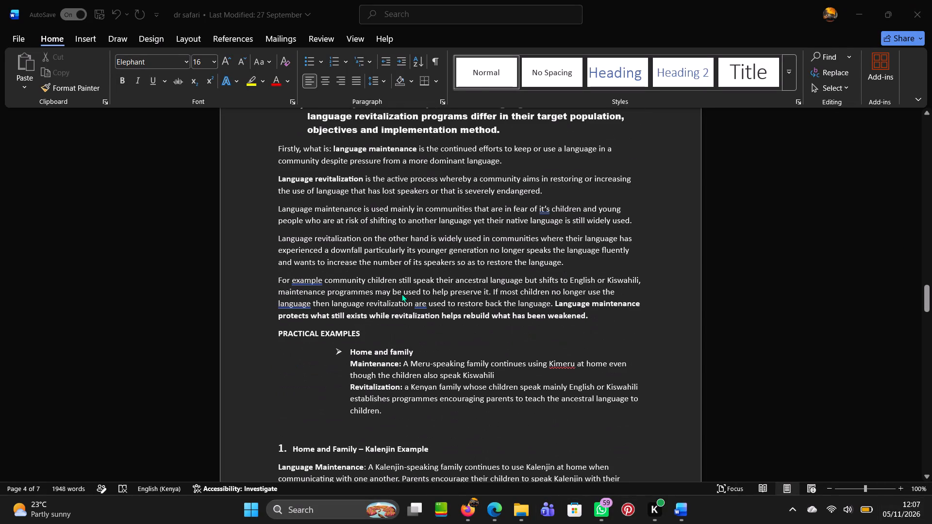
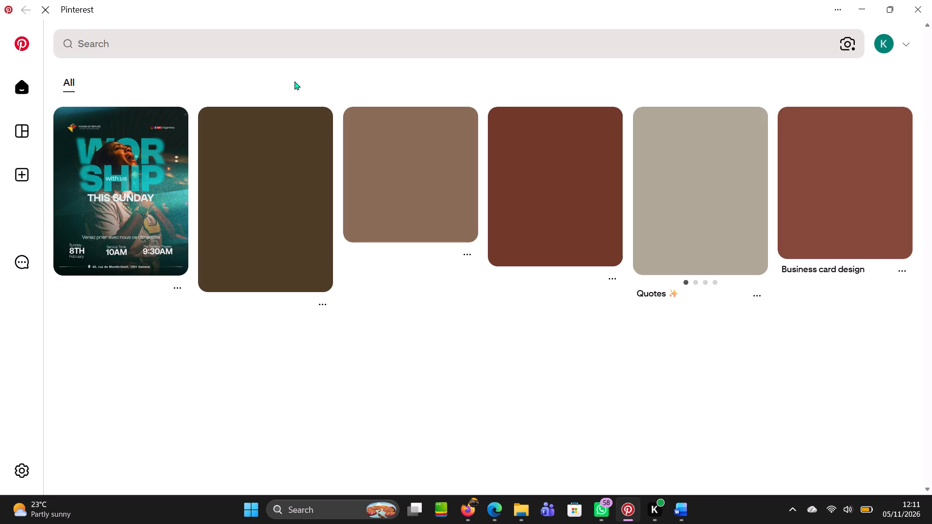
# Browse the Pinterest home feed, view the "This Sunday" church flyer pin and return to the feed.
pyautogui.scroll(-4, 310, 118)
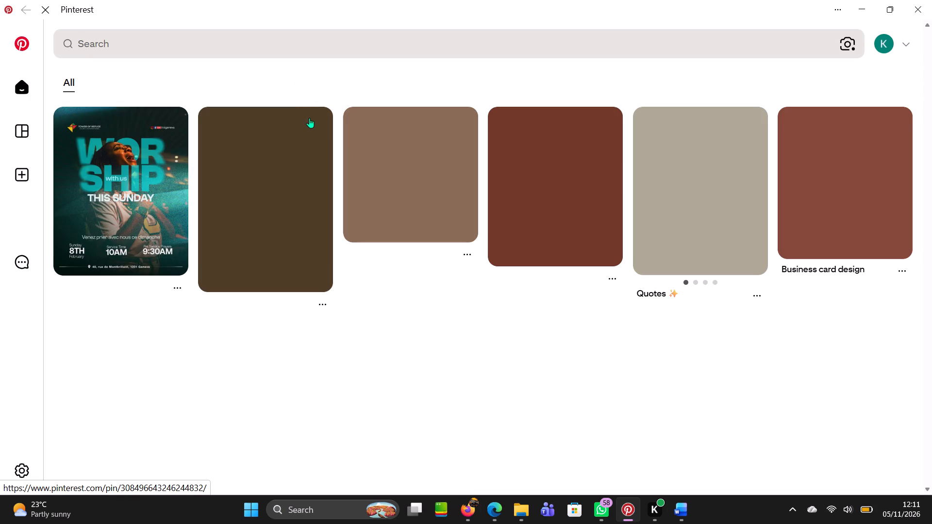
pyautogui.click(122, 47)
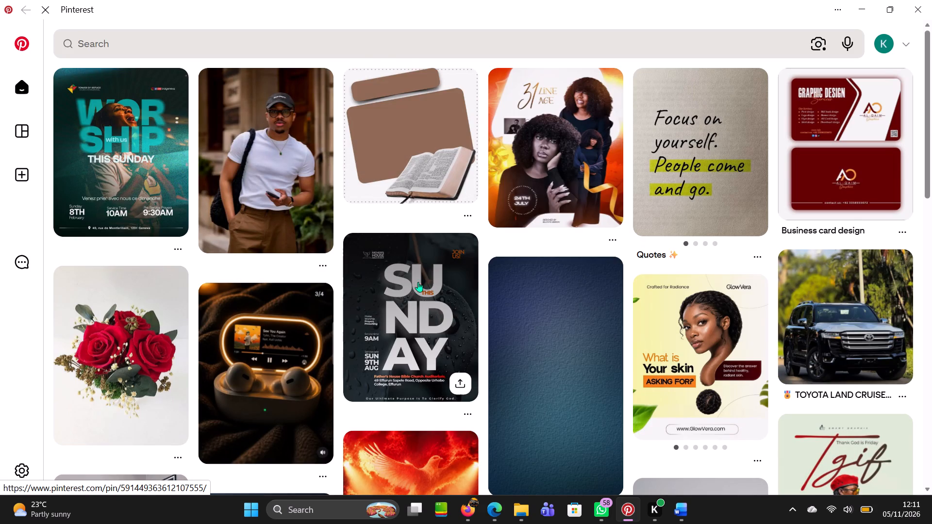
pyautogui.click(434, 315)
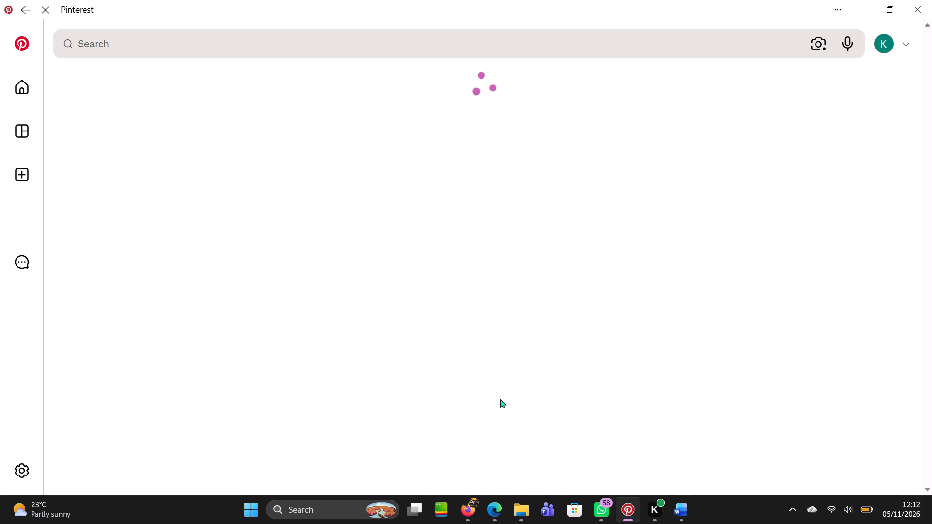
pyautogui.click(463, 295)
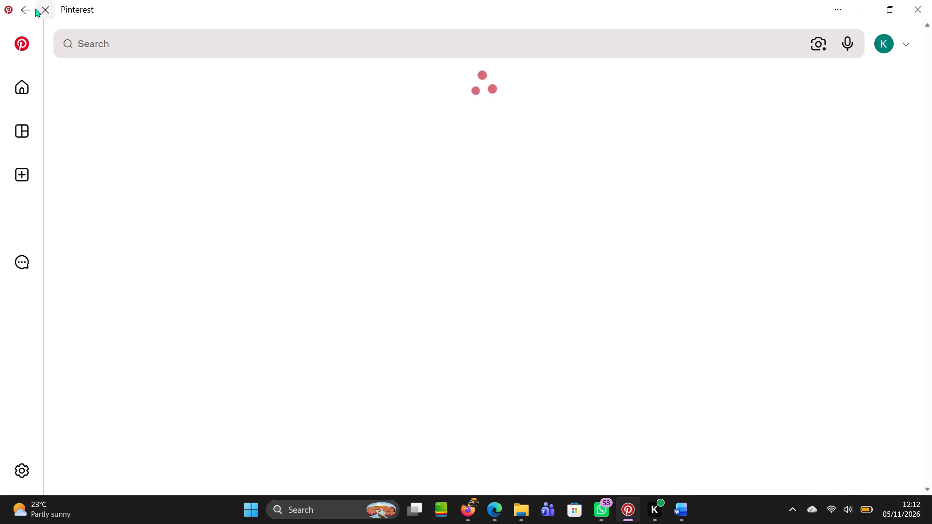
pyautogui.click(28, 8)
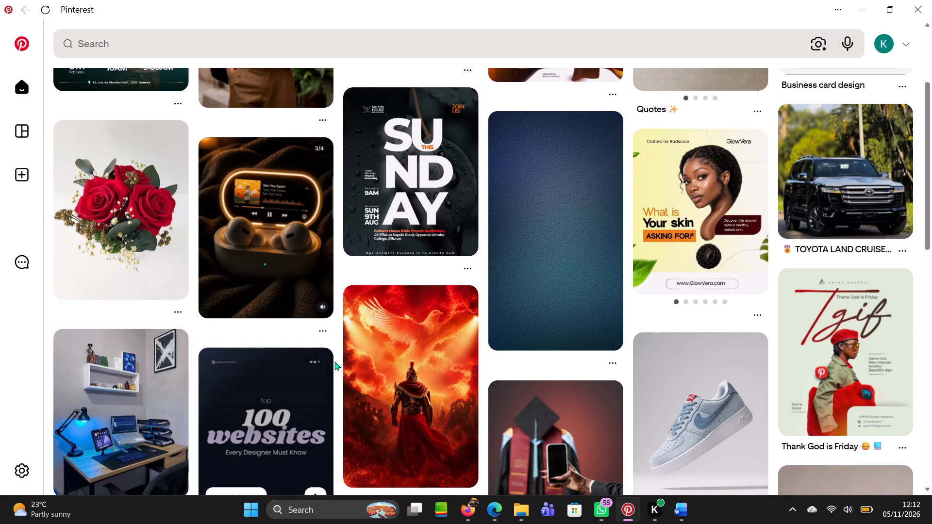
# Look further down the Pinterest feed, view the "Coffee" pin and return to the feed.
pyautogui.scroll(-4, 357, 331)
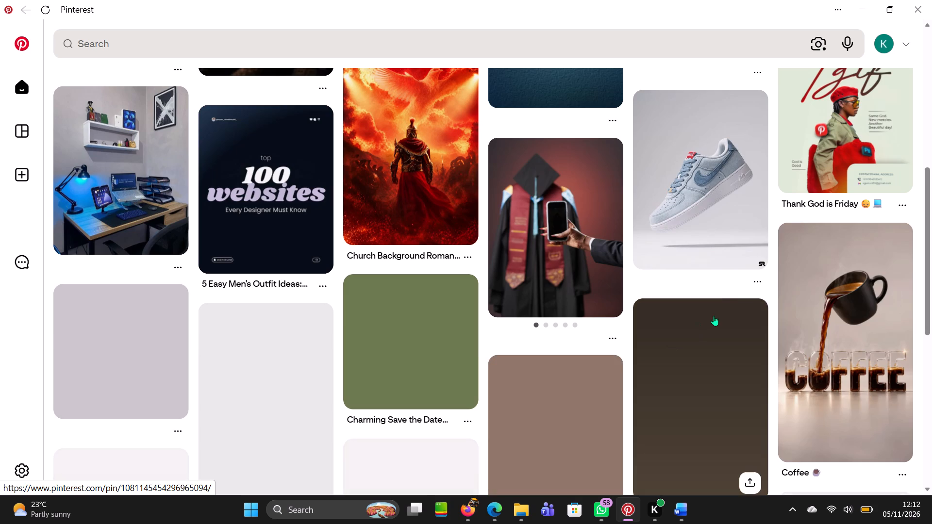
pyautogui.click(791, 281)
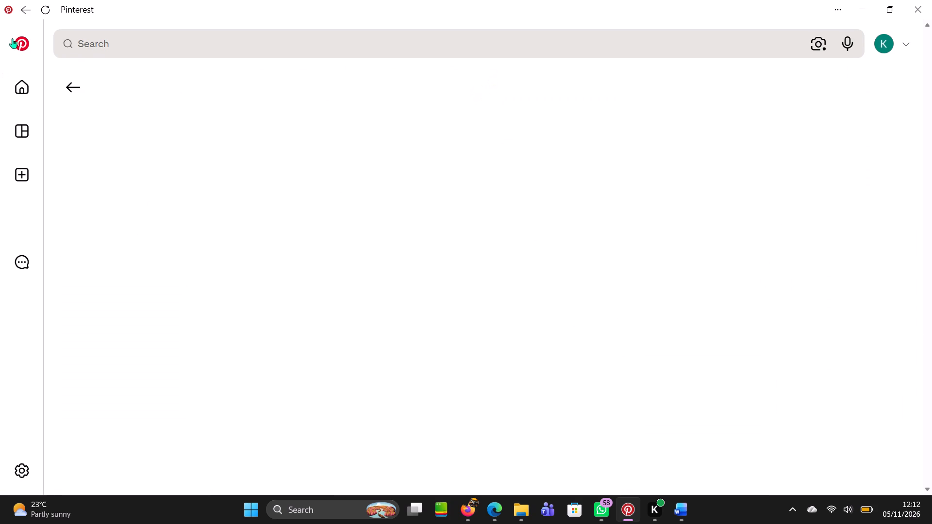
pyautogui.click(24, 10)
pyautogui.click(24, 10)
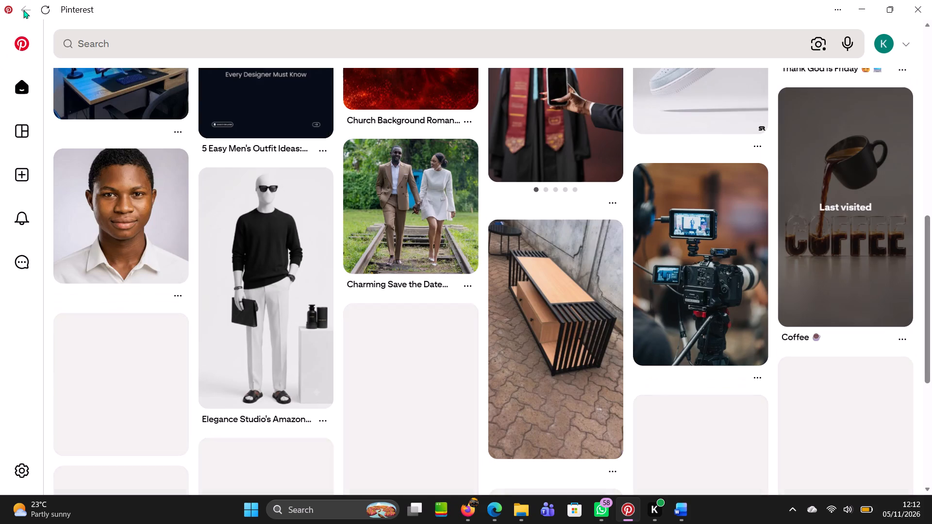
pyautogui.click(24, 10)
# Close the Pinterest and File Explorer windows.
pyautogui.click(931, 0)
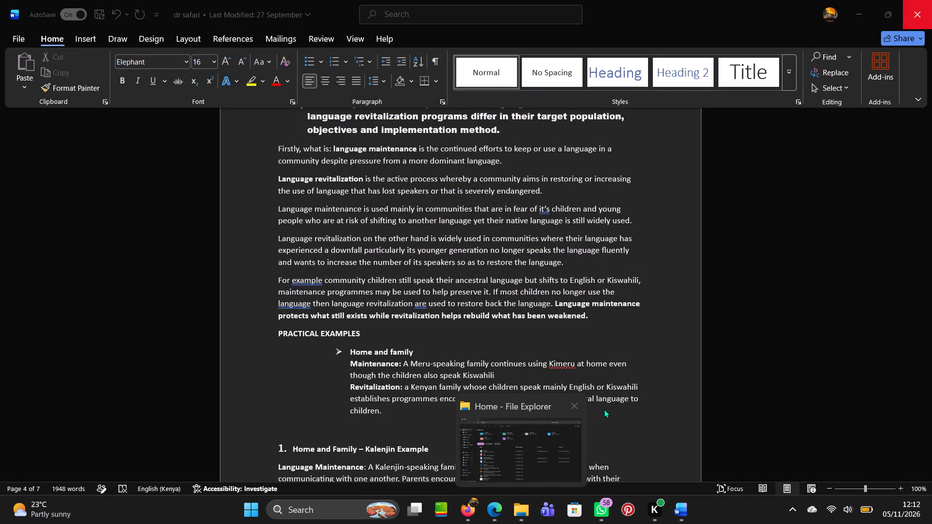
pyautogui.click(580, 408)
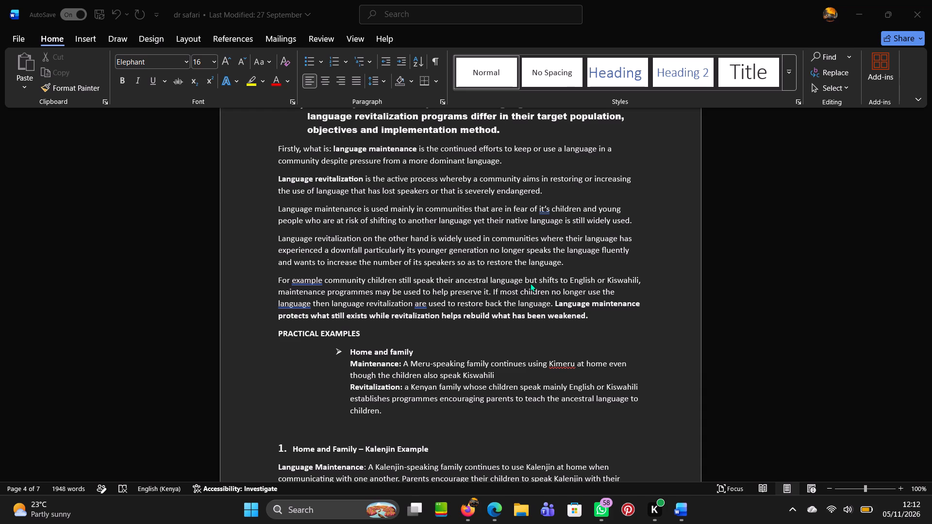
# Look back through the "dr safari" Word document from section b) to the preceding points on language resources and institutional recognition.
pyautogui.scroll(4, 531, 283)
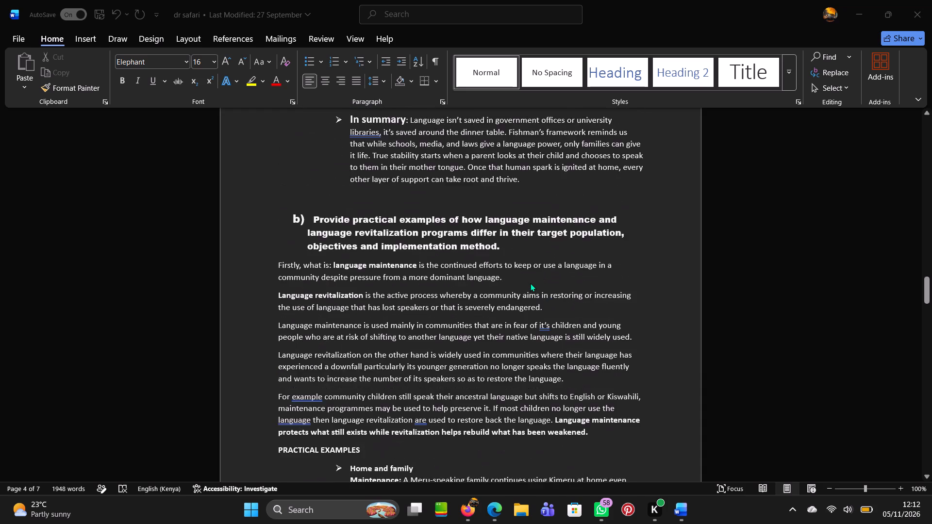
pyautogui.scroll(1, 531, 283)
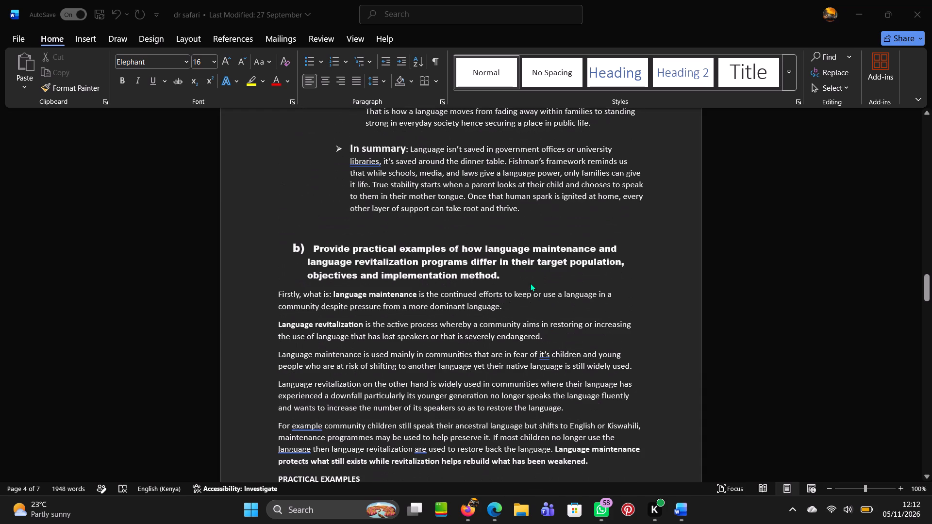
pyautogui.scroll(6, 531, 282)
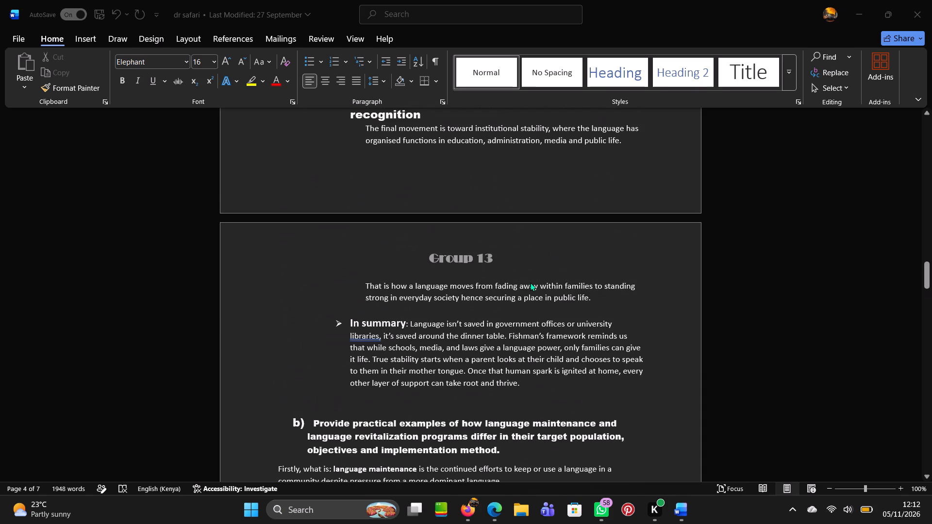
pyautogui.scroll(5, 531, 282)
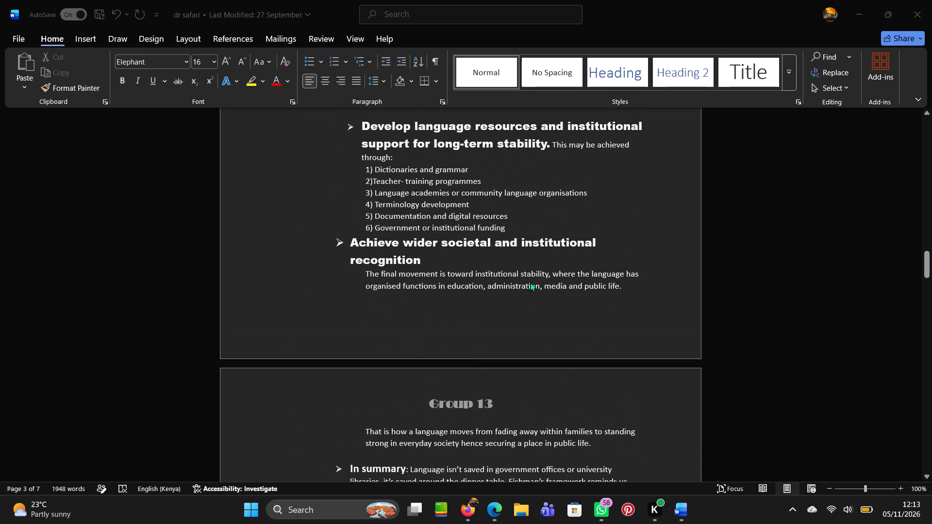
pyautogui.scroll(4, 531, 282)
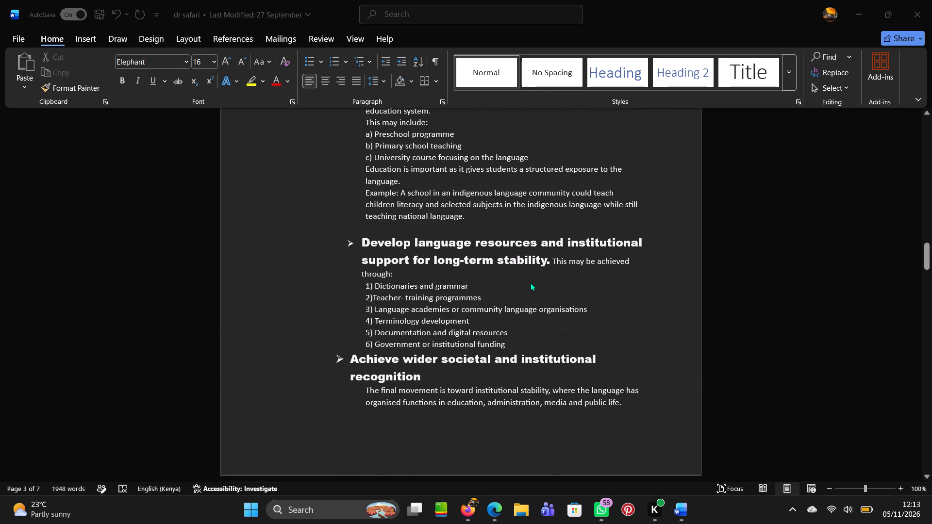
# Reread the "In summary" paragraph and section b) down to the Home and Family – Kalenjin example.
pyautogui.scroll(-2, 531, 282)
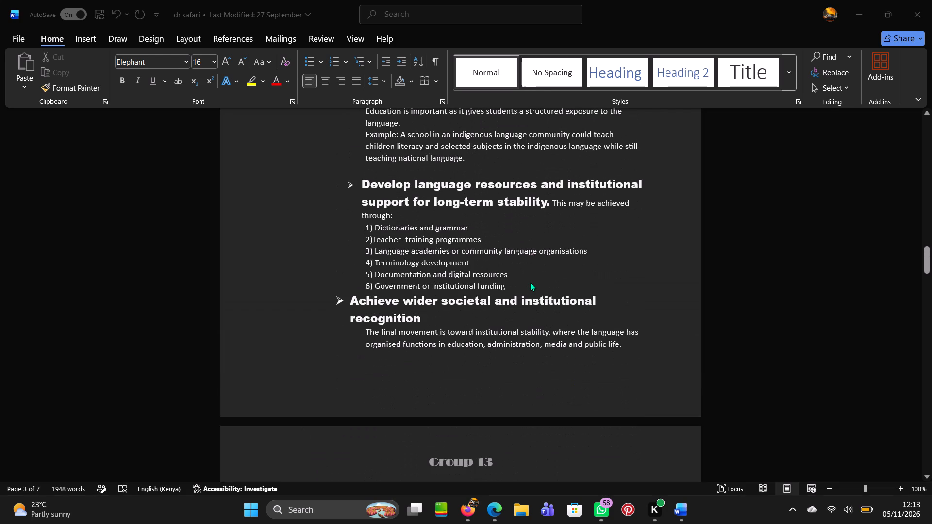
pyautogui.scroll(-9, 531, 282)
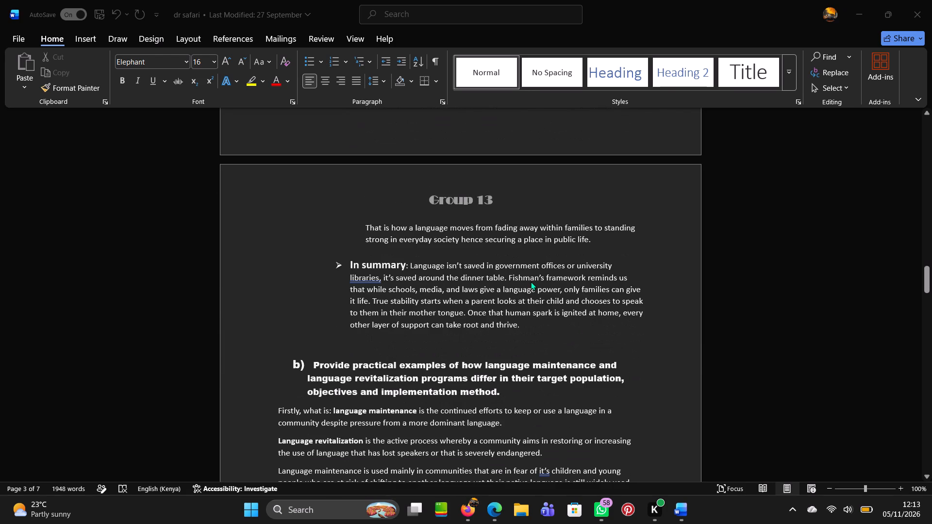
pyautogui.scroll(-6, 532, 281)
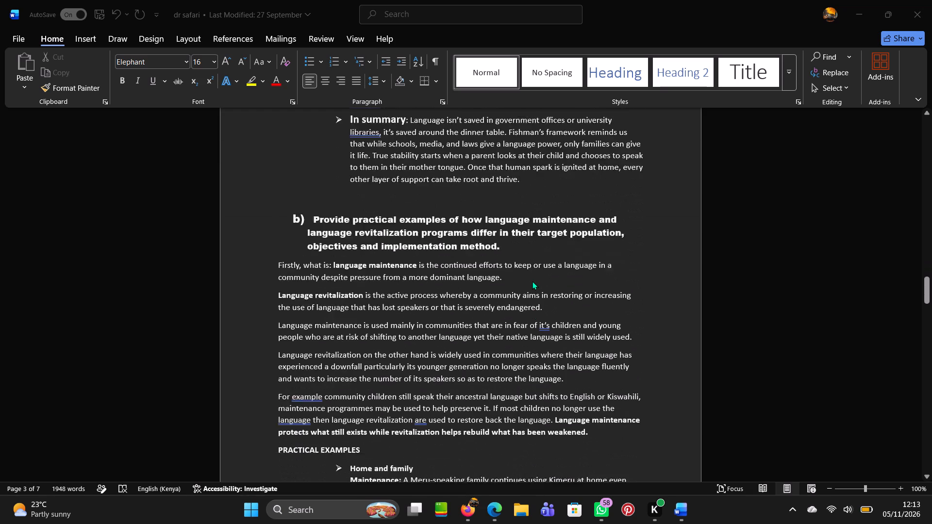
pyautogui.scroll(-2, 533, 281)
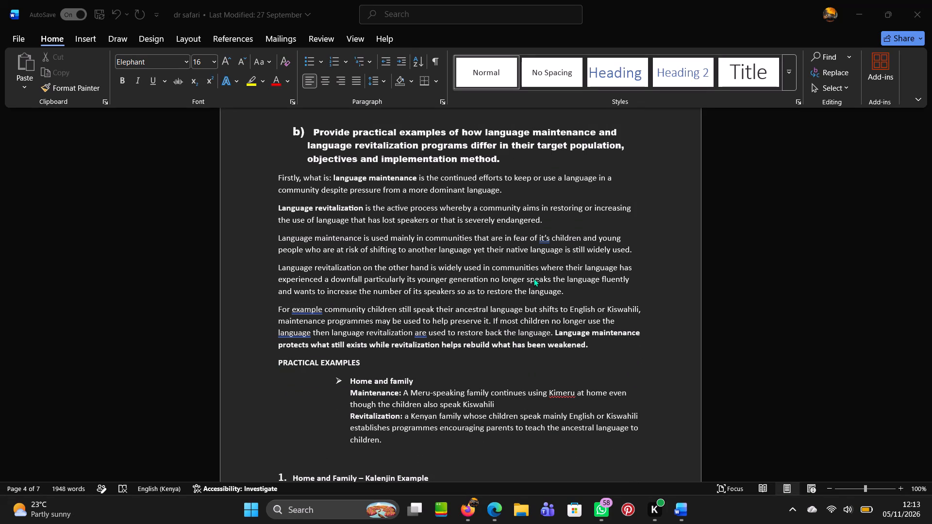
pyautogui.scroll(-1, 534, 278)
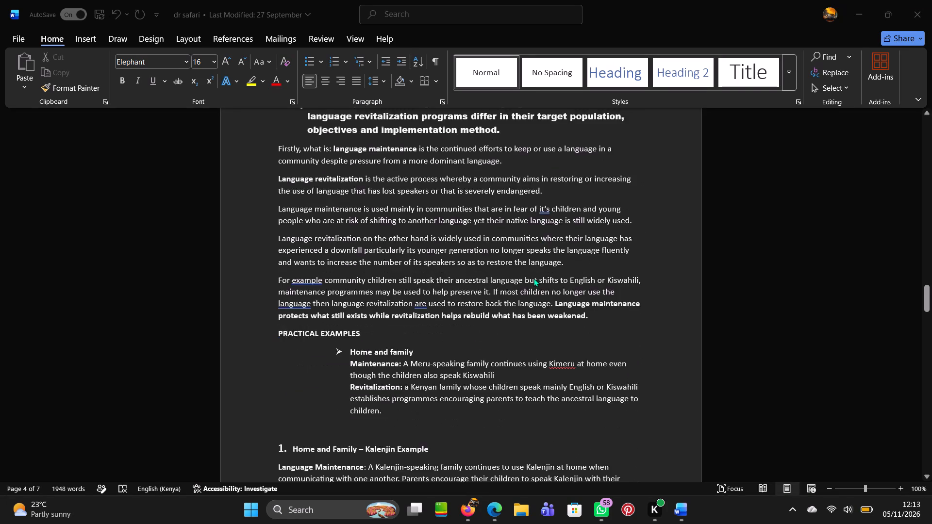
pyautogui.scroll(-1, 534, 278)
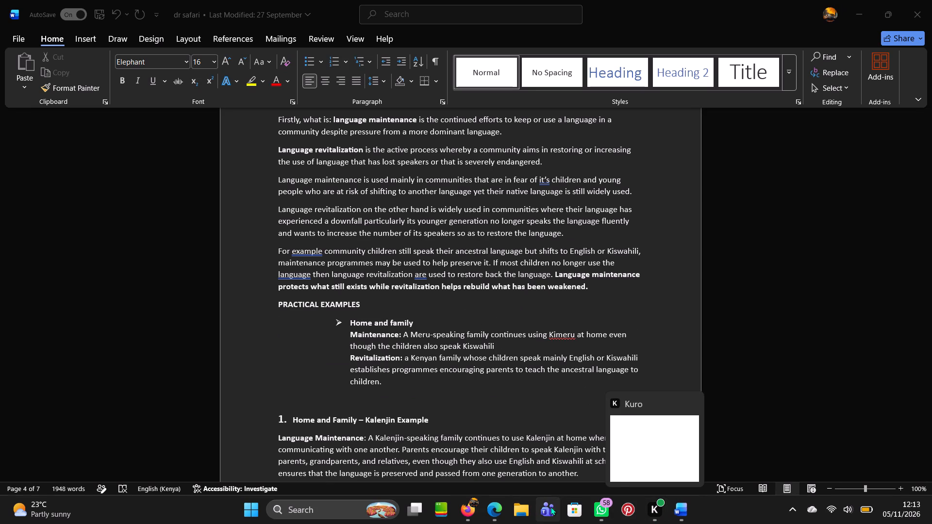
# Switch to work.pdf in Microsoft Edge and review it from "Developing Literacy in the Endangered Language" through the section's conclusion.
pyautogui.click(504, 508)
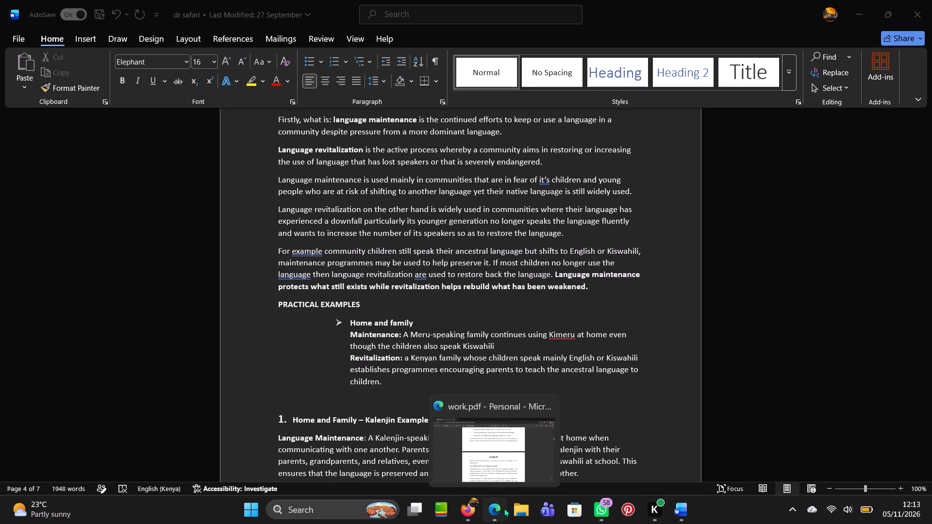
pyautogui.scroll(-3, 536, 350)
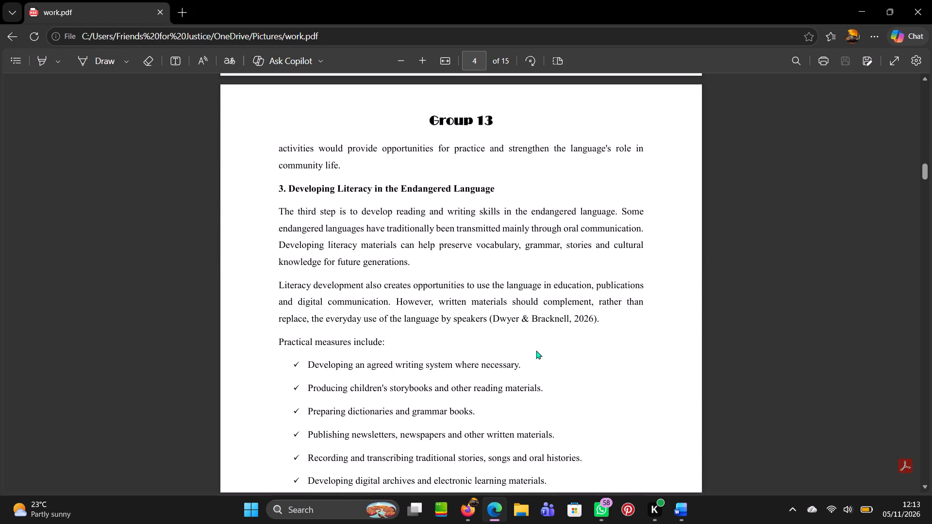
pyautogui.scroll(-12, 536, 350)
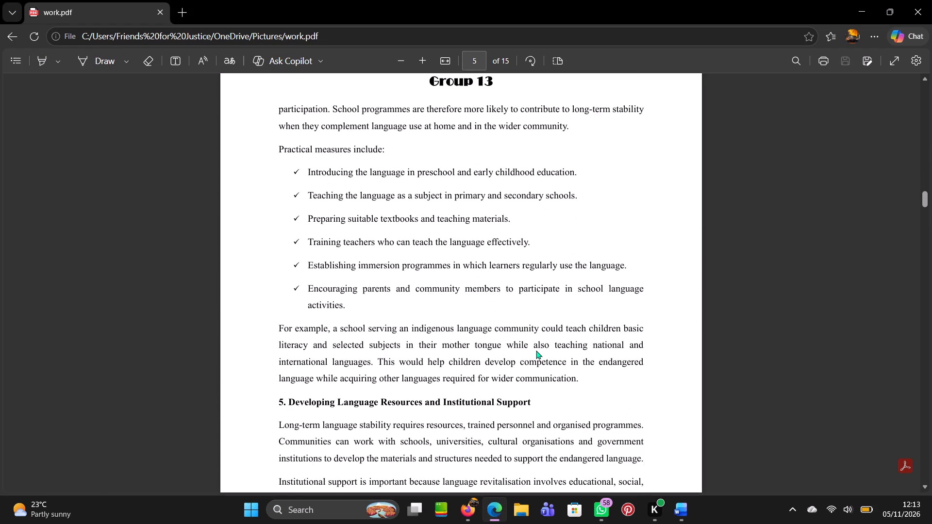
pyautogui.scroll(-10, 536, 350)
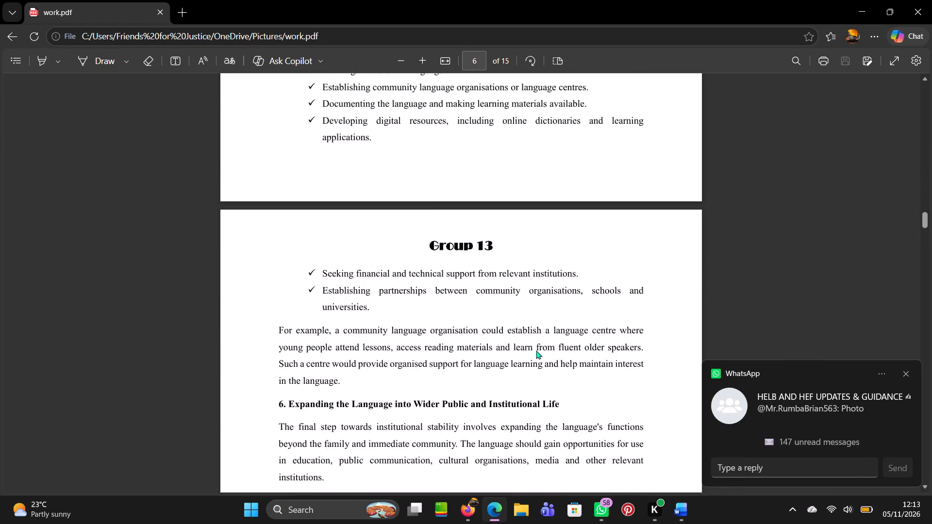
pyautogui.scroll(-3, 536, 350)
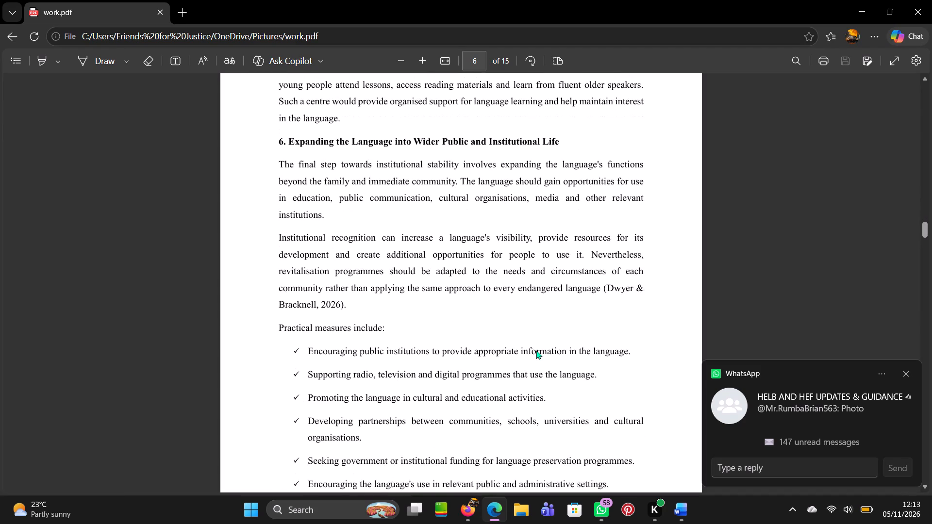
pyautogui.scroll(-11, 536, 350)
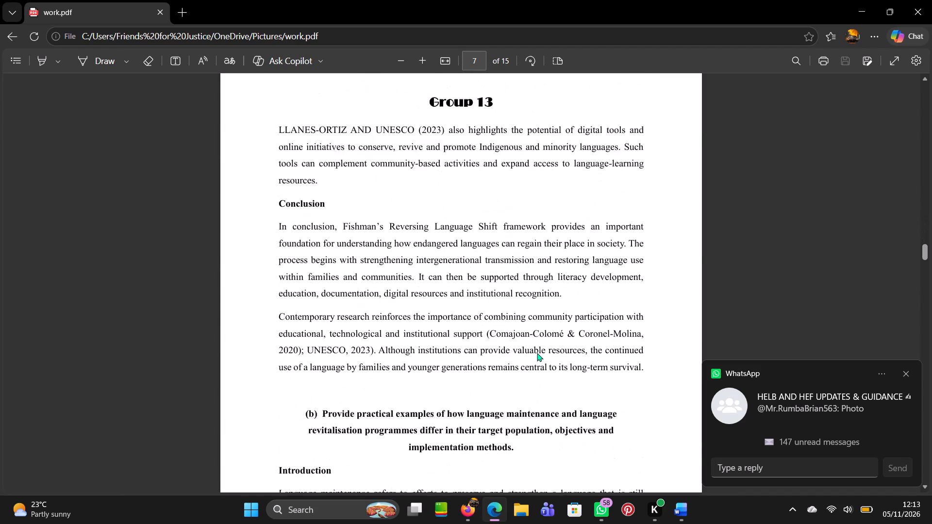
# Read the introduction of section (b) in work.pdf and its "Differences in Target Population" part.
pyautogui.scroll(-2, 537, 353)
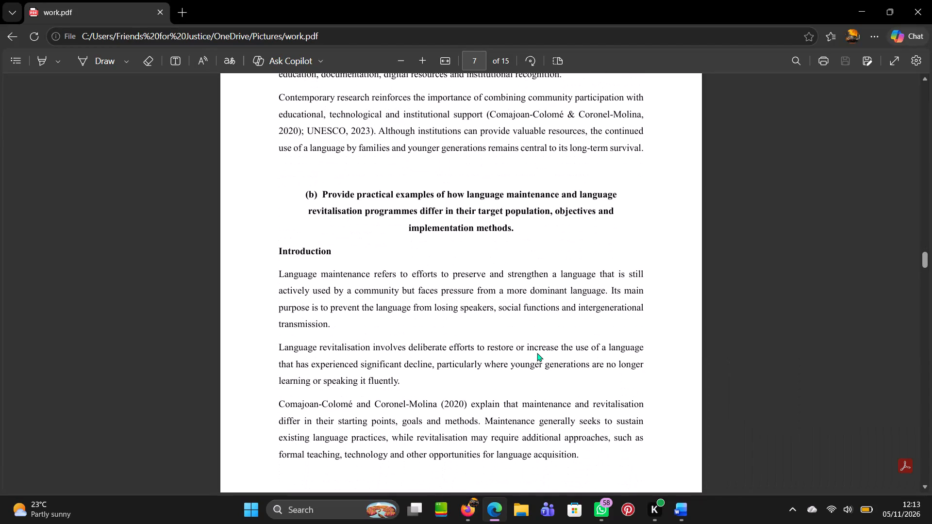
pyautogui.scroll(-1, 537, 353)
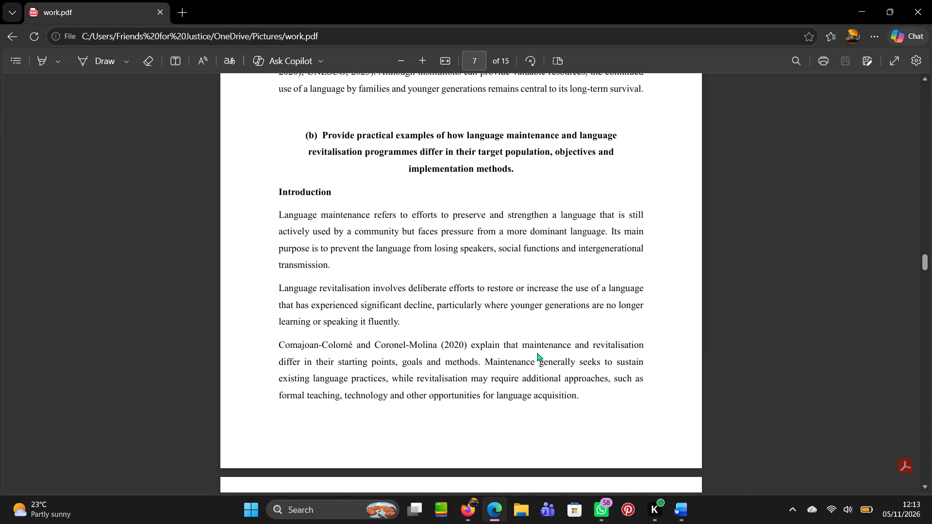
pyautogui.scroll(-7, 537, 353)
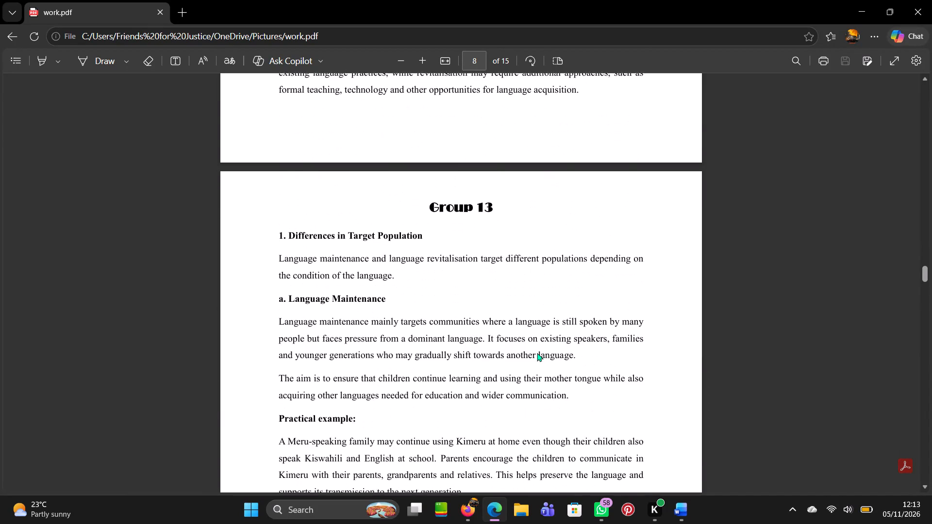
pyautogui.scroll(-2, 537, 353)
pyautogui.scroll(3, 537, 353)
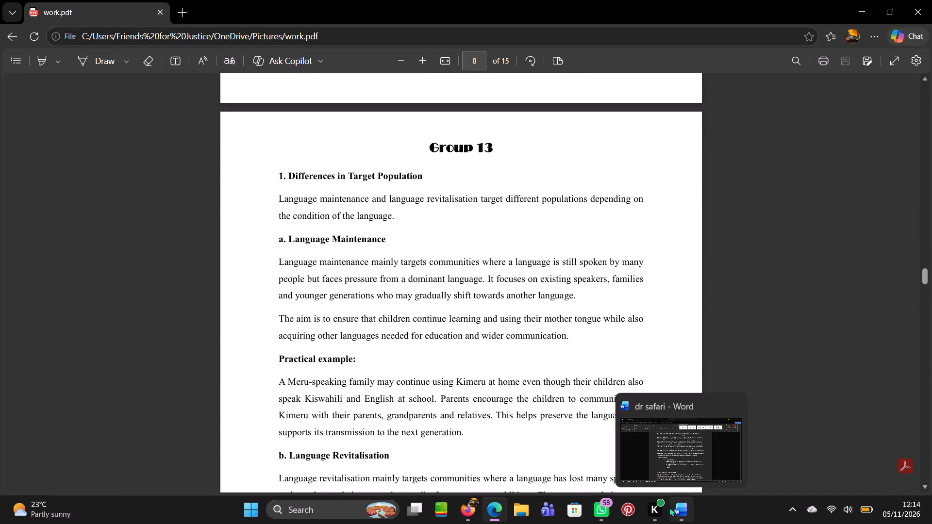
# Review work.pdf from the Target Population differences through Objectives, family, Education and media methods to section d. Institutional Support.
pyautogui.scroll(-11, 461, 367)
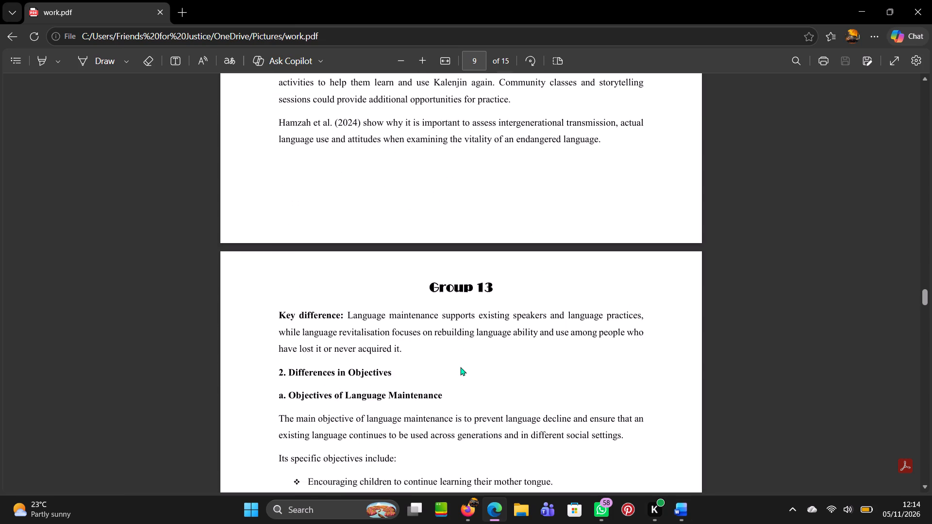
pyautogui.scroll(-19, 461, 367)
pyautogui.scroll(-3, 449, 352)
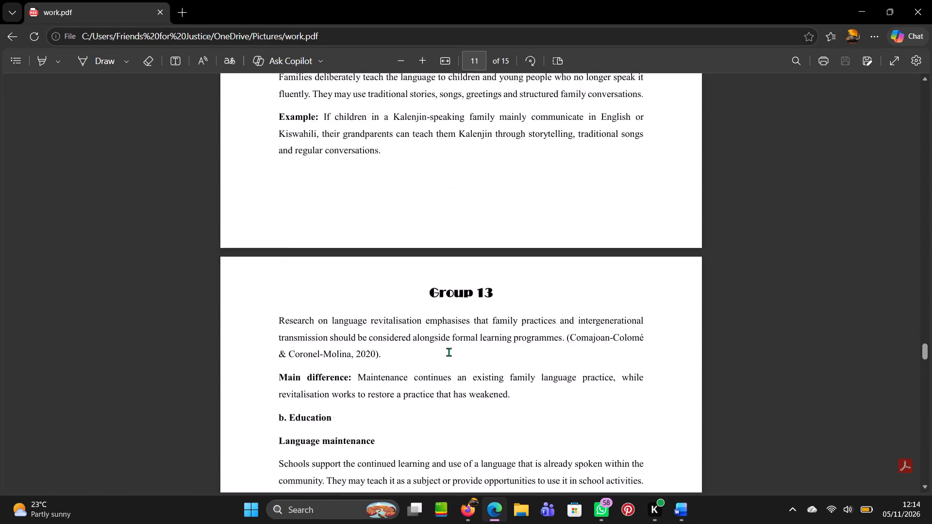
pyautogui.scroll(-13, 449, 352)
pyautogui.scroll(-8, 448, 353)
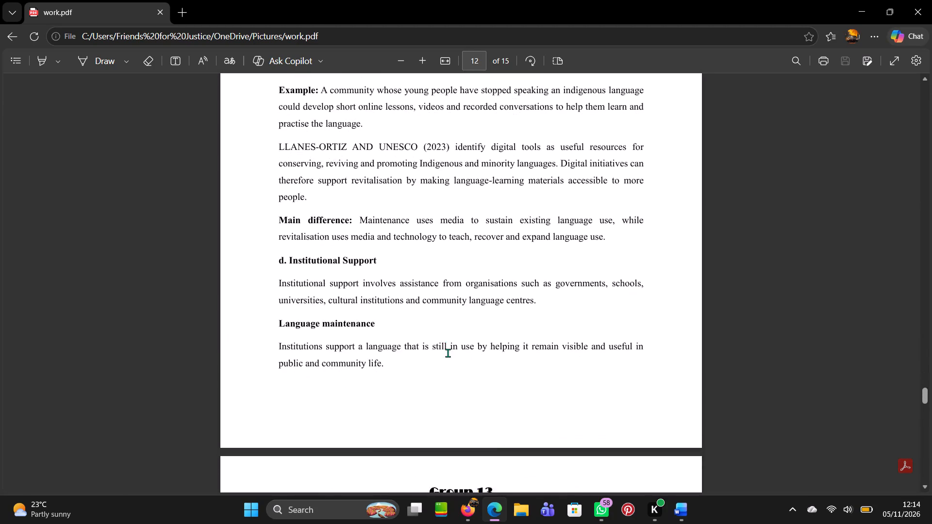
# Review the rest of work.pdf from Institutional Support through the Conclusion to the end of the References list.
pyautogui.scroll(-15, 448, 353)
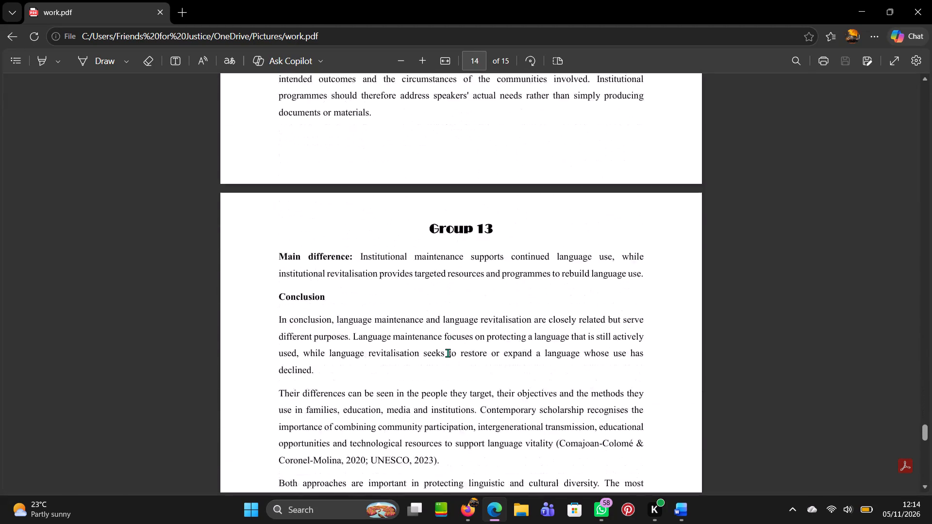
pyautogui.scroll(-1, 448, 353)
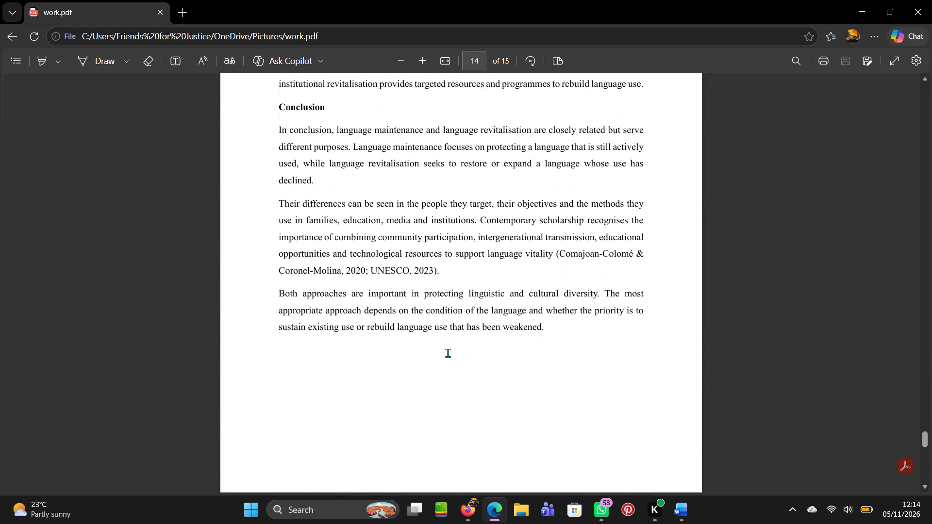
pyautogui.scroll(-9, 448, 353)
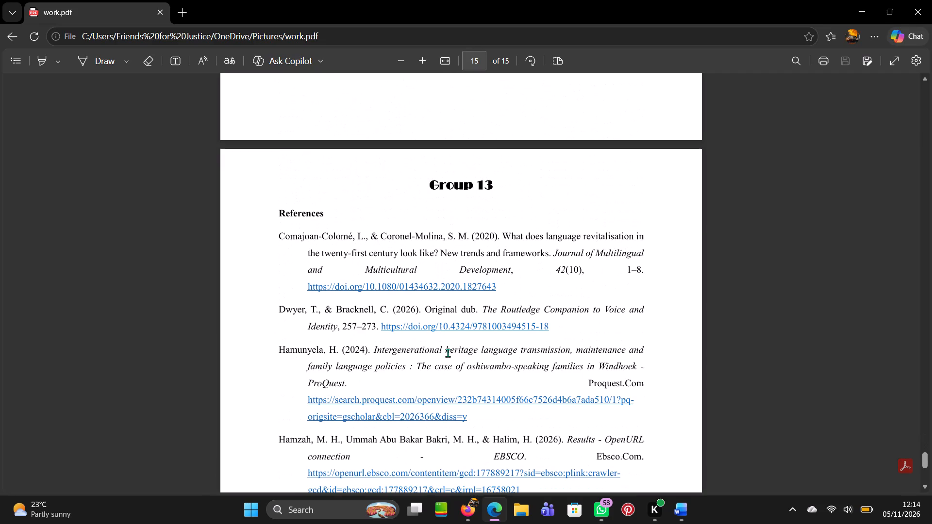
pyautogui.scroll(-7, 448, 353)
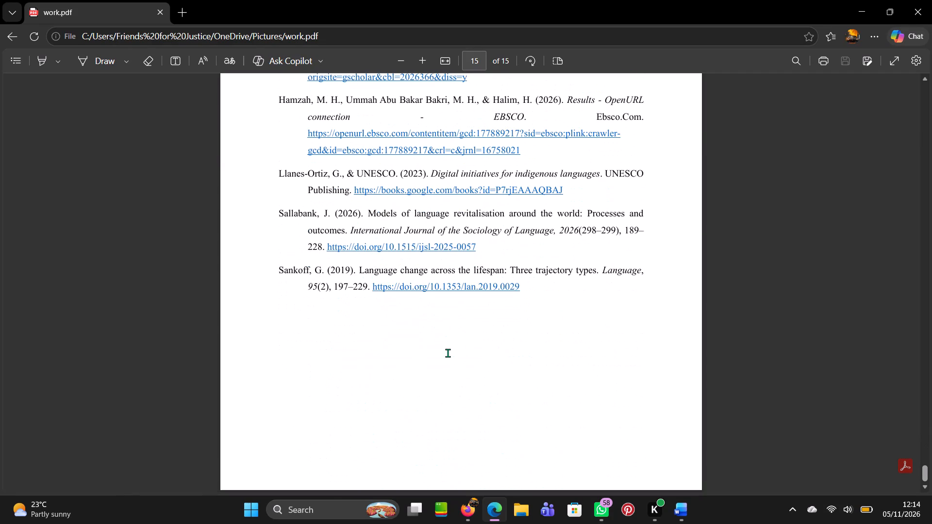
# Copy all the reference entries, from Comajoan-Colomé to Sankoff, on the last page of work.pdf.
pyautogui.scroll(9, 448, 353)
pyautogui.scroll(-3, 448, 353)
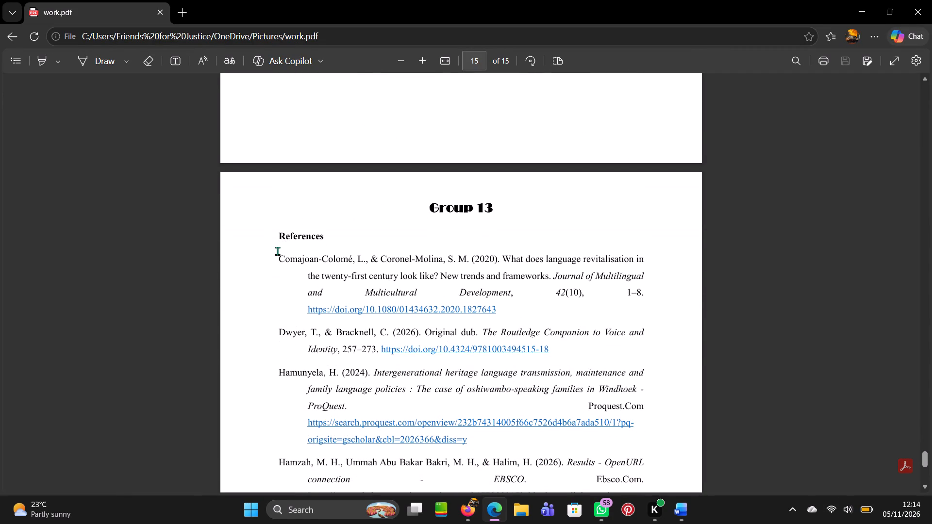
pyautogui.moveTo(278, 251); pyautogui.dragTo(460, 510)
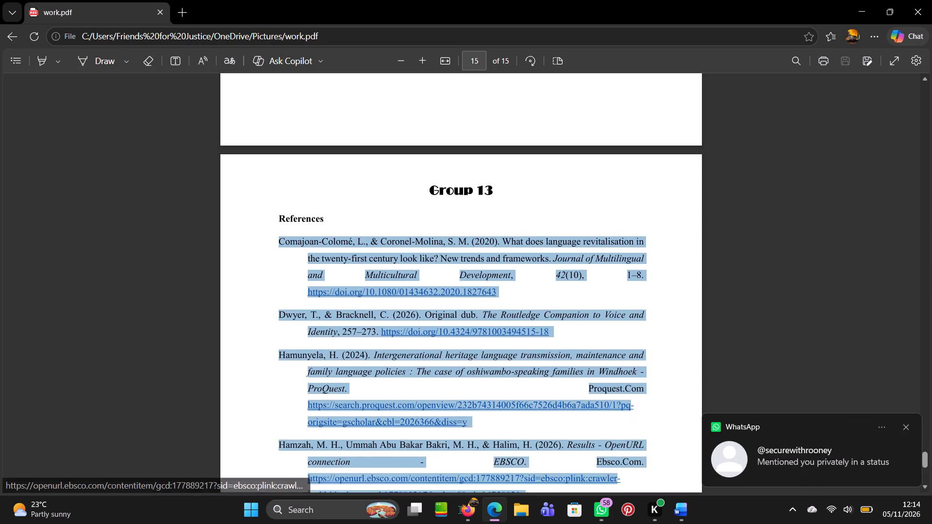
pyautogui.moveTo(460, 510); pyautogui.dragTo(523, 415)
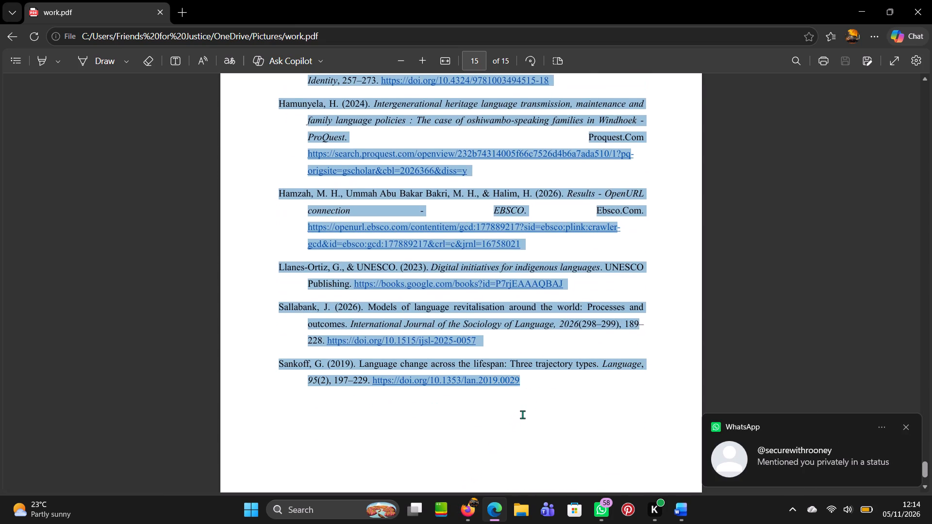
pyautogui.moveTo(523, 415); pyautogui.dragTo(538, 399)
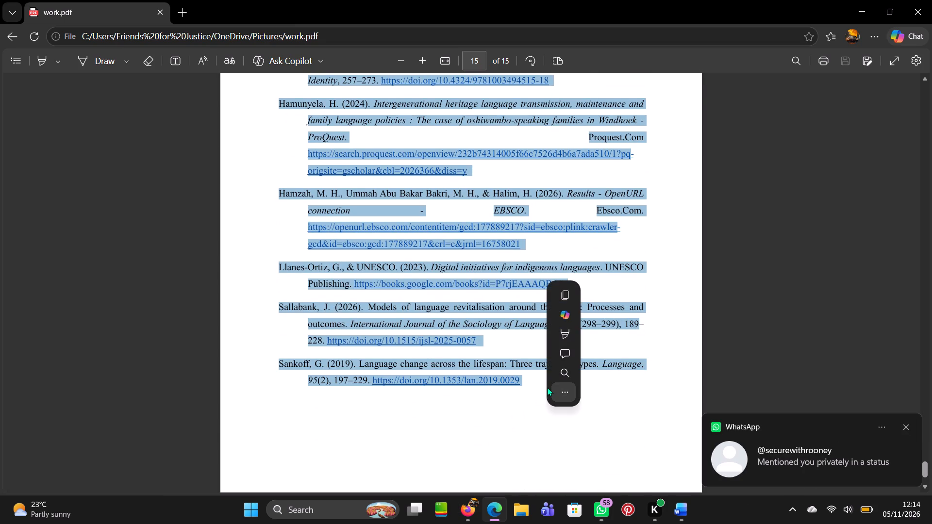
pyautogui.click(604, 297)
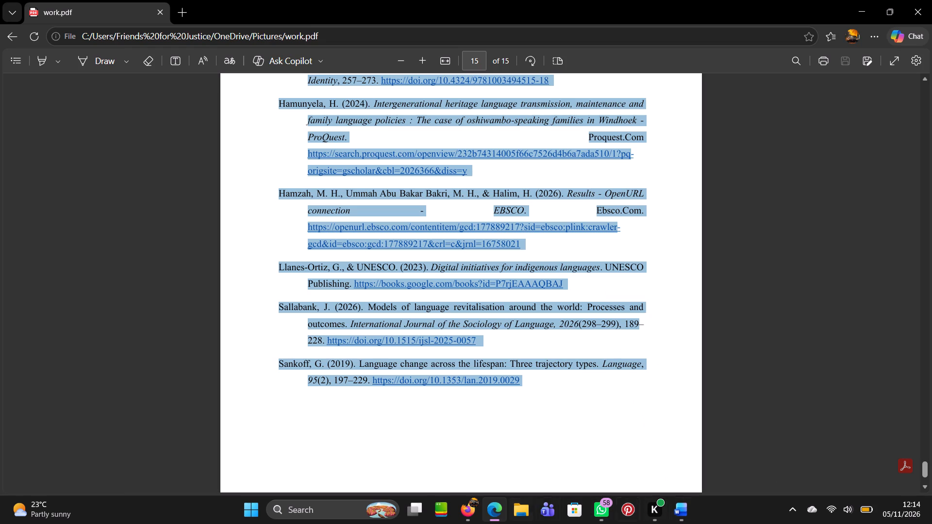
# Switch to the "dr safari" Word document and delete the placeholder "website" under the Reference heading.
pyautogui.click(690, 507)
pyautogui.scroll(-19, 589, 429)
pyautogui.scroll(-6, 560, 226)
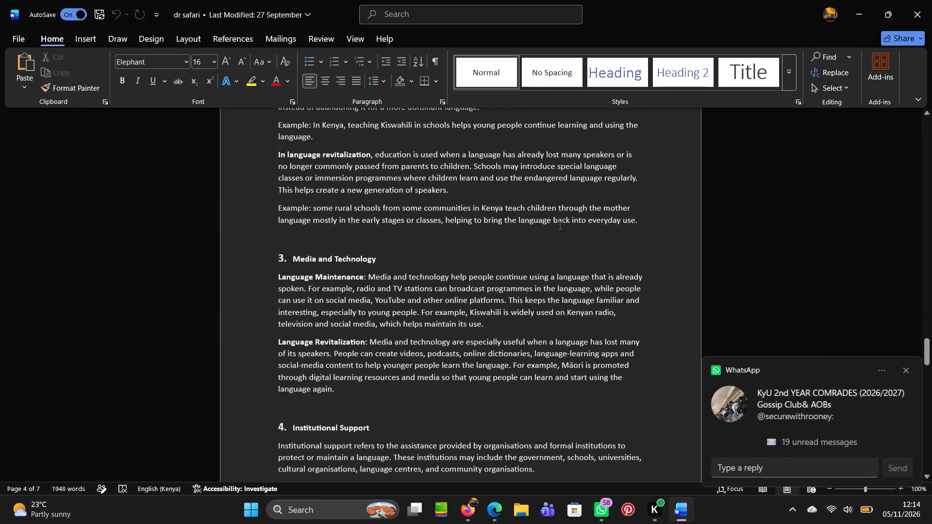
pyautogui.scroll(-20, 560, 226)
pyautogui.scroll(-10, 558, 228)
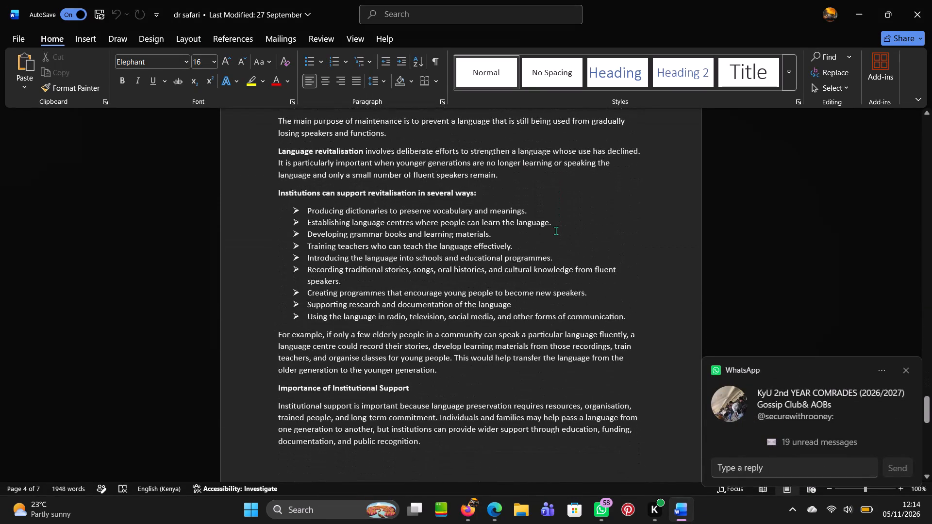
pyautogui.scroll(-13, 556, 231)
pyautogui.scroll(4, 557, 230)
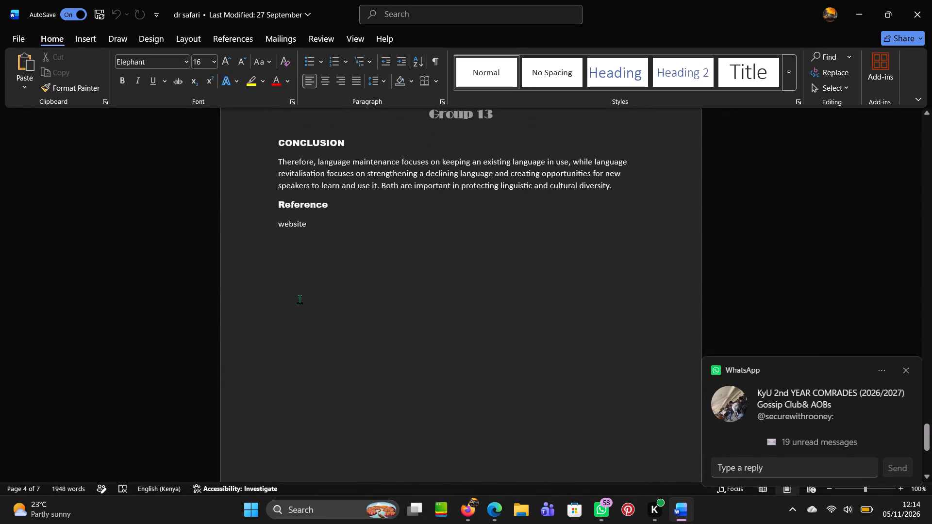
pyautogui.click(304, 225)
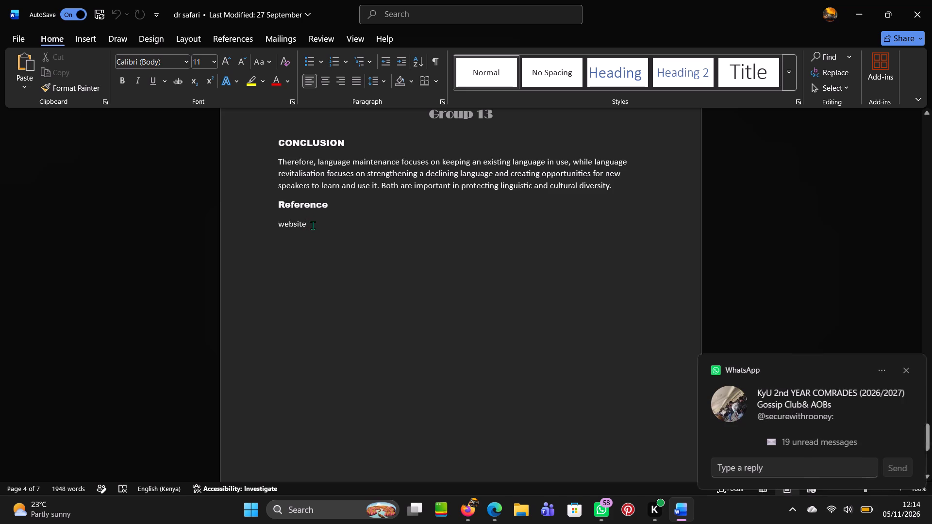
pyautogui.press('BackSpace')
pyautogui.press('BackSpace')
pyautogui.press('BackSpace')
pyautogui.press('BackSpace')
pyautogui.press('BackSpace')
pyautogui.press('BackSpace')
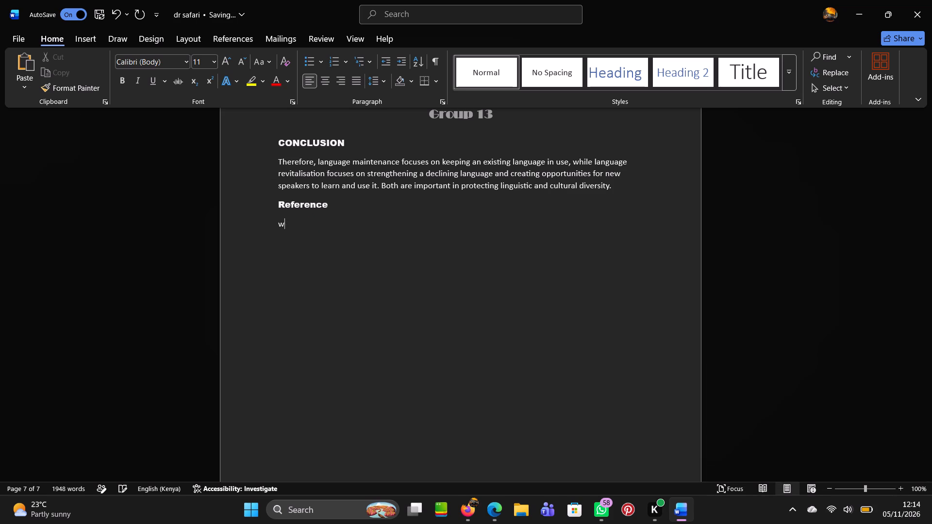
pyautogui.press('BackSpace')
# Paste the copied reference entries under the Reference heading, keeping source formatting.
pyautogui.rightClick(313, 226)
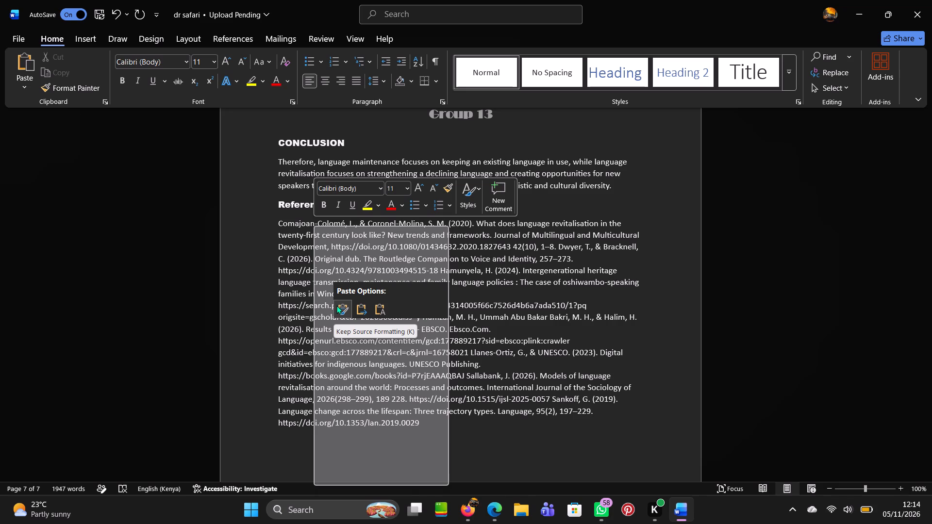
pyautogui.click(337, 305)
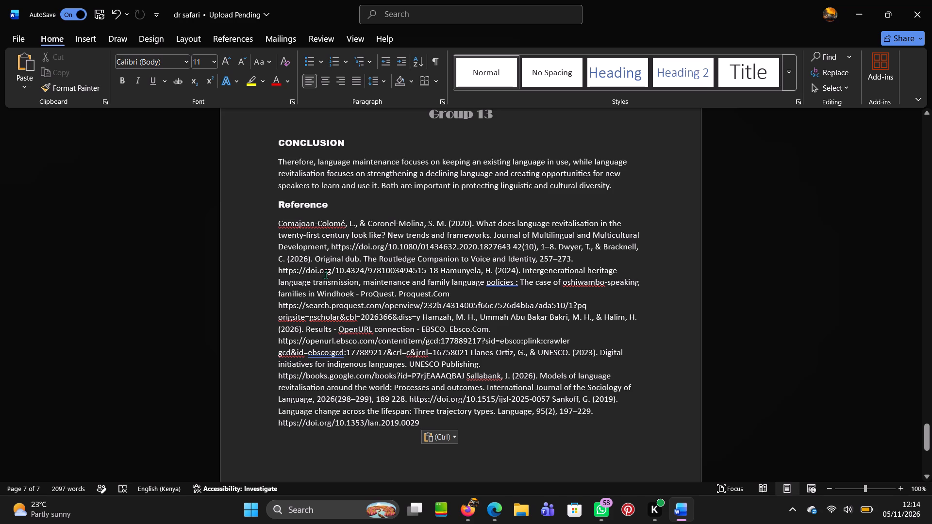
# Arrange the Word document and the work.pdf window side by side.
pyautogui.scroll(1, 335, 268)
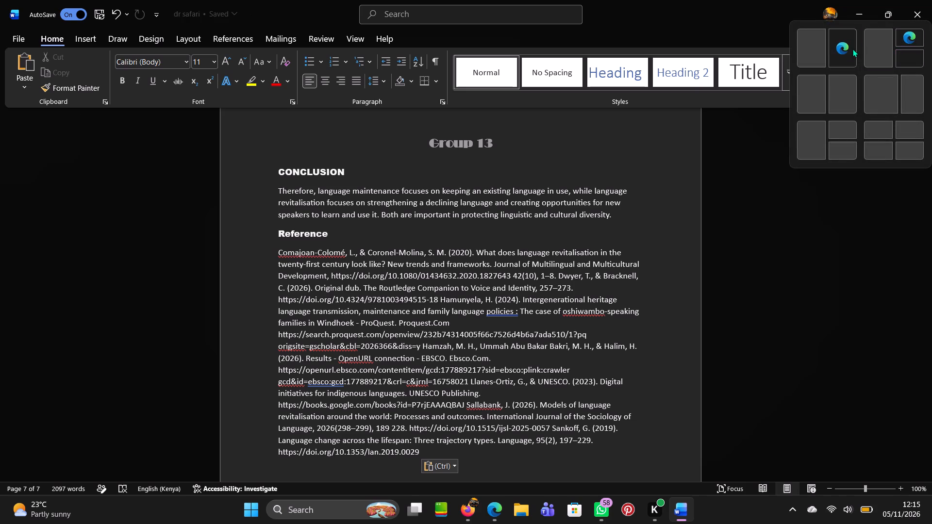
pyautogui.click(846, 50)
# Copy the sentence "Their differences can be seen in the people they target…" ending in "media and institutions." from the Conclusion in work.pdf.
pyautogui.scroll(3, 745, 192)
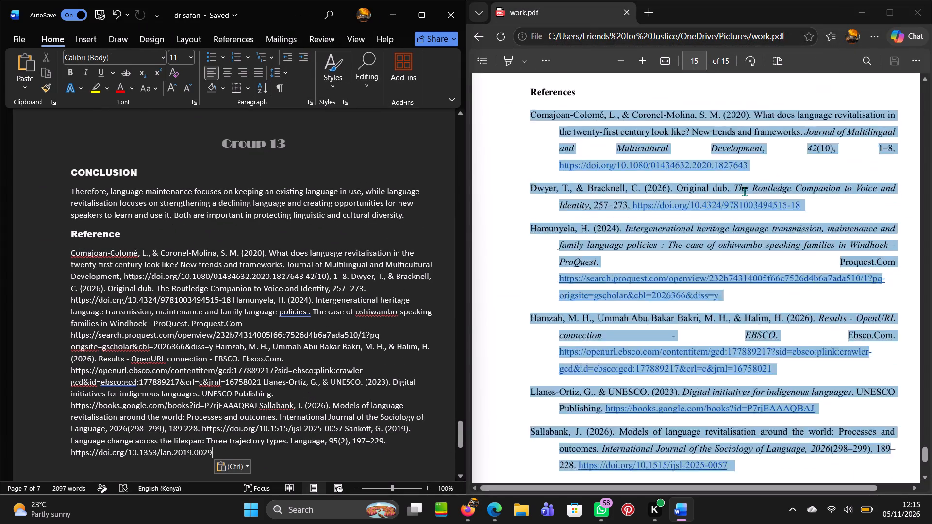
pyautogui.scroll(10, 746, 192)
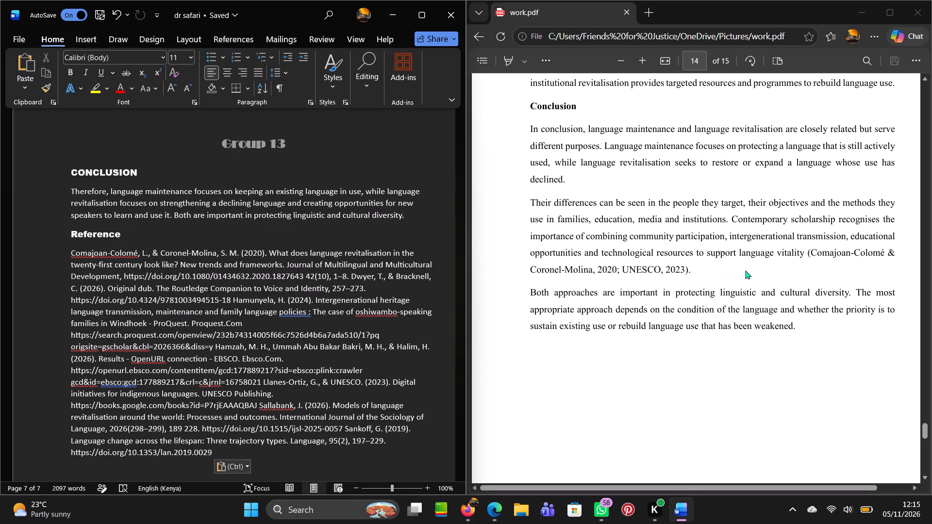
pyautogui.moveTo(533, 199); pyautogui.dragTo(539, 202)
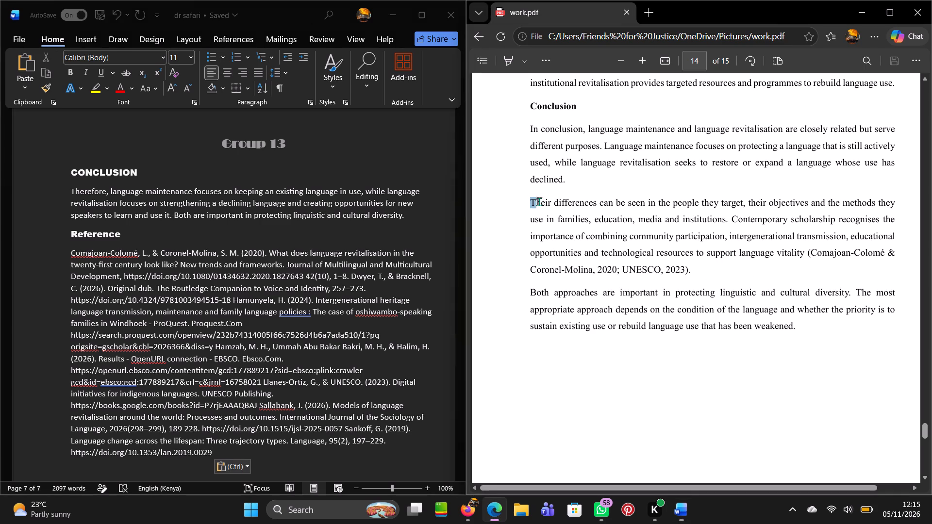
pyautogui.moveTo(539, 202); pyautogui.dragTo(721, 227)
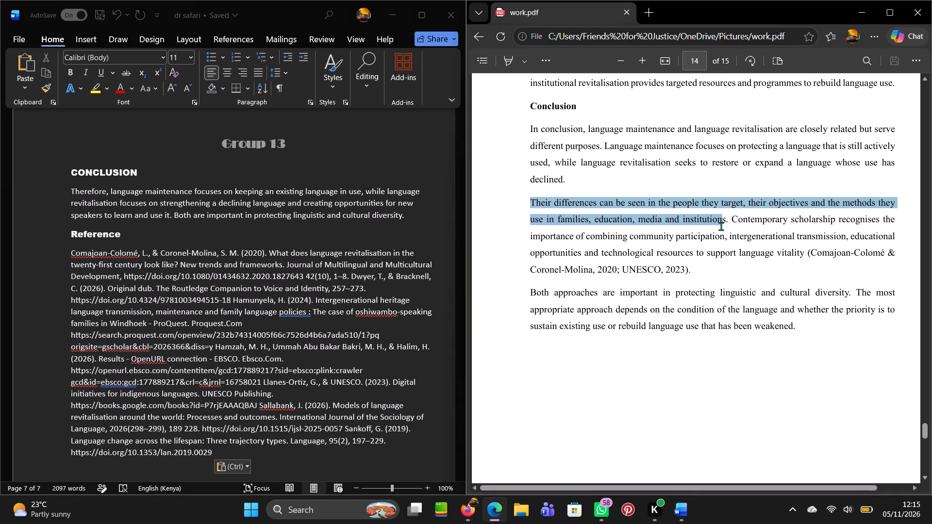
pyautogui.moveTo(721, 227); pyautogui.dragTo(731, 222)
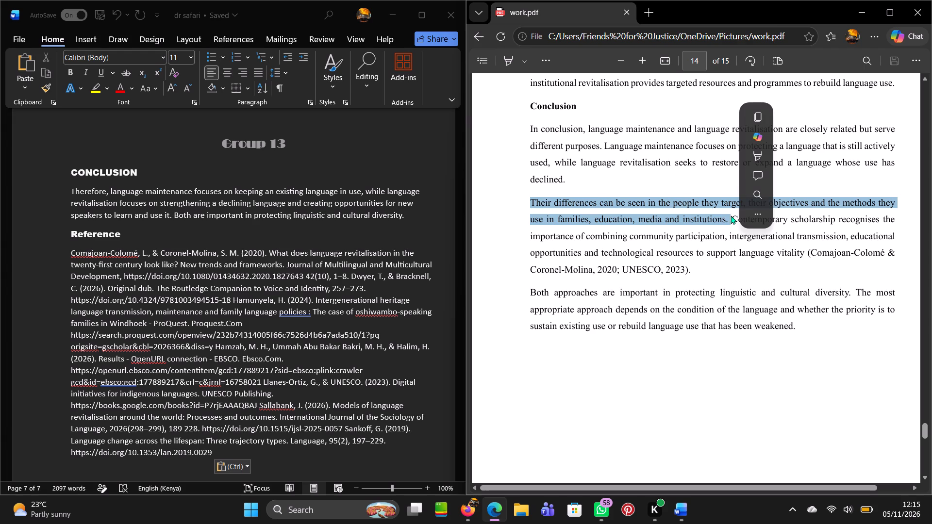
pyautogui.click(771, 116)
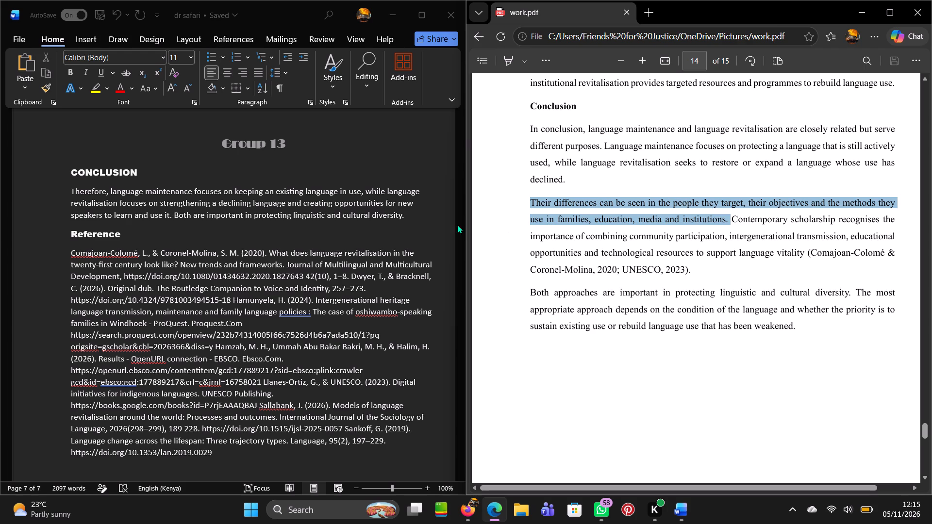
# Paste the copied sentence, keeping source formatting, as a new paragraph below the CONCLUSION paragraph in the Word document.
pyautogui.click(413, 214)
pyautogui.click(406, 214)
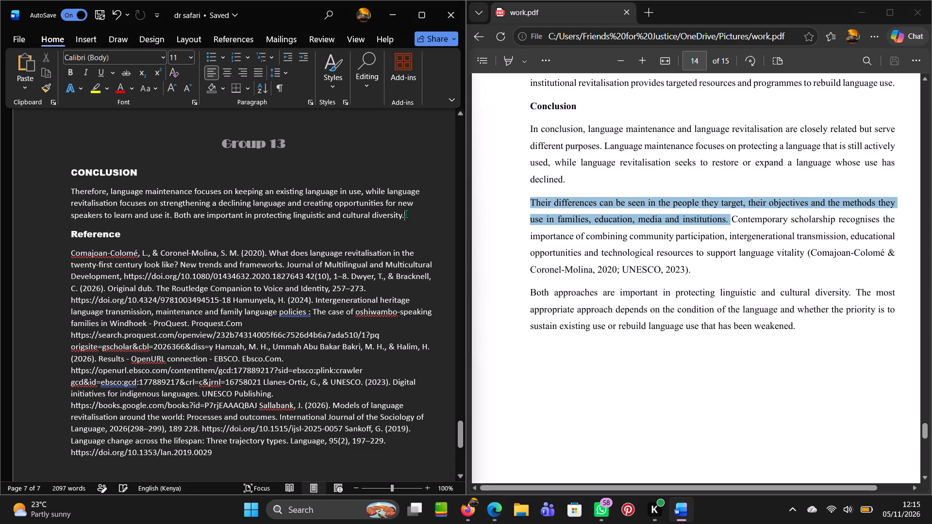
pyautogui.press('Return')
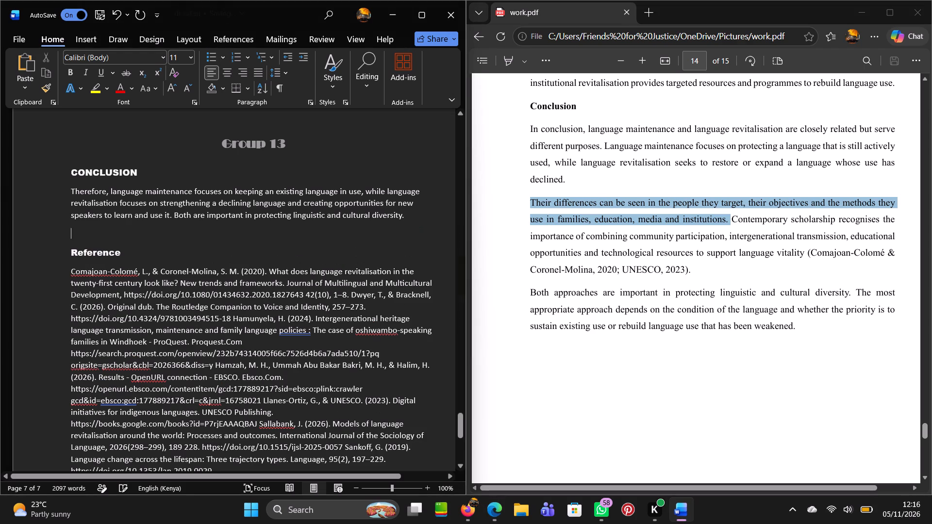
pyautogui.rightClick(420, 217)
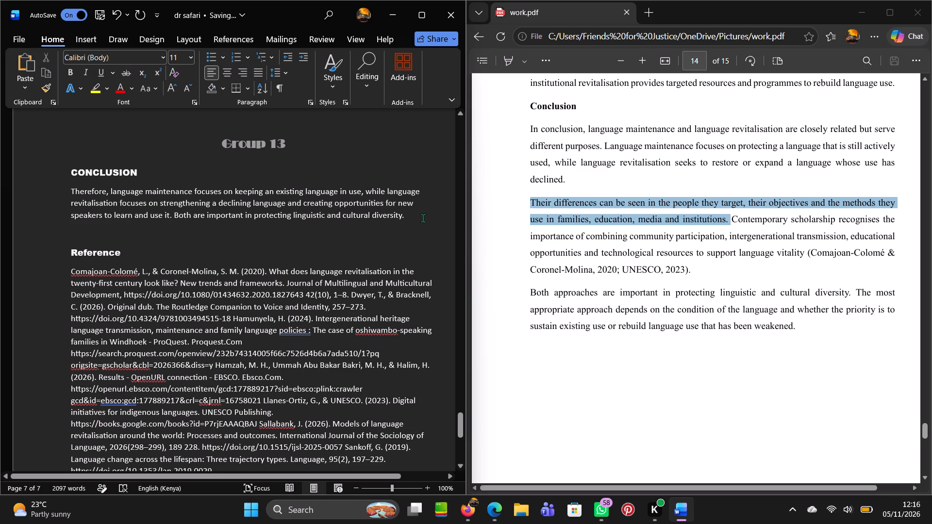
pyautogui.click(69, 227)
pyautogui.click(75, 234)
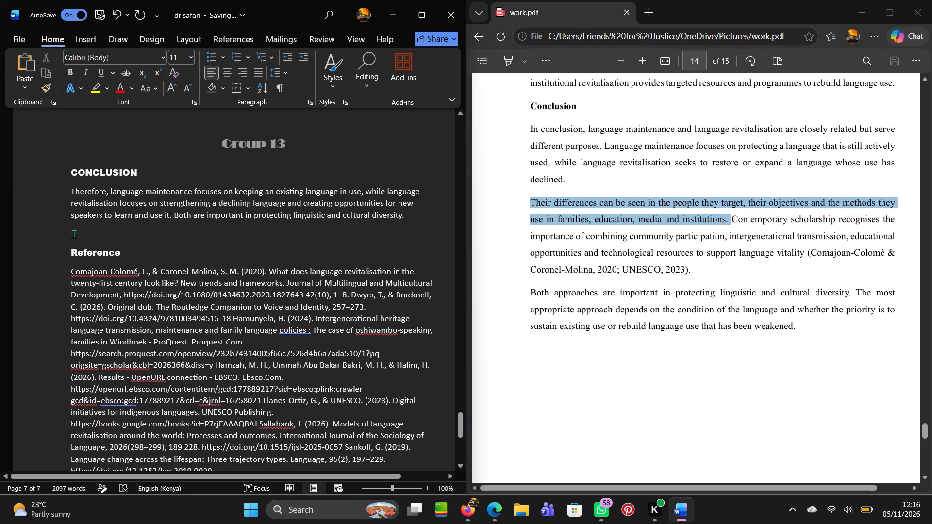
pyautogui.rightClick(75, 232)
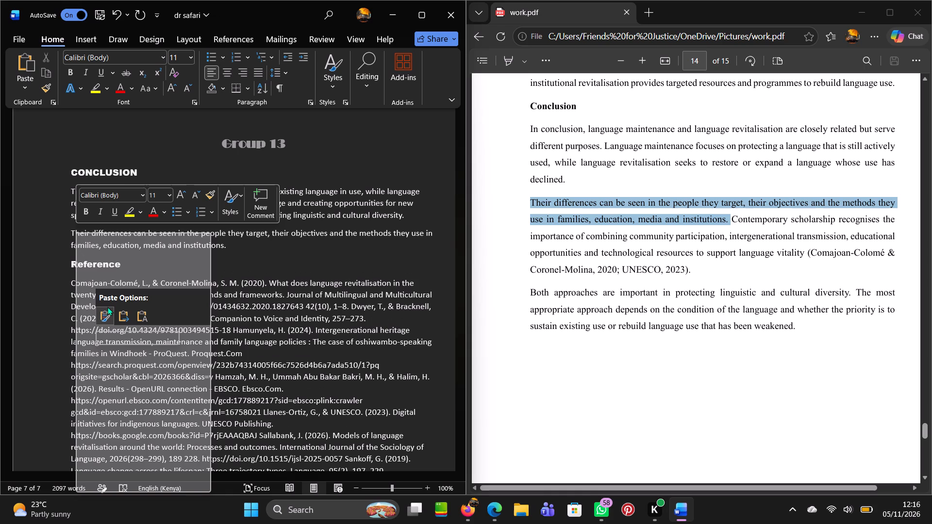
pyautogui.click(107, 307)
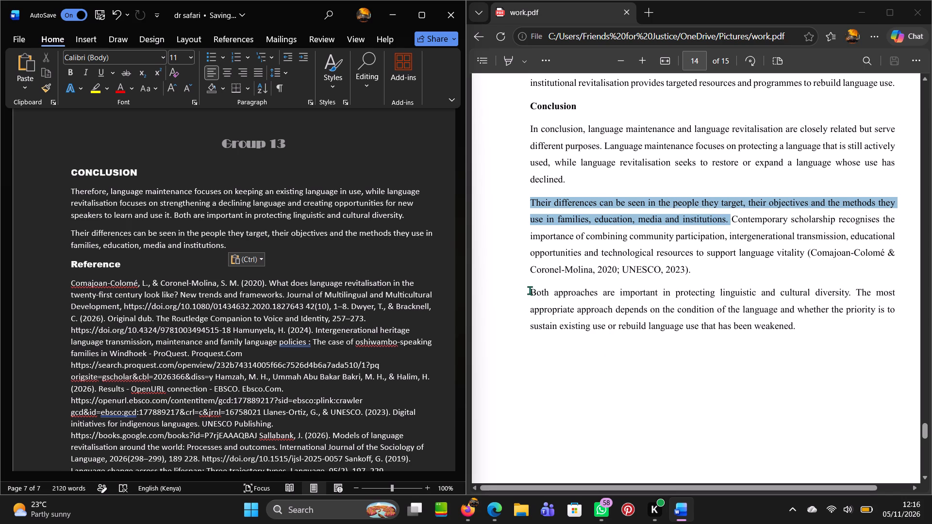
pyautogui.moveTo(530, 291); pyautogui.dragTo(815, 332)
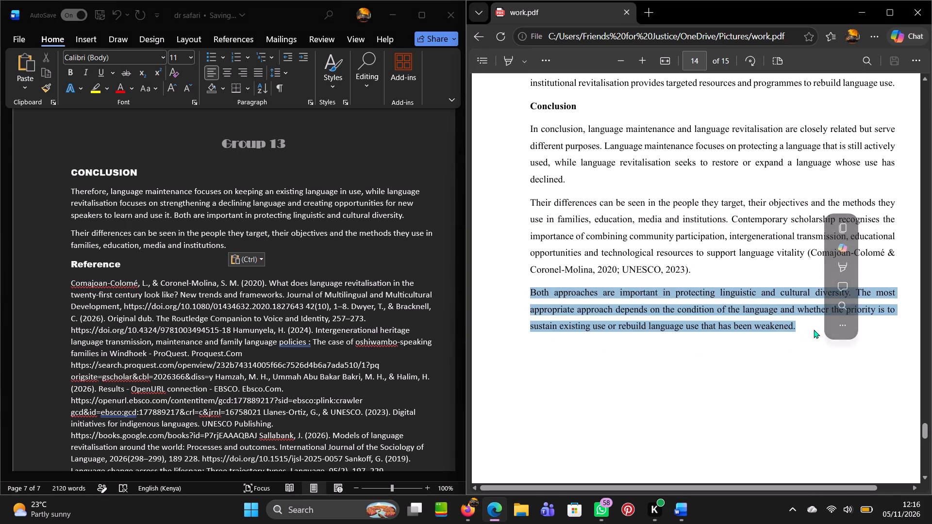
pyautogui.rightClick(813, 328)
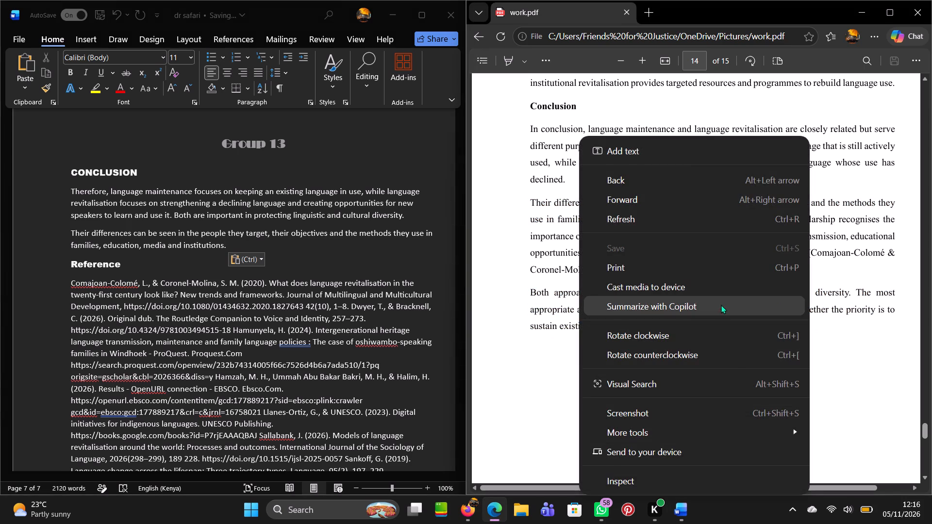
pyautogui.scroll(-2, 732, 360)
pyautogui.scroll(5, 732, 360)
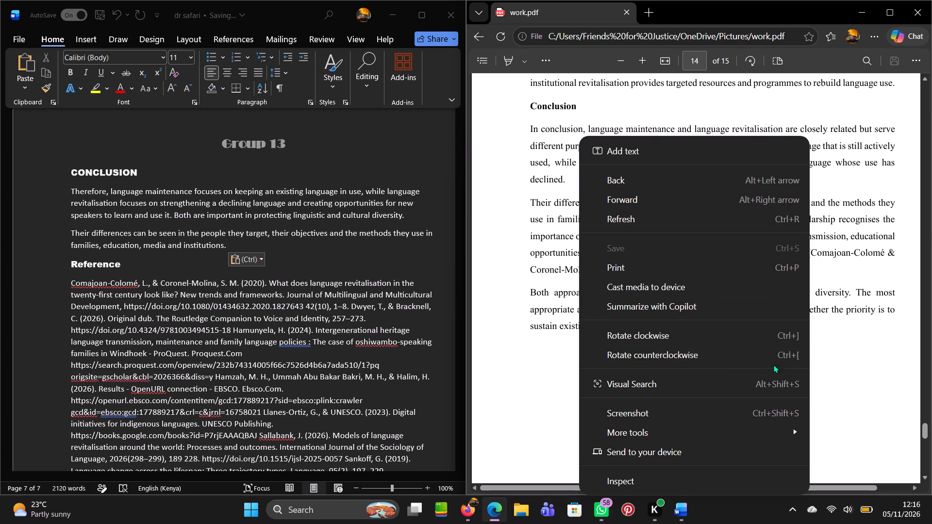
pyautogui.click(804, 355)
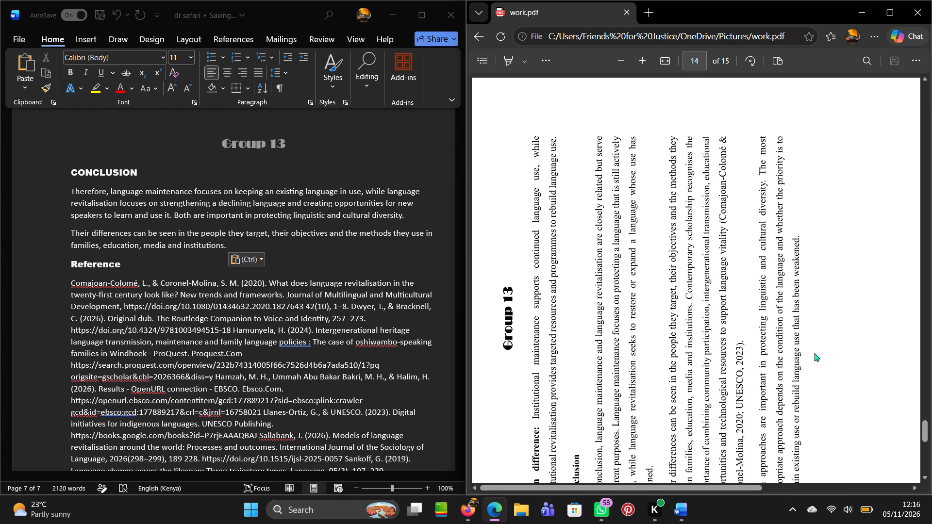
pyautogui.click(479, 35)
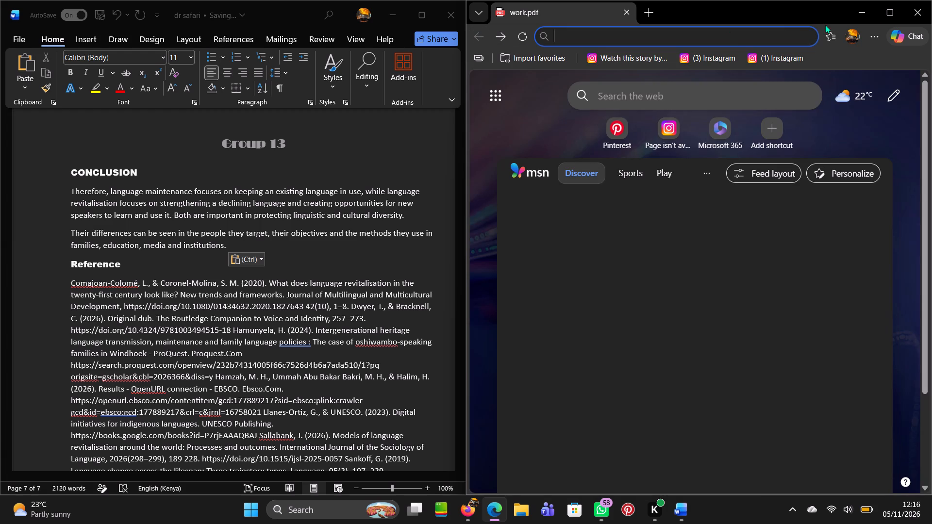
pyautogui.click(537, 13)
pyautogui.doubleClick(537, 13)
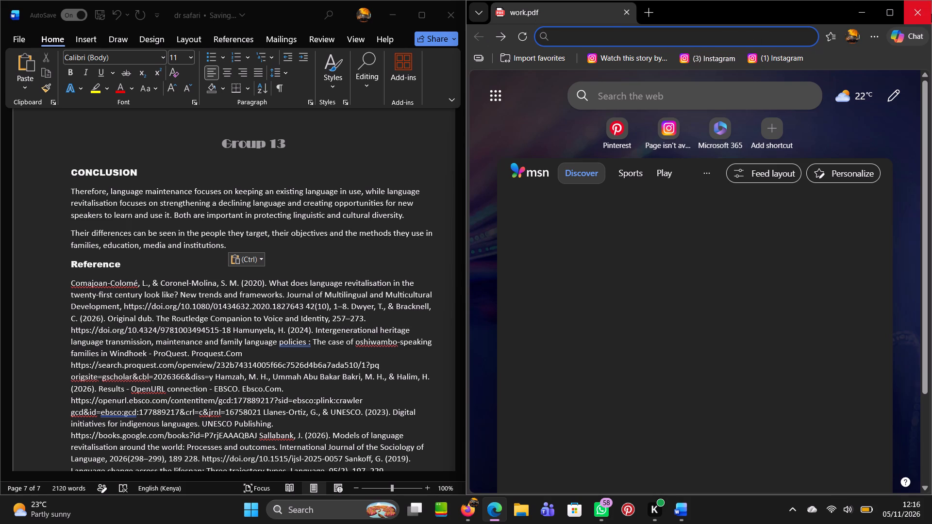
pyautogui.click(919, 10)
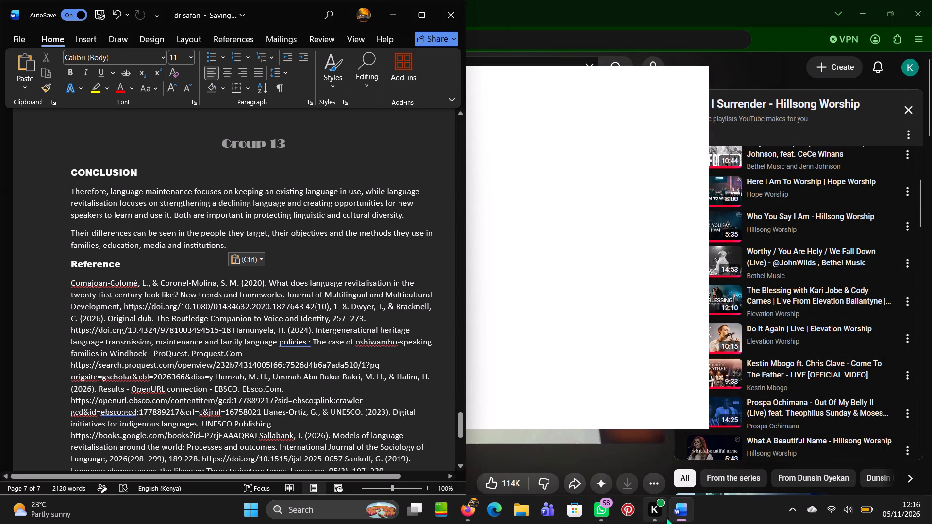
# Reopen work.pdf from the recent files and show it beside the dr safari Word document.
pyautogui.click(530, 511)
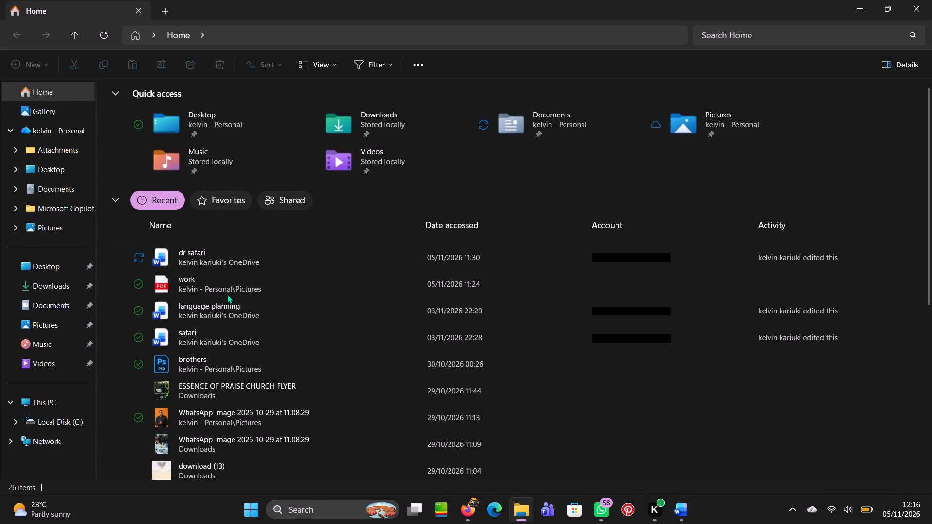
pyautogui.click(233, 281)
pyautogui.click(233, 281)
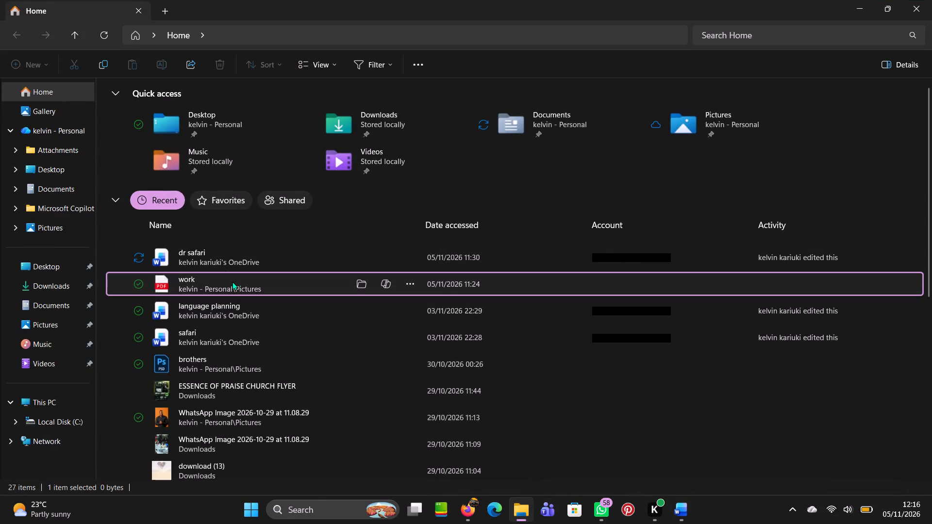
pyautogui.doubleClick(301, 283)
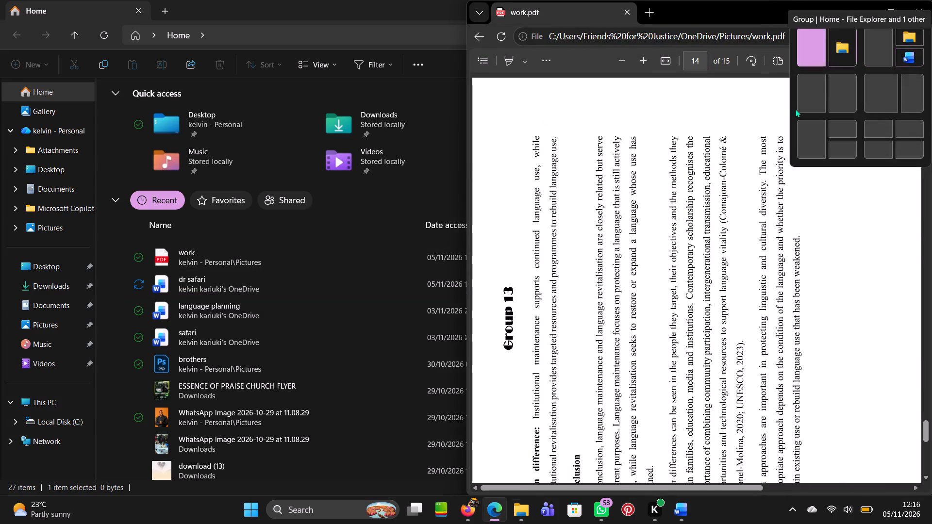
pyautogui.click(677, 505)
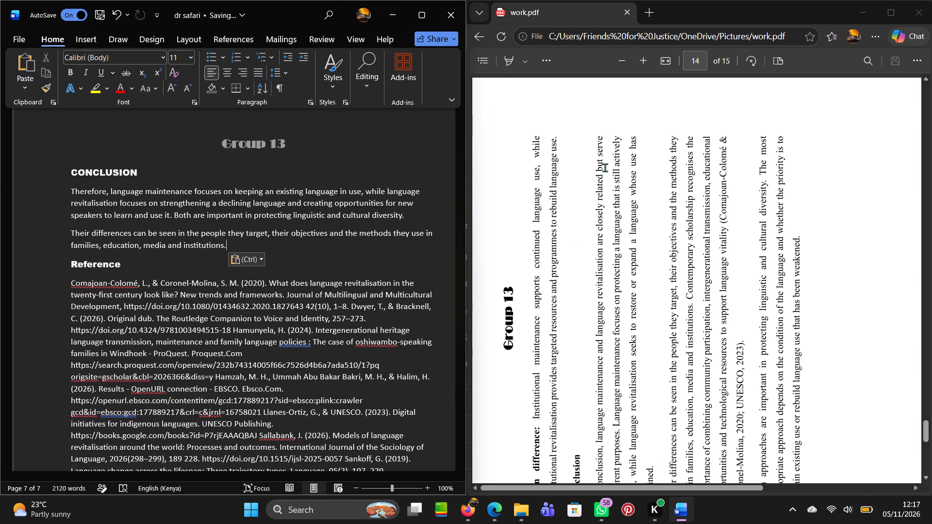
# Rotate the pages of work.pdf clockwise so the text reads upright.
pyautogui.rightClick(632, 152)
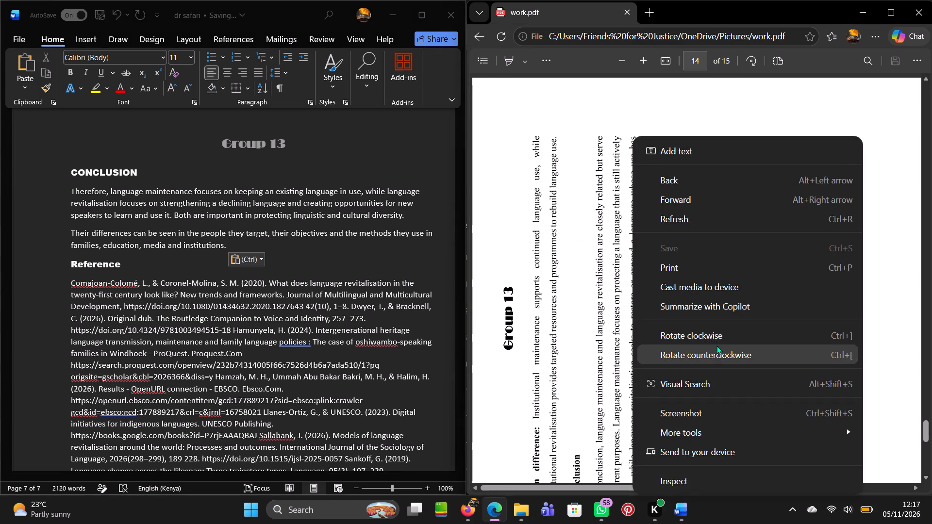
pyautogui.click(722, 333)
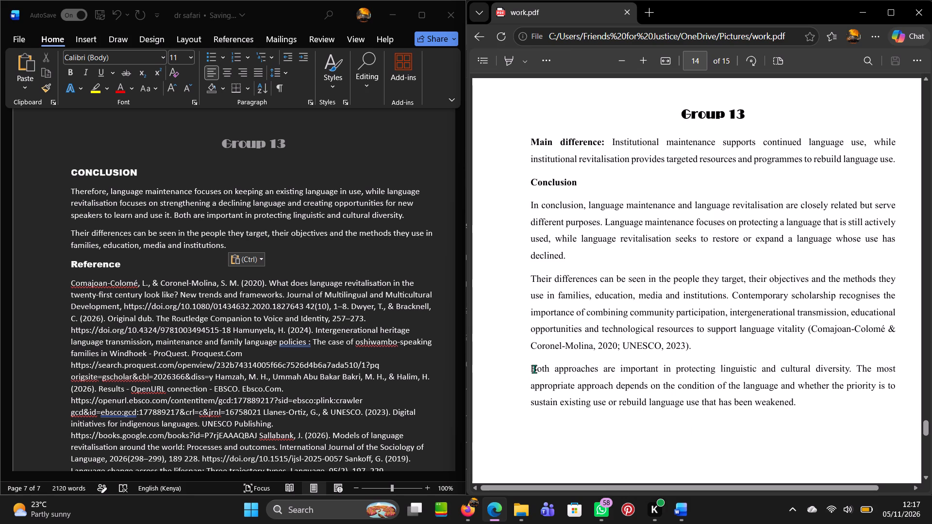
# Copy the last Conclusion paragraph in work.pdf, from "Both approaches are important" to "that has been weakened.".
pyautogui.moveTo(533, 366); pyautogui.dragTo(797, 419)
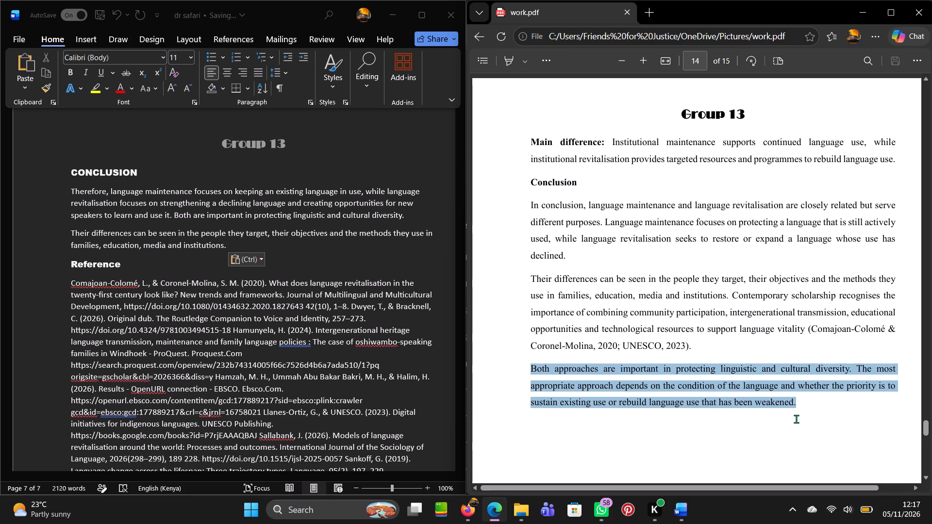
pyautogui.moveTo(797, 419); pyautogui.dragTo(805, 414)
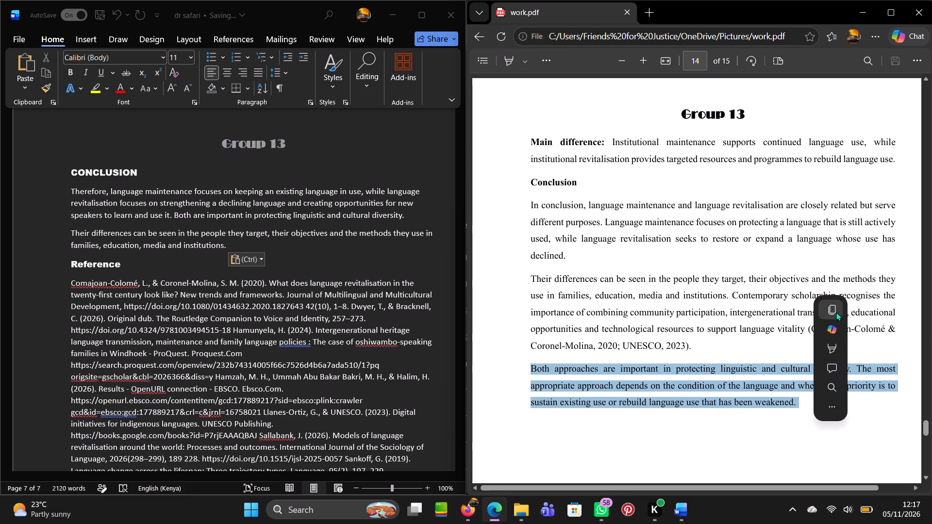
pyautogui.rightClick(838, 303)
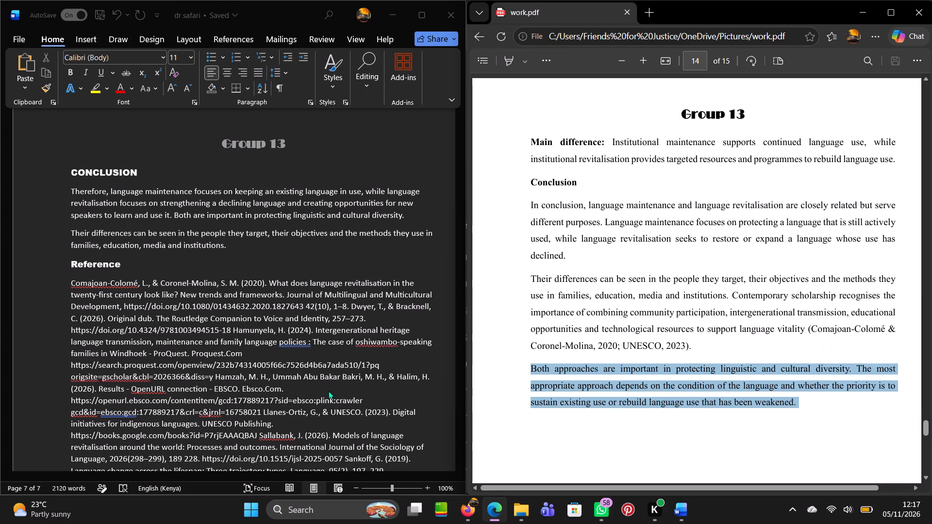
# Paste the copied paragraph into the Word document as a new paragraph after "media and institutions.", above the Reference heading.
pyautogui.click(233, 242)
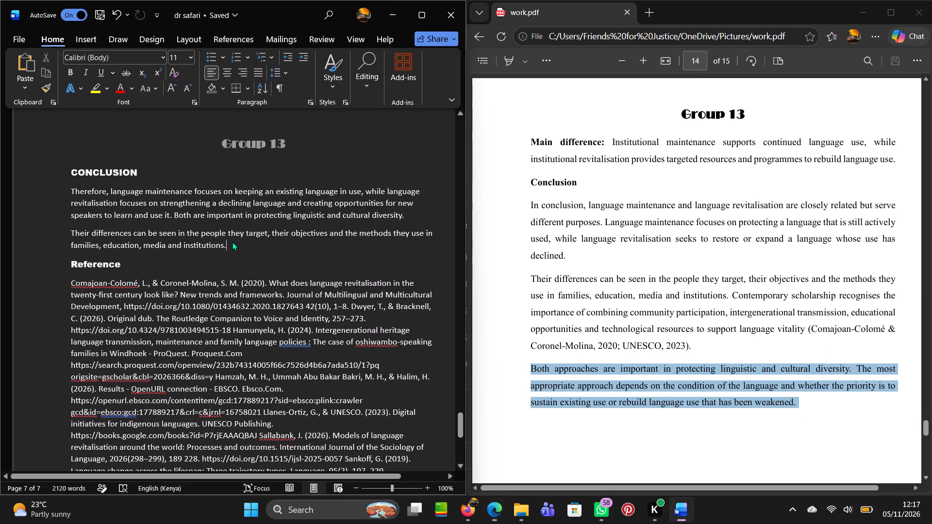
pyautogui.press('Return')
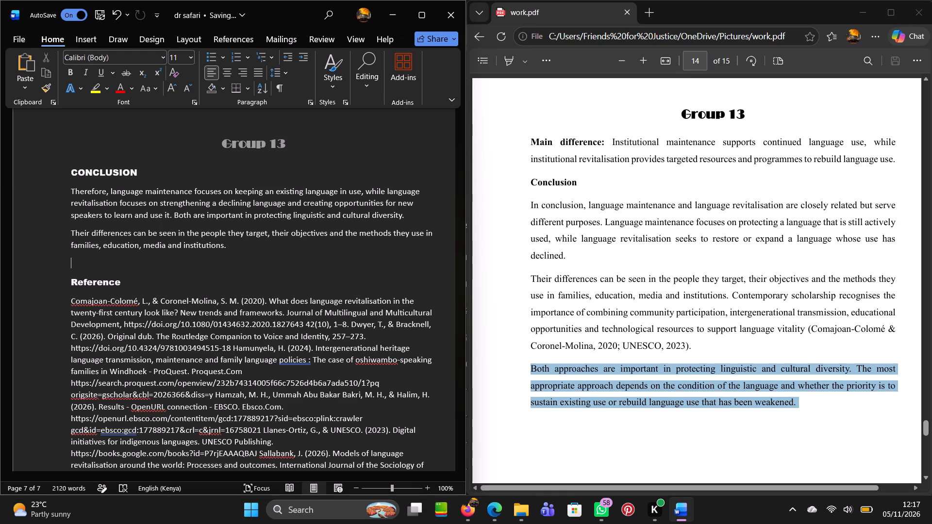
pyautogui.hotkey('ctrl', 'x')
pyautogui.hotkey('ctrl', 'x')
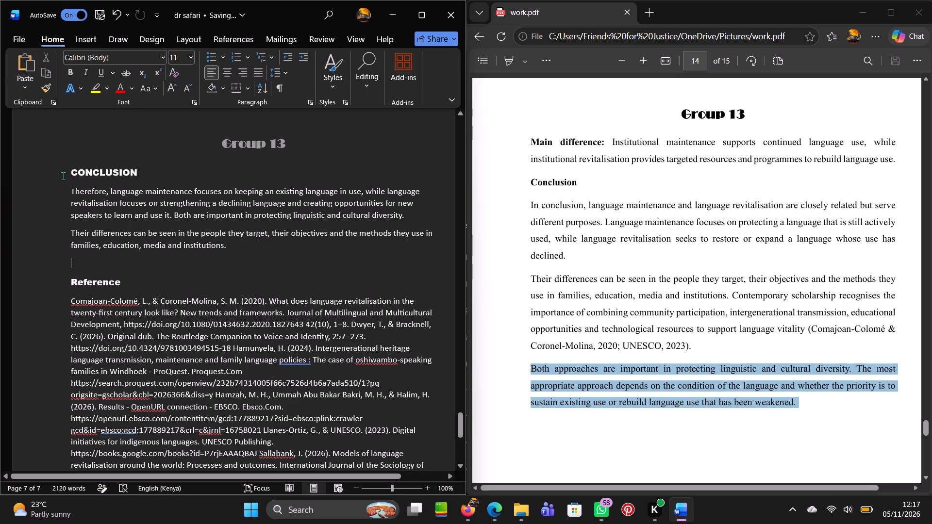
pyautogui.hotkey('ctrl', 'v')
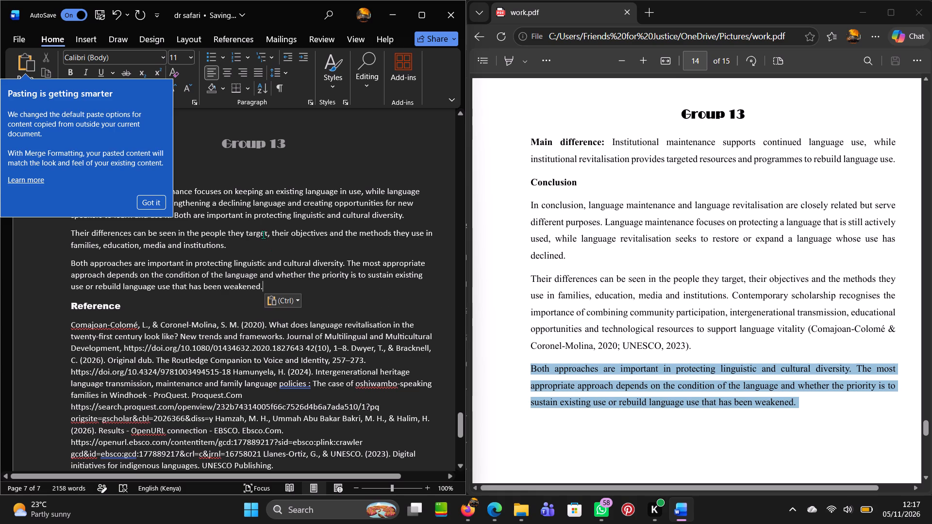
pyautogui.scroll(-2, 321, 270)
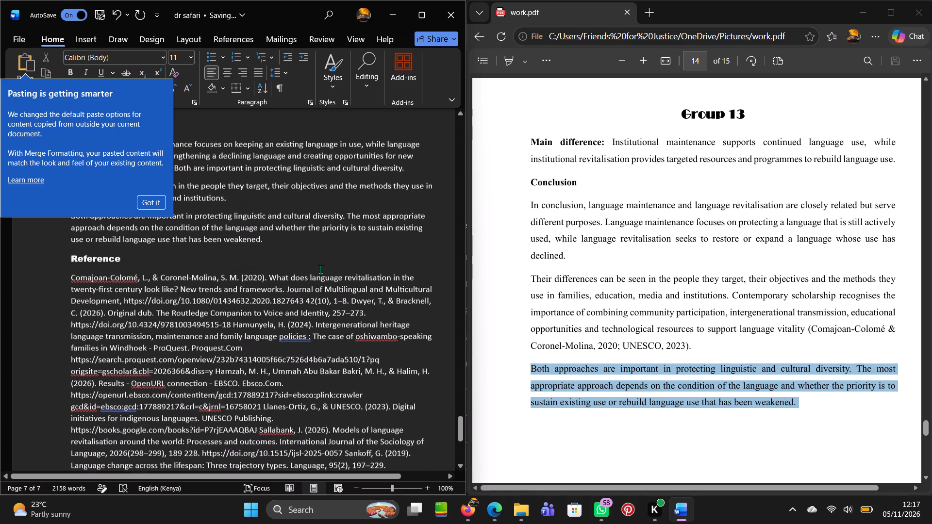
pyautogui.scroll(-3, 321, 270)
pyautogui.click(353, 429)
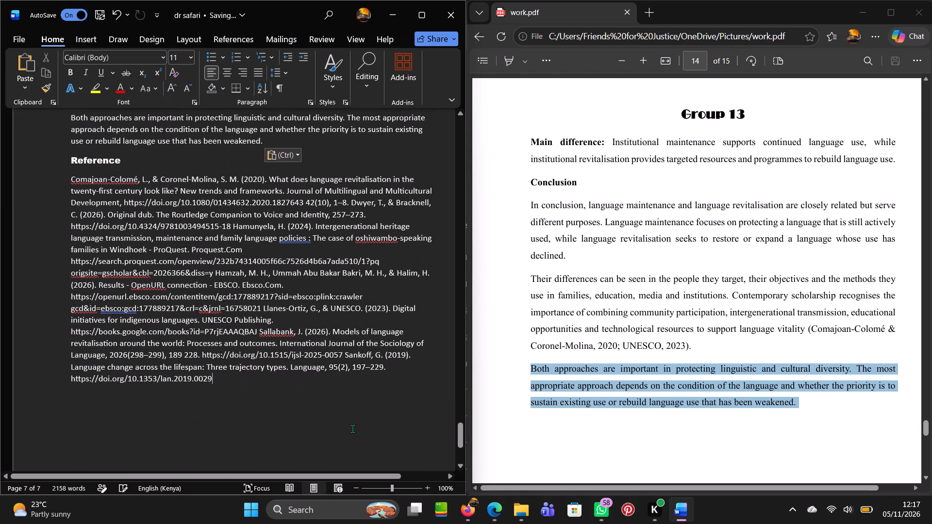
# Compare the Word document's Institutional Support section with the matching Institutional Support section on pages 12 to 14 of work.pdf.
pyautogui.scroll(9, 351, 313)
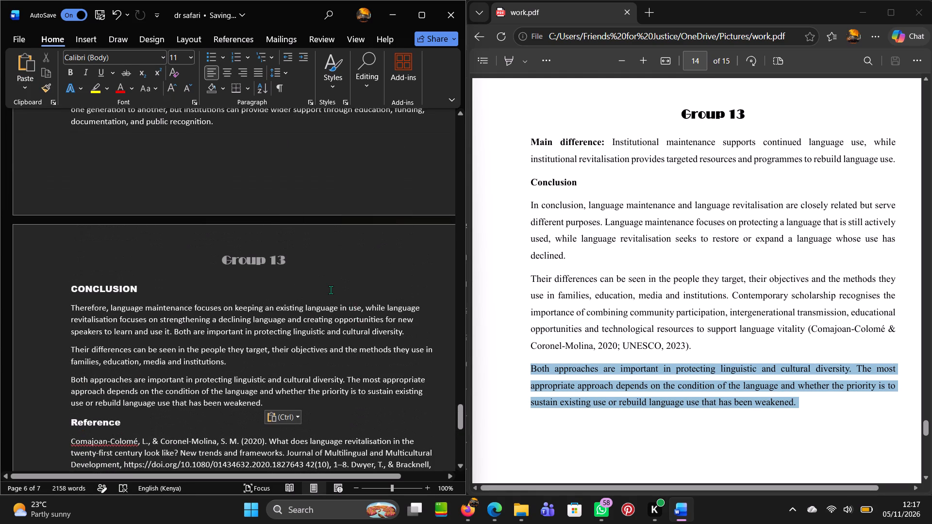
pyautogui.scroll(8, 331, 290)
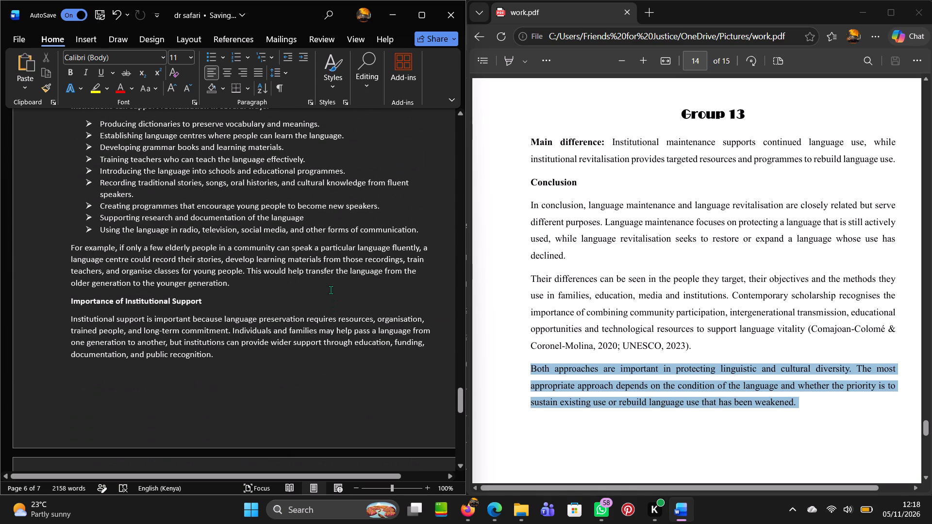
pyautogui.scroll(3, 331, 290)
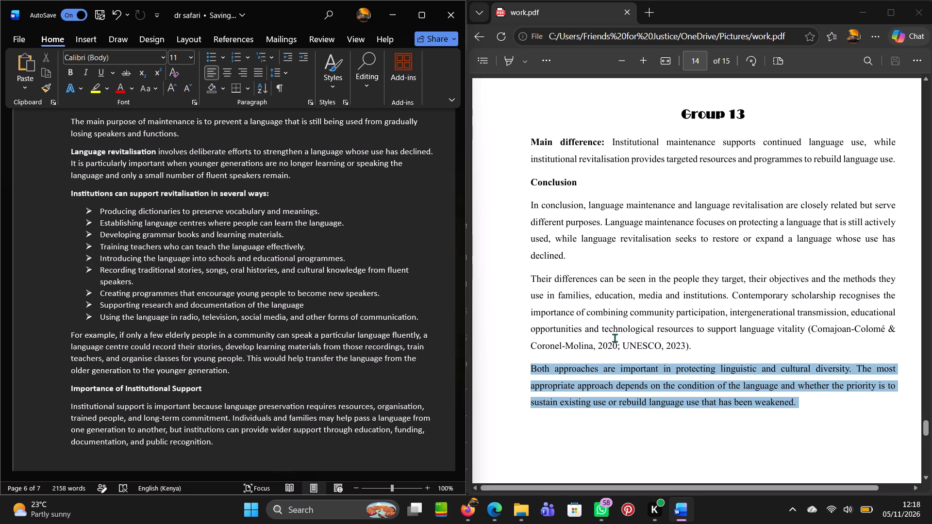
pyautogui.scroll(8, 615, 338)
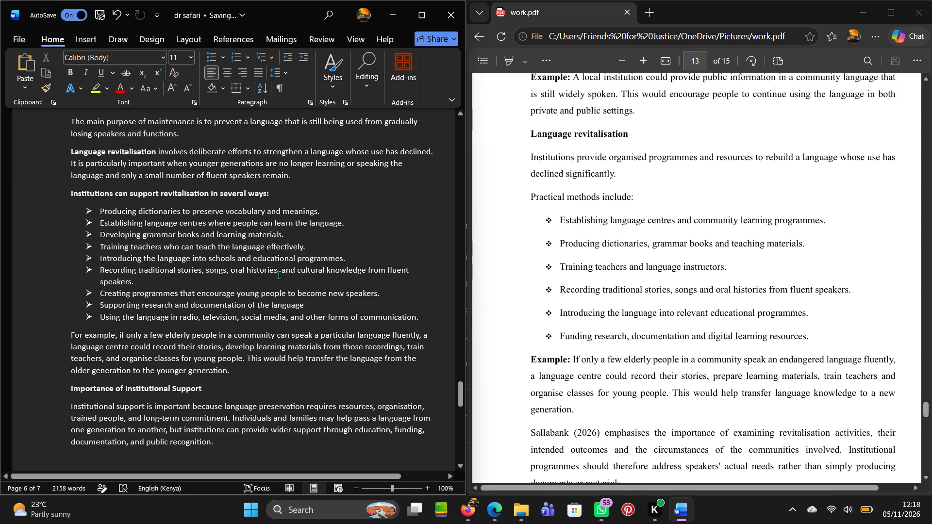
pyautogui.scroll(1, 642, 283)
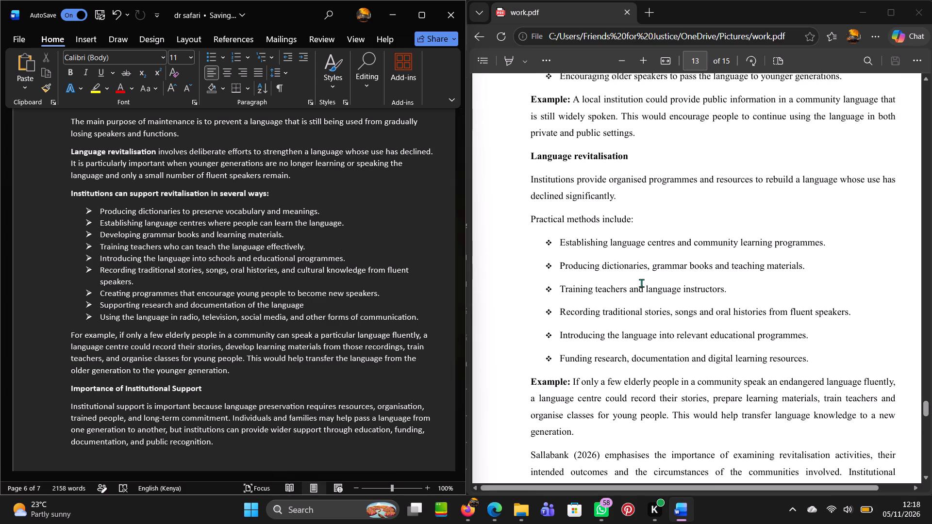
pyautogui.scroll(1, 642, 283)
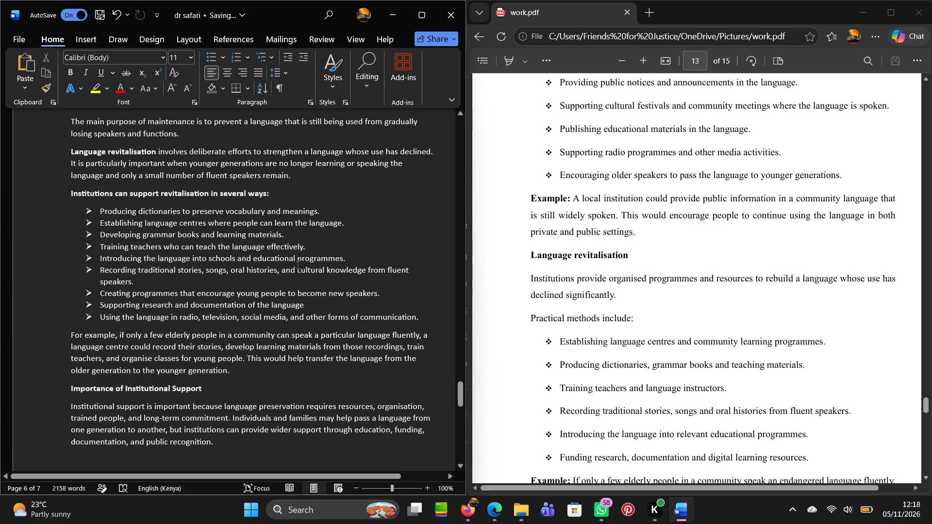
pyautogui.scroll(2, 298, 265)
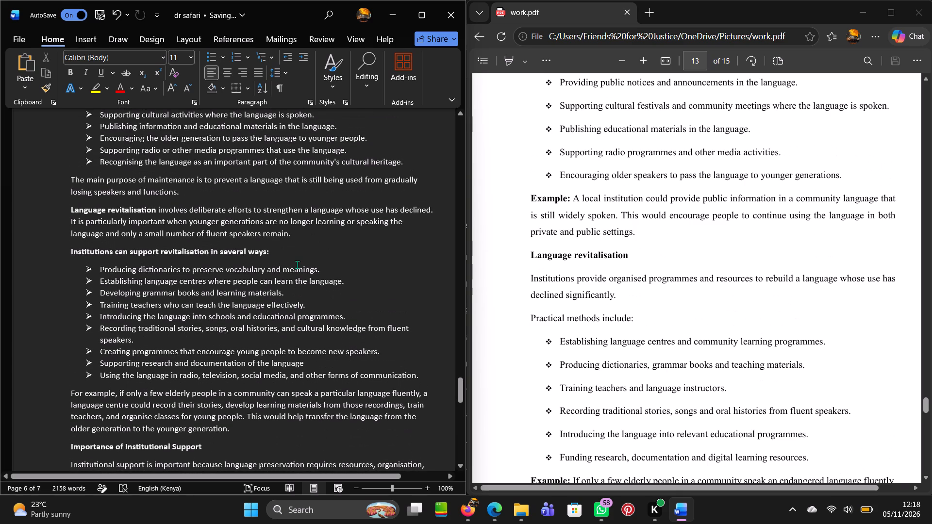
pyautogui.scroll(4, 298, 265)
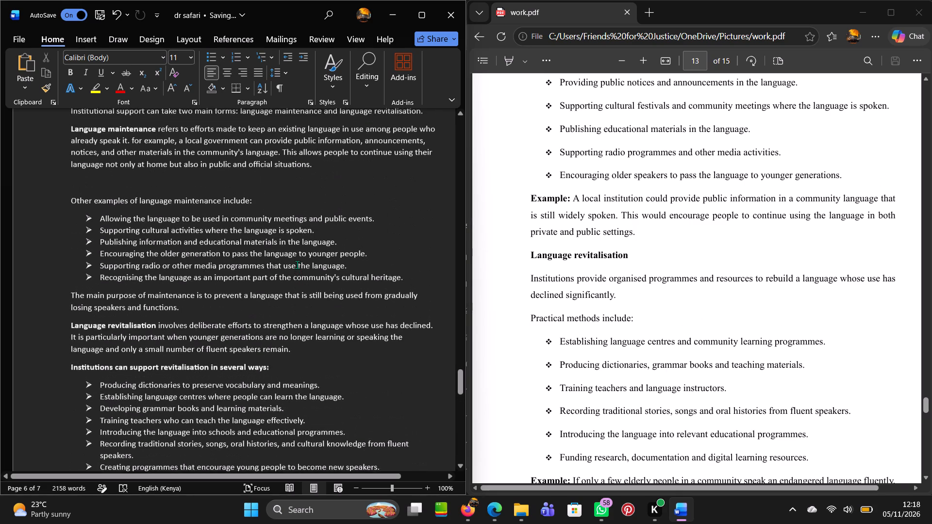
pyautogui.scroll(9, 298, 265)
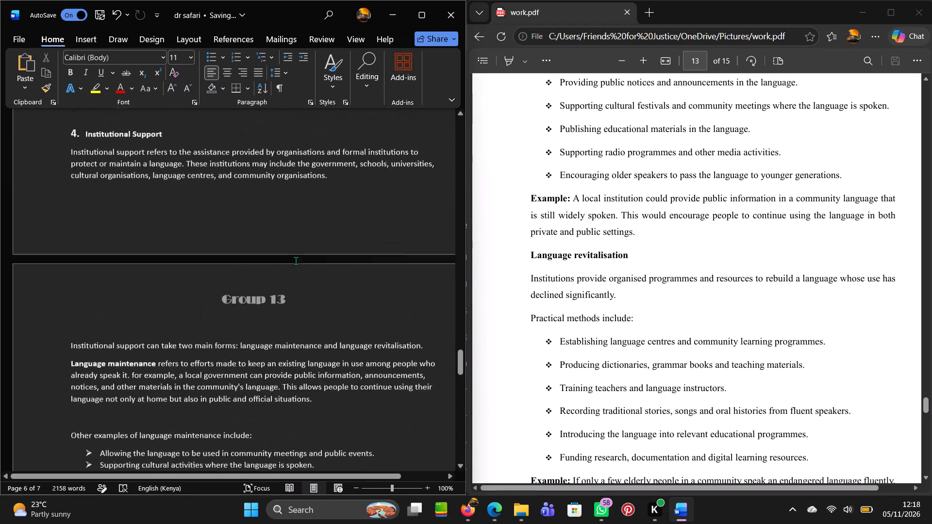
pyautogui.scroll(9, 296, 261)
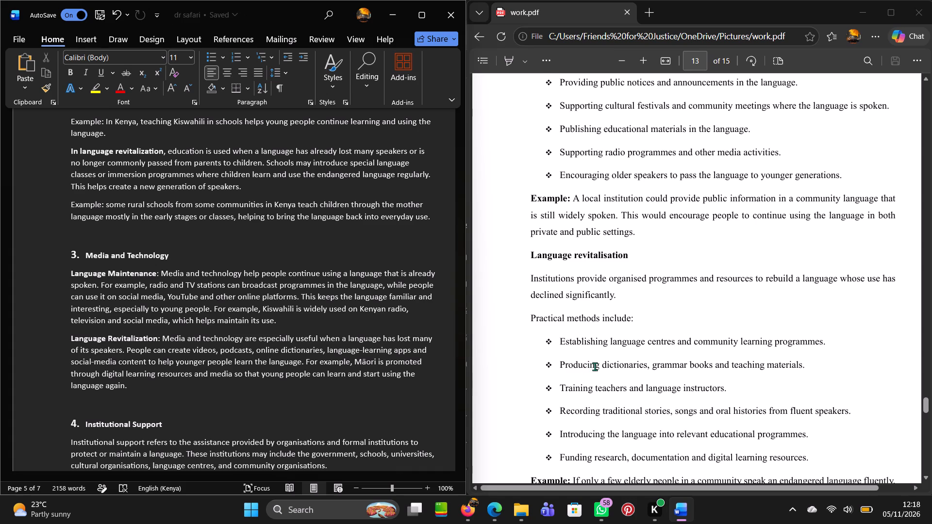
pyautogui.scroll(8, 596, 368)
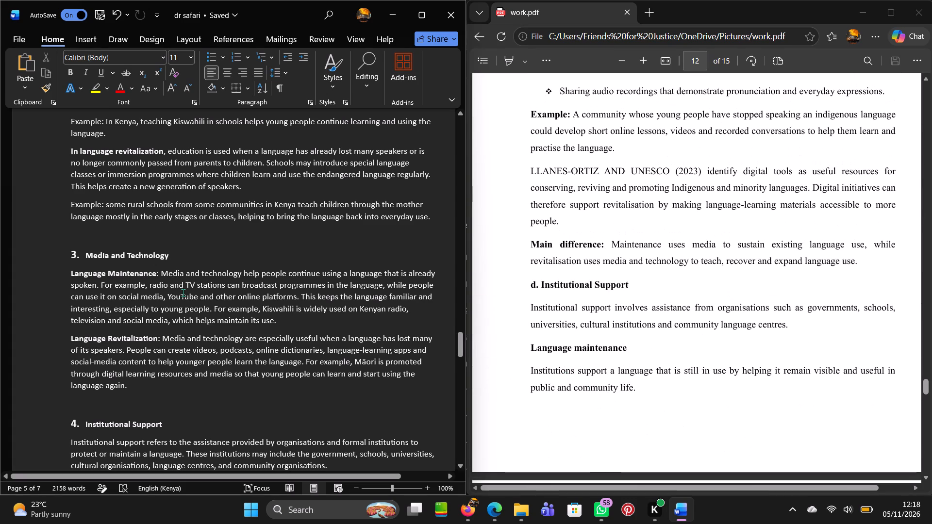
# Review part b of the Word document, from the Education section back to the question on language maintenance and revitalization programs.
pyautogui.scroll(4, 136, 246)
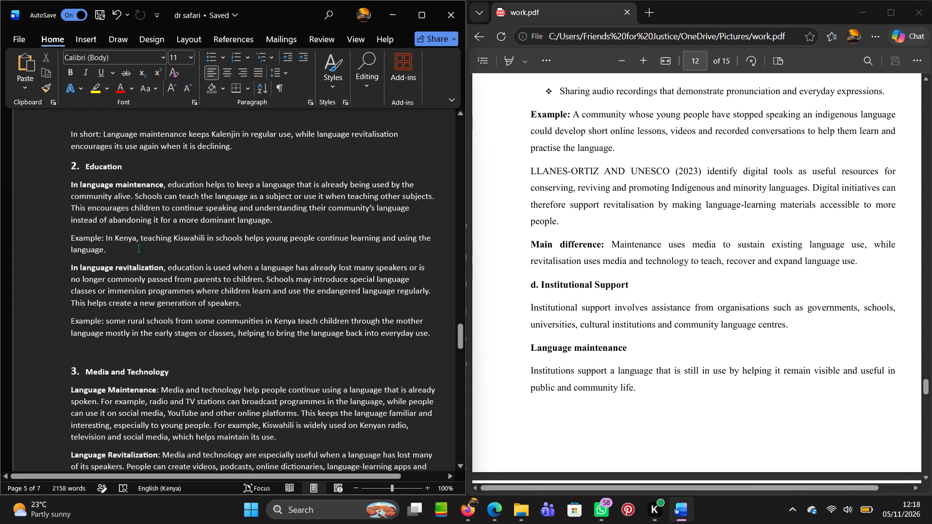
pyautogui.scroll(10, 139, 248)
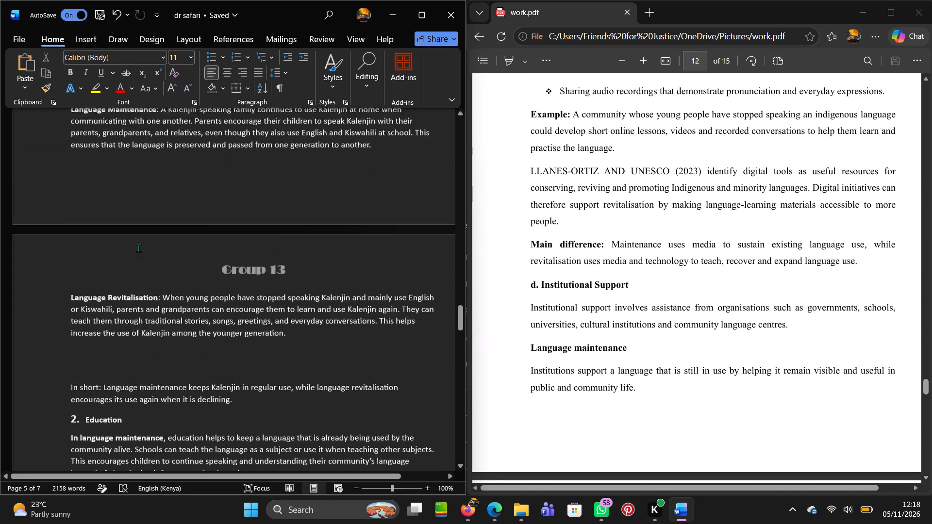
pyautogui.scroll(13, 139, 248)
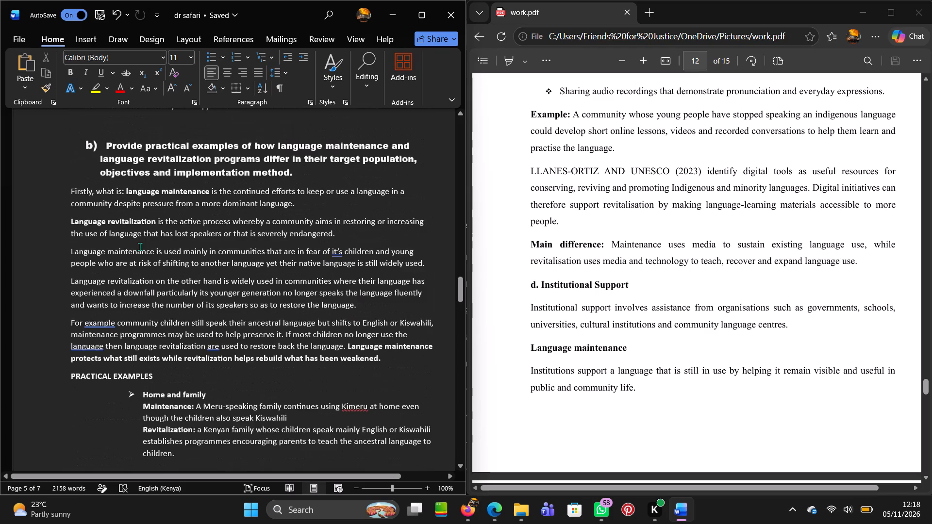
# Review part a of the Word document on Fishman's Reversing Language Shift framework, back to the group members table and the Question 13 heading.
pyautogui.scroll(15, 140, 247)
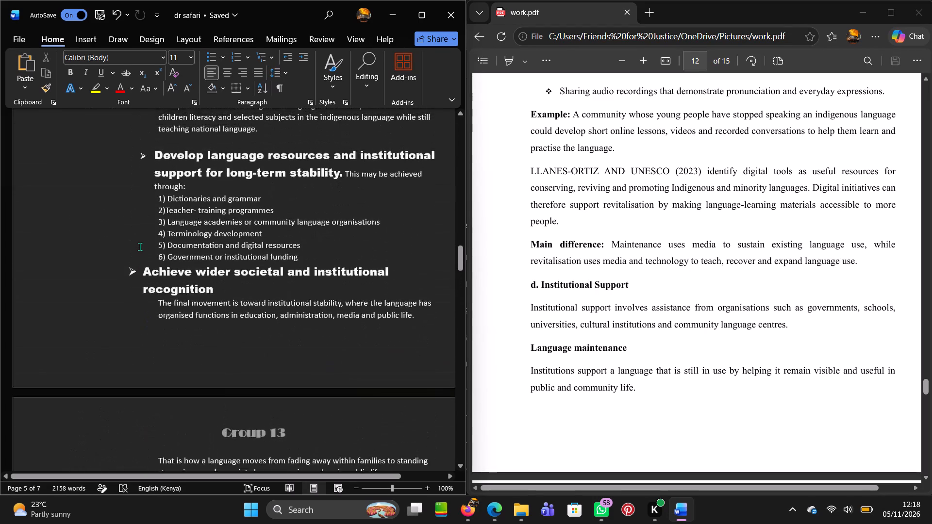
pyautogui.scroll(20, 140, 247)
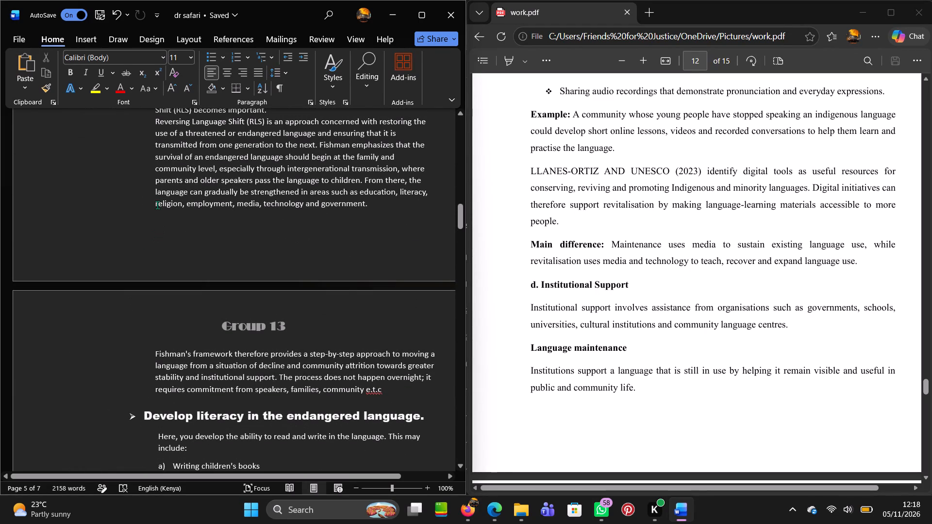
pyautogui.click(157, 204)
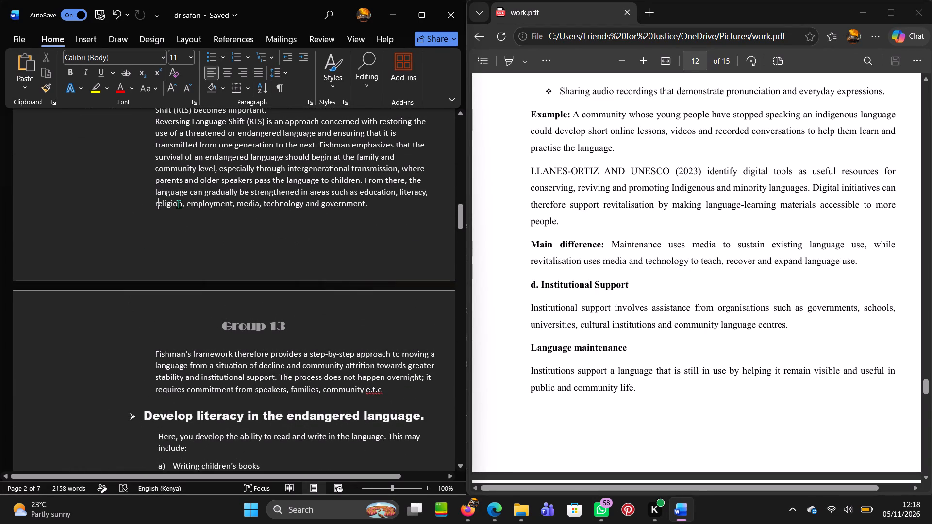
pyautogui.click(179, 204)
pyautogui.scroll(4, 378, 219)
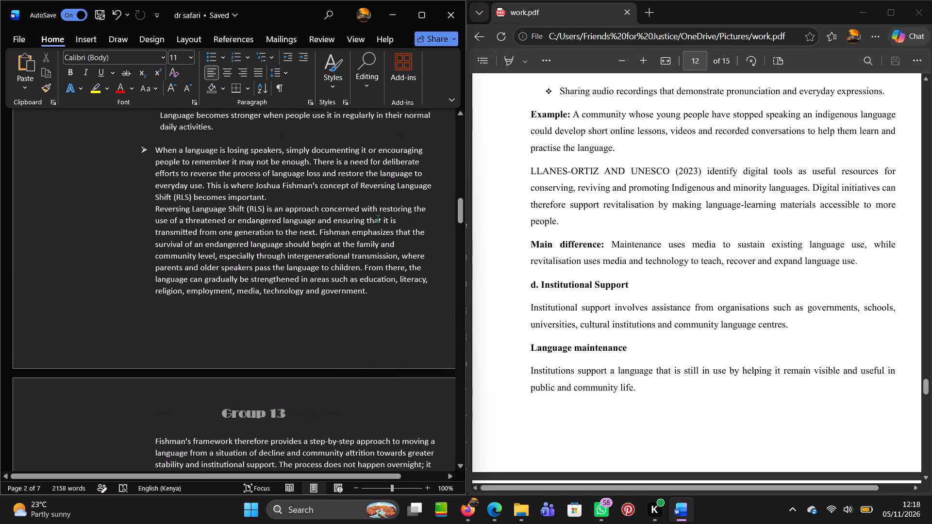
pyautogui.scroll(17, 378, 219)
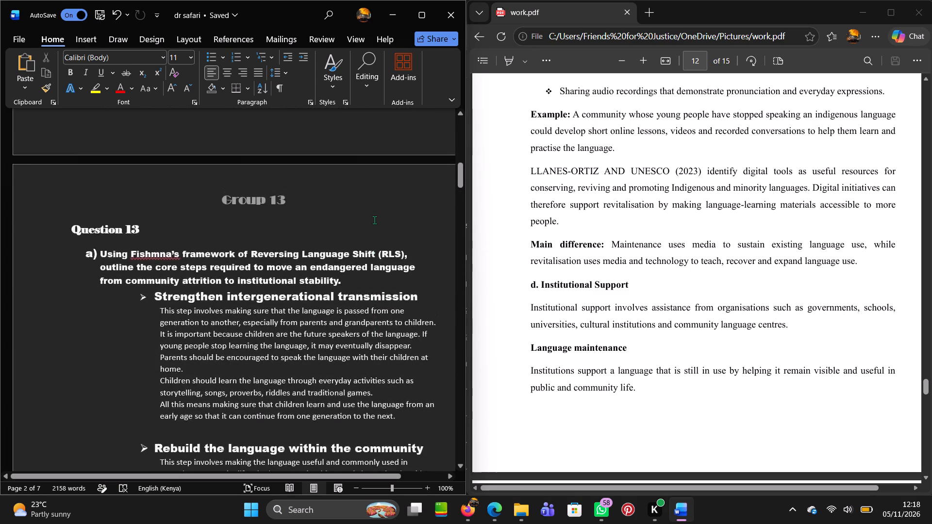
pyautogui.scroll(10, 375, 220)
pyautogui.scroll(-1, 375, 220)
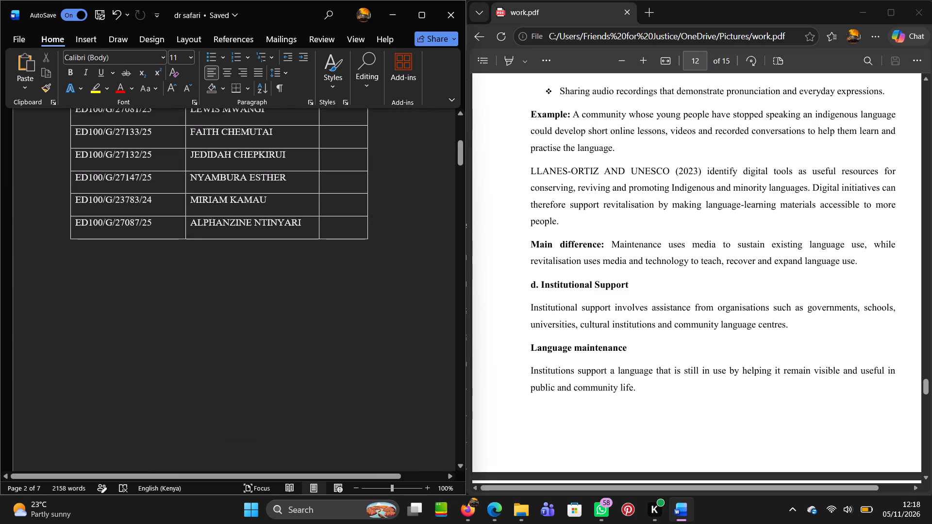
pyautogui.scroll(-11, 375, 220)
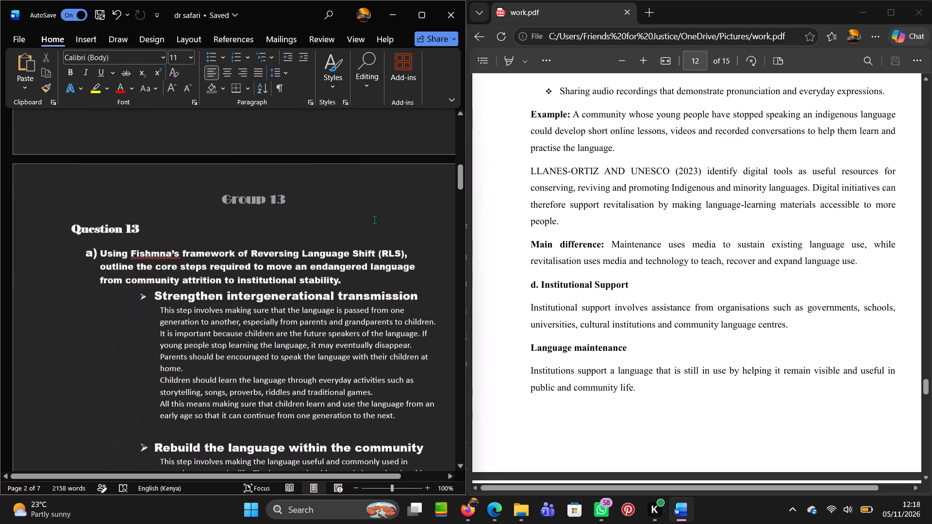
pyautogui.scroll(-1, 375, 220)
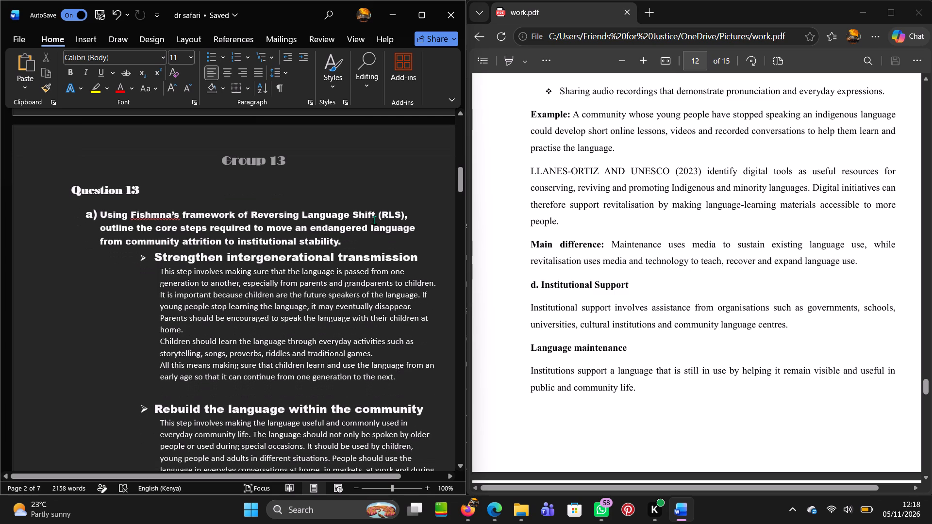
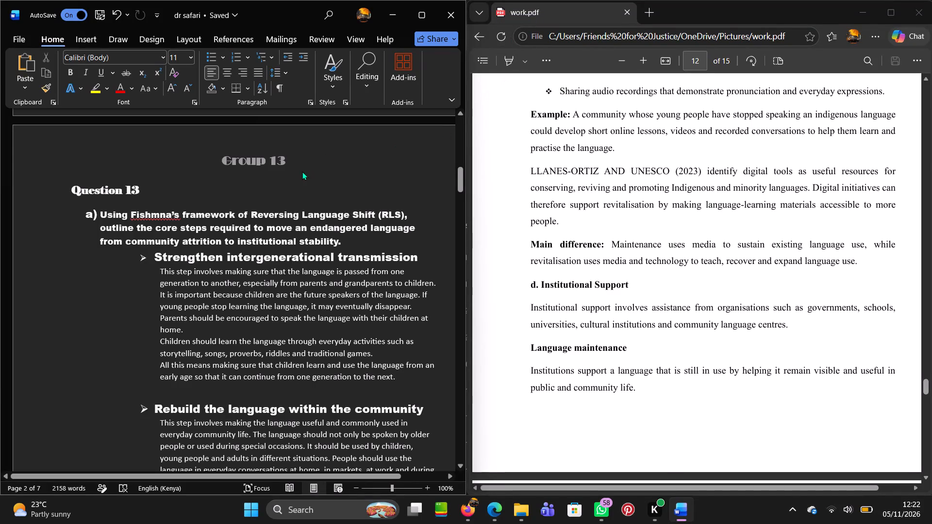
# Review the Word document from the group members table through part a, up to the sections on developing literacy and introducing the language in education.
pyautogui.scroll(14, 304, 177)
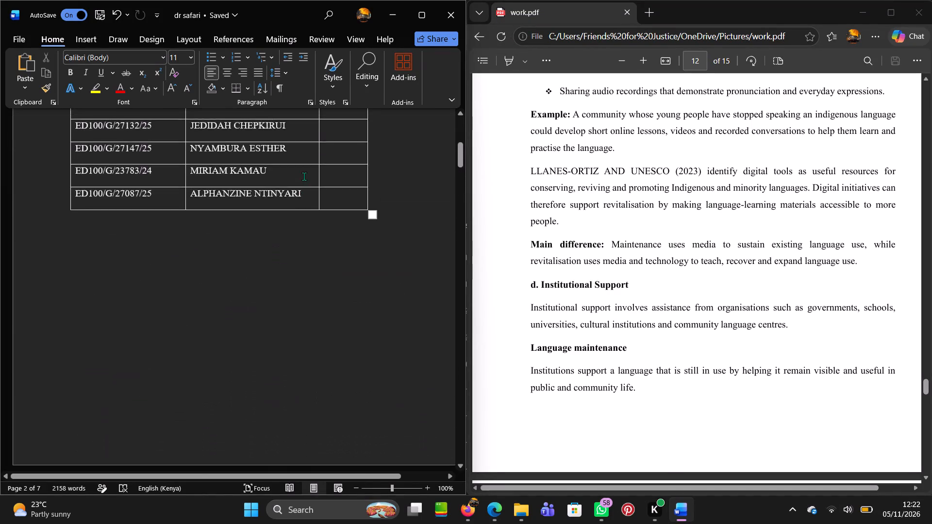
pyautogui.scroll(2, 304, 177)
pyautogui.scroll(-2, 138, 523)
pyautogui.scroll(-2, 267, 351)
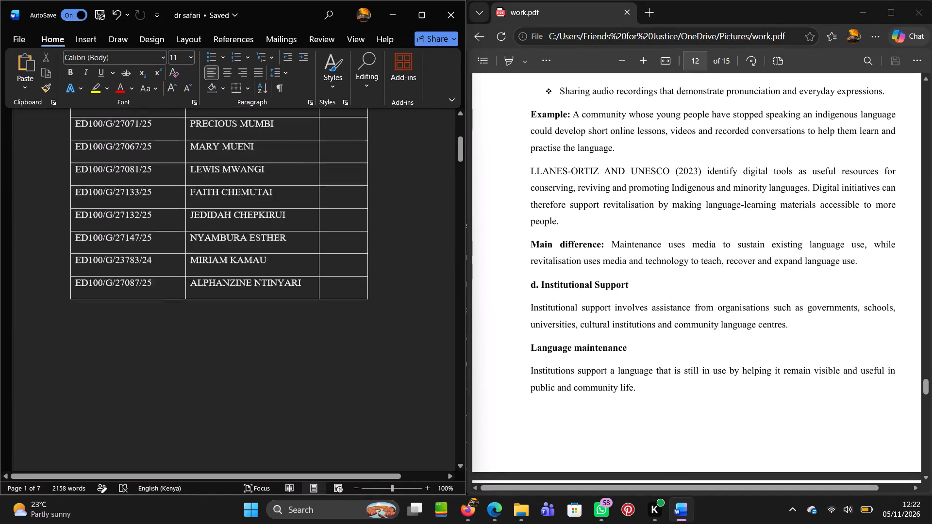
pyautogui.scroll(-18, 267, 351)
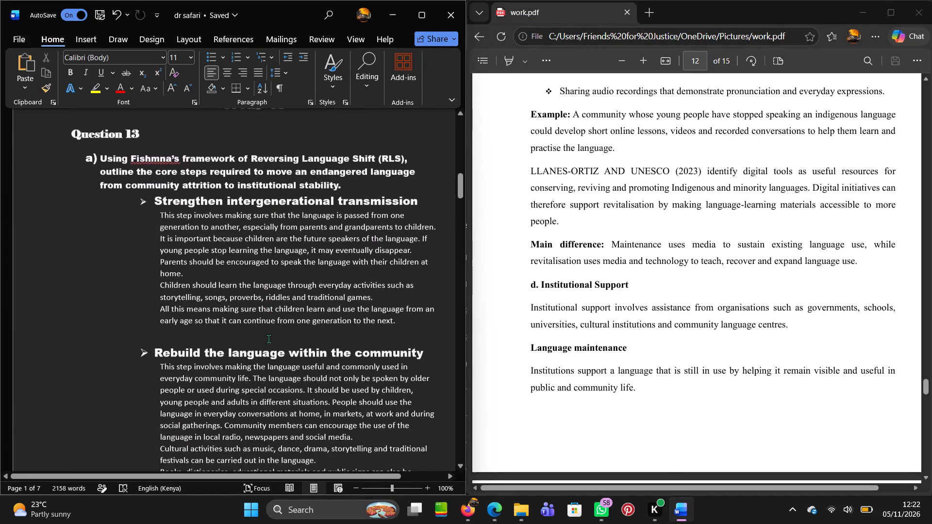
pyautogui.scroll(-17, 269, 339)
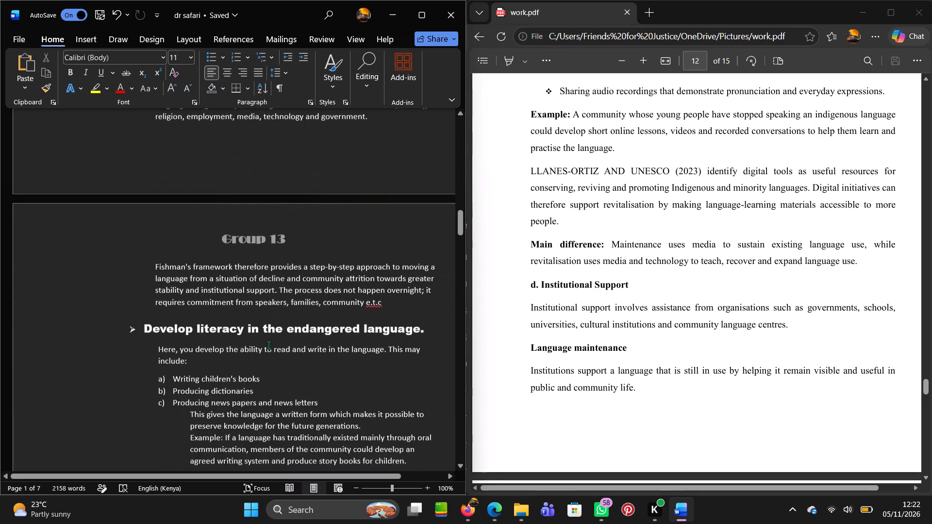
pyautogui.scroll(-3, 270, 342)
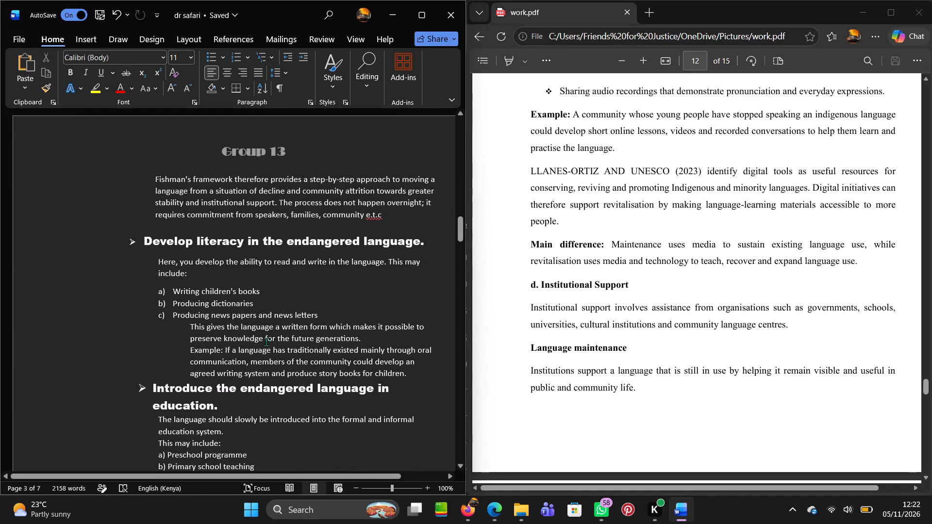
pyautogui.scroll(-3, 248, 327)
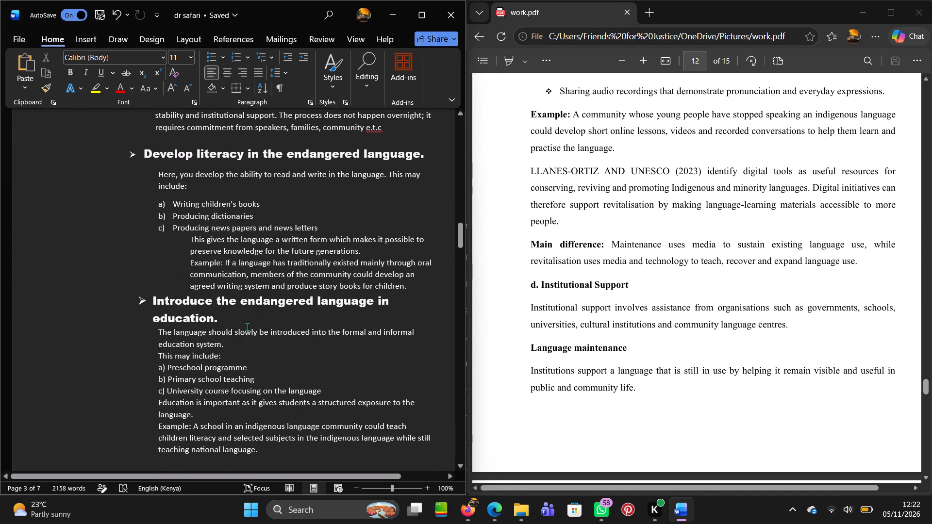
pyautogui.scroll(2, 248, 327)
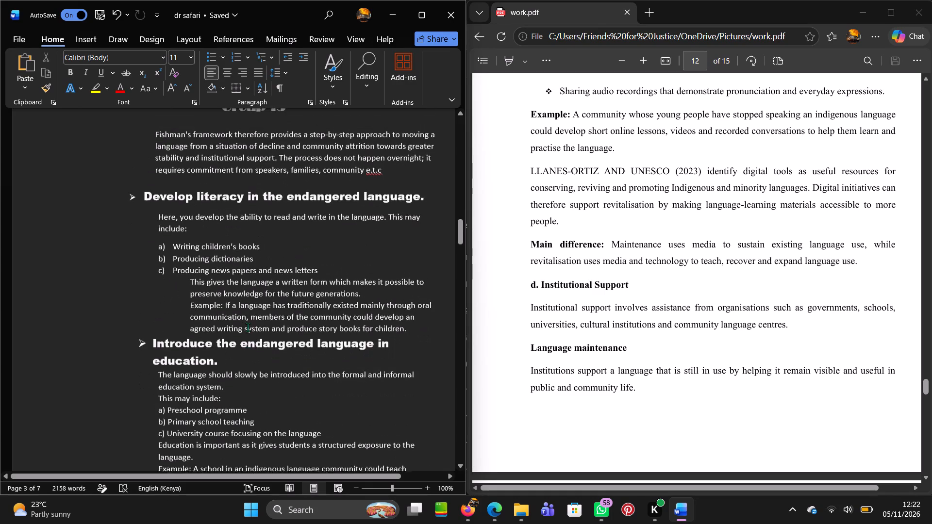
pyautogui.scroll(2, 770, 403)
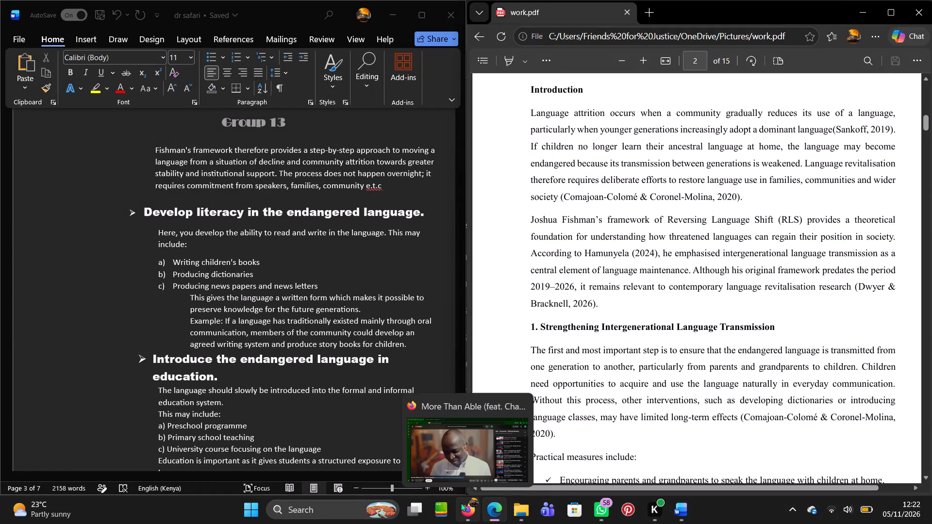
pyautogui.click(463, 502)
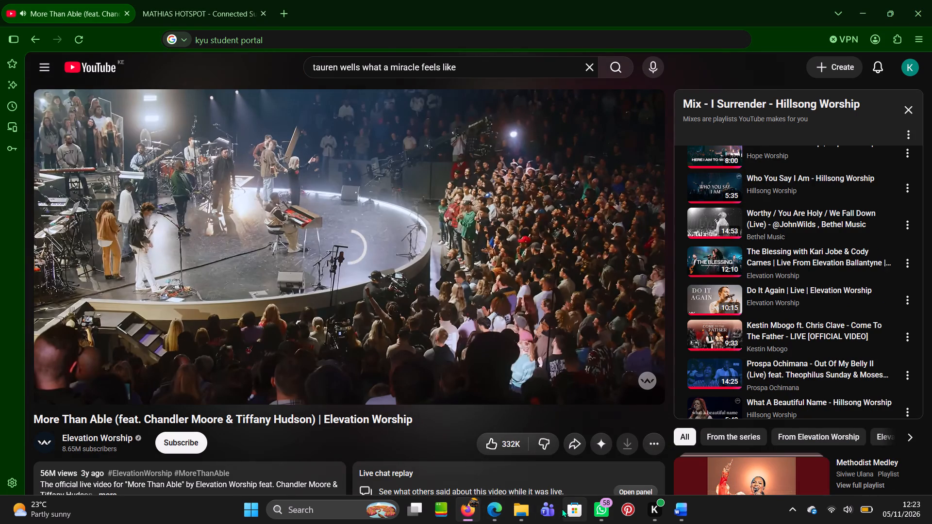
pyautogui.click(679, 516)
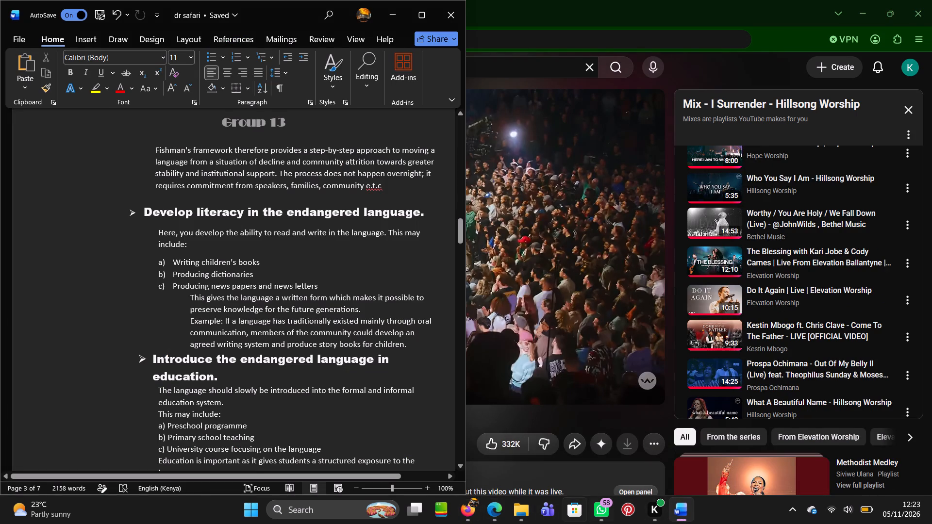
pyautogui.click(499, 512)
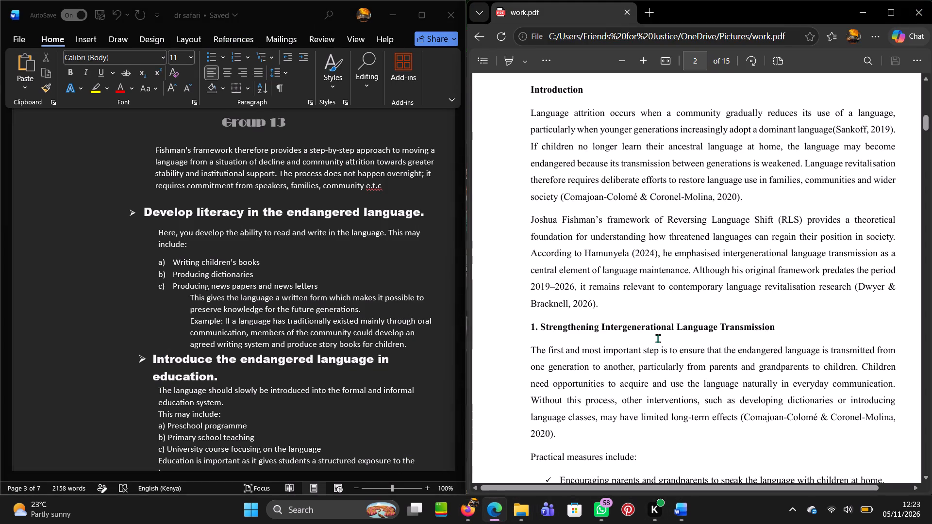
# Compare the Question 13 part (a) heading and introduction in work.pdf with the start of part a in the Word document.
pyautogui.scroll(2, 653, 329)
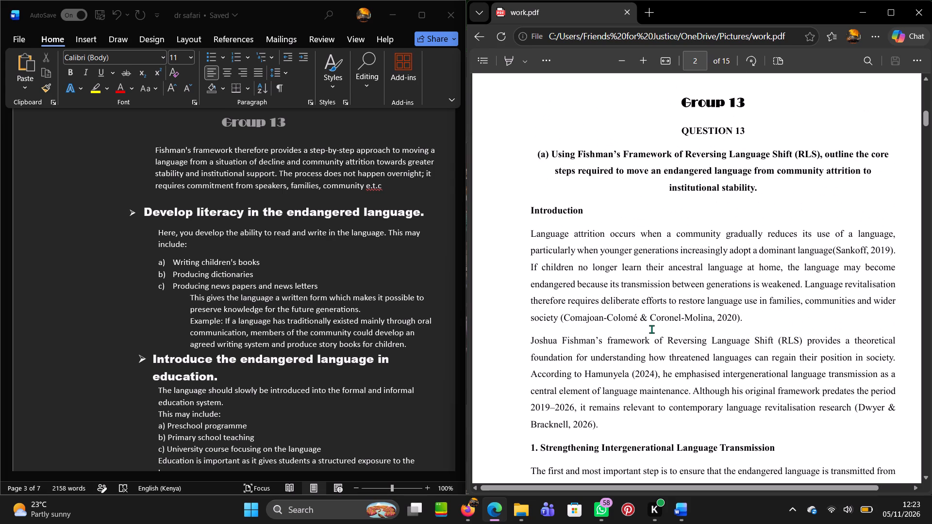
pyautogui.scroll(20, 417, 273)
pyautogui.scroll(8, 417, 271)
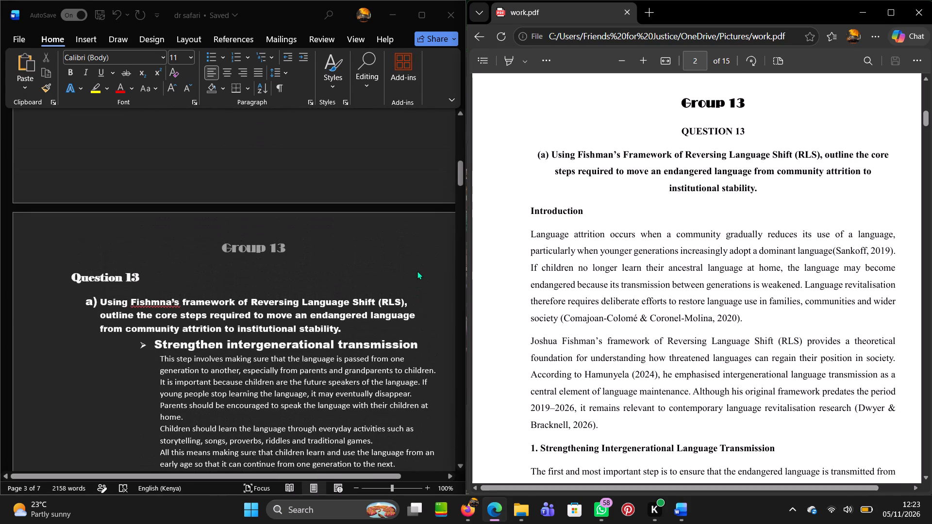
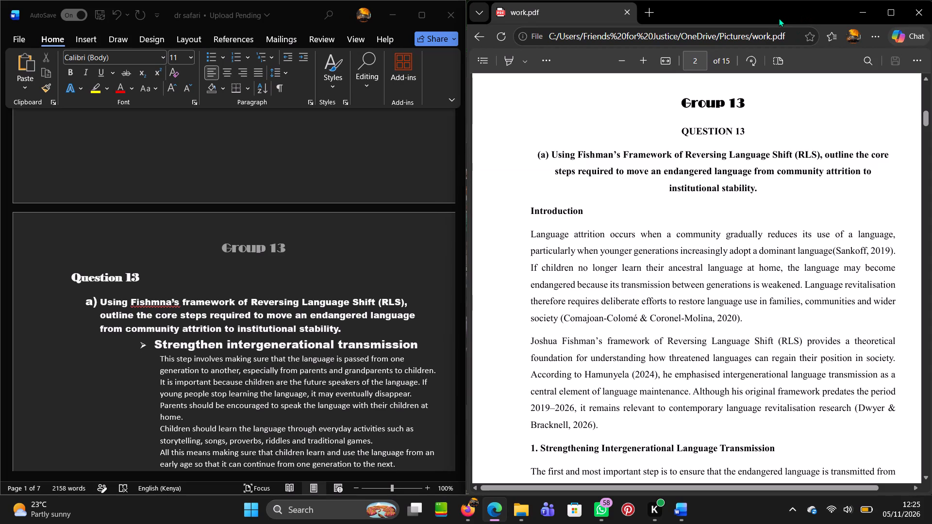
# Replace the arrow bullet of the "Strengthen intergenerational transmission" heading with the 1. 2. 3. numbering format.
pyautogui.scroll(-3, 738, 257)
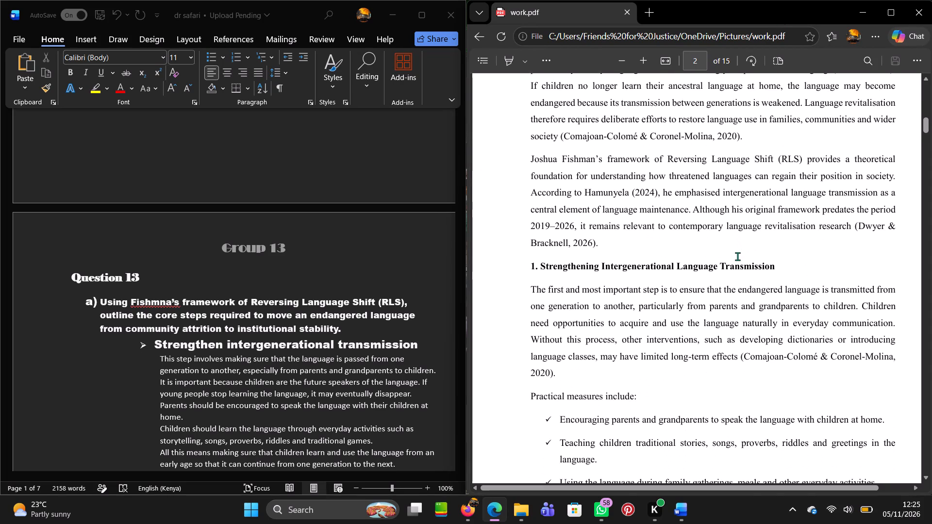
pyautogui.scroll(2, 707, 245)
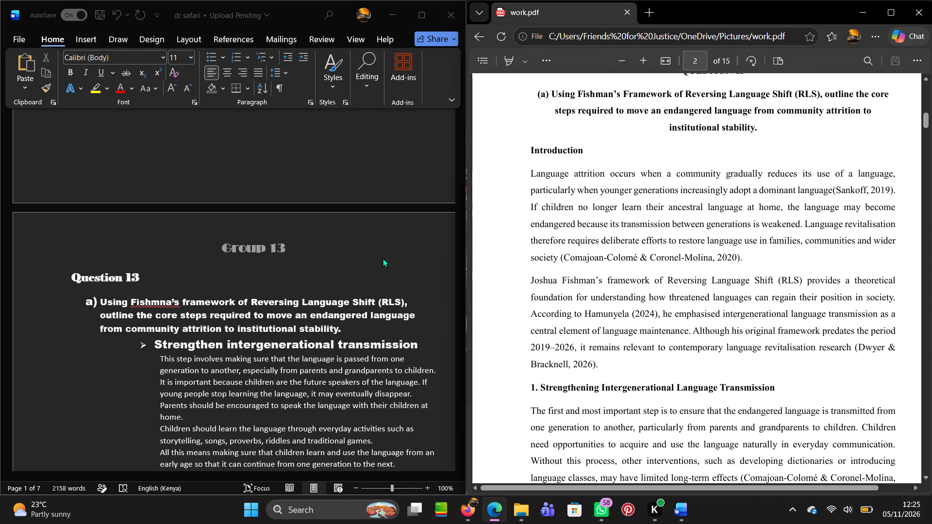
pyautogui.scroll(-3, 320, 331)
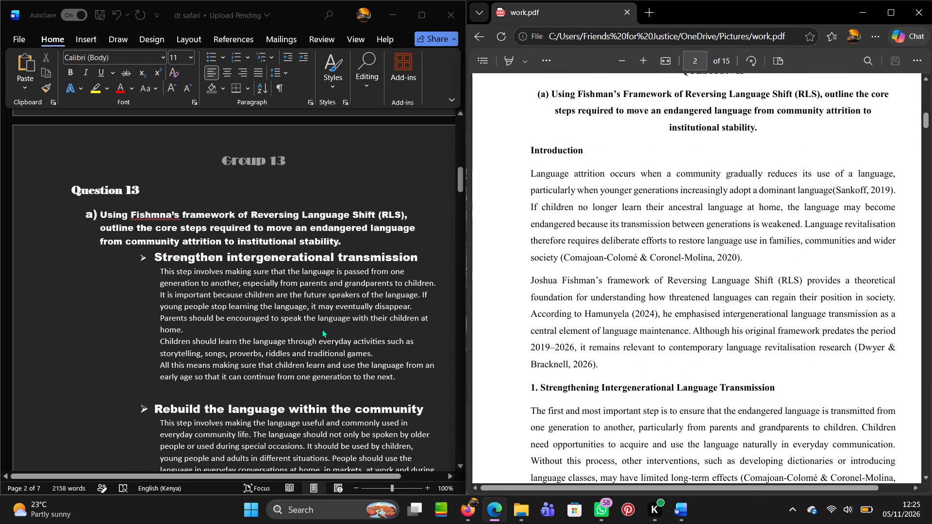
pyautogui.doubleClick(143, 257)
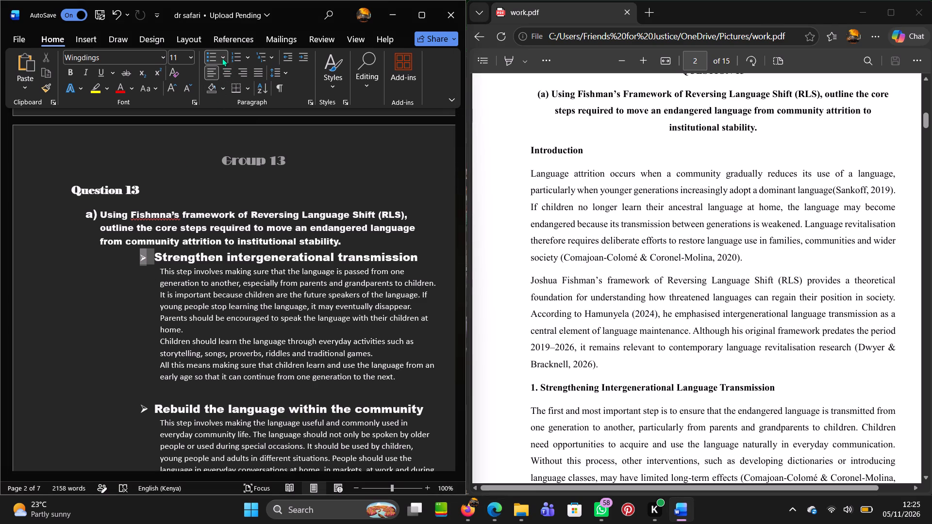
pyautogui.click(245, 55)
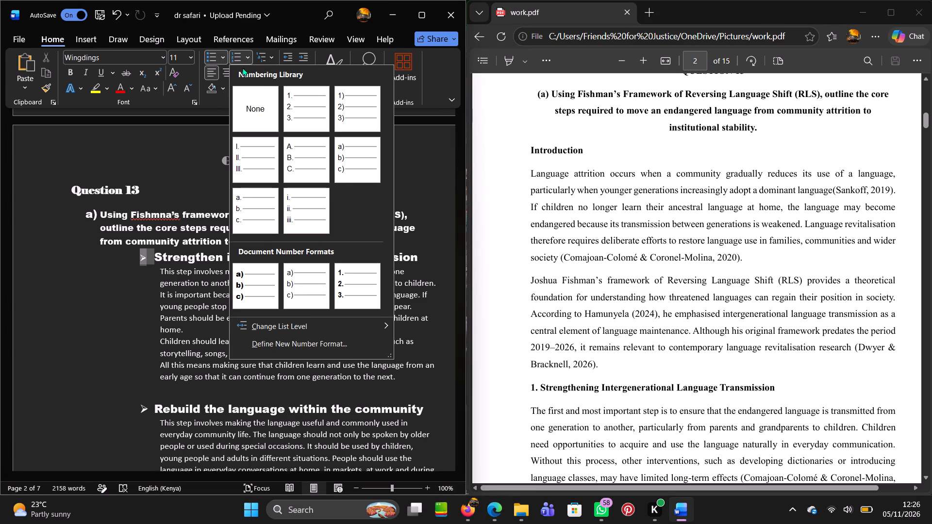
pyautogui.click(294, 105)
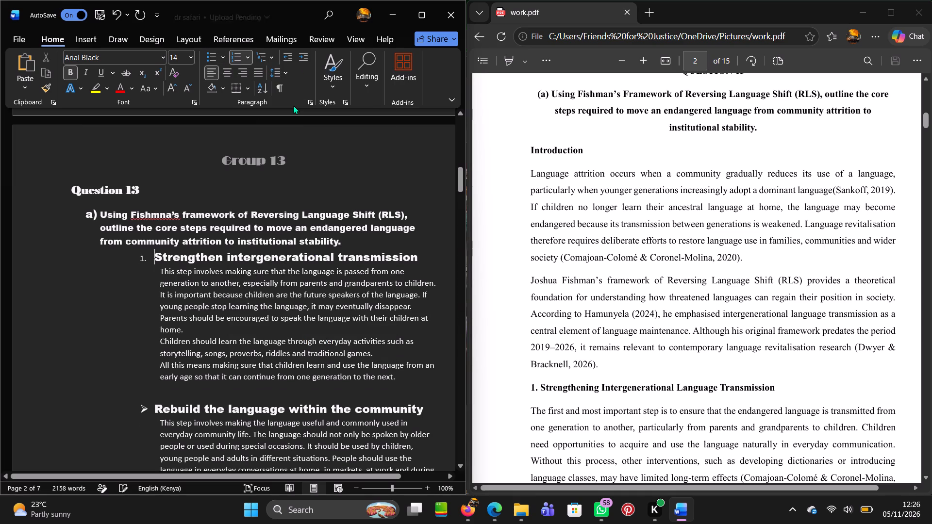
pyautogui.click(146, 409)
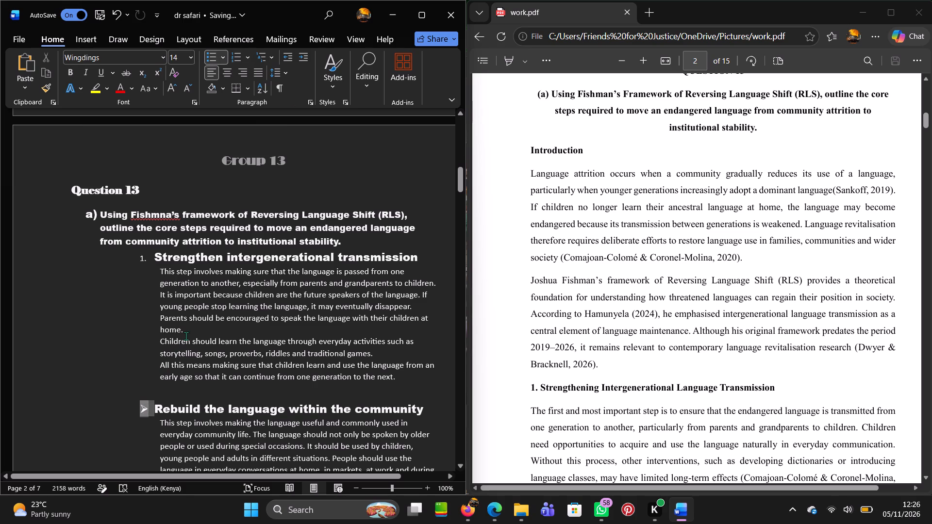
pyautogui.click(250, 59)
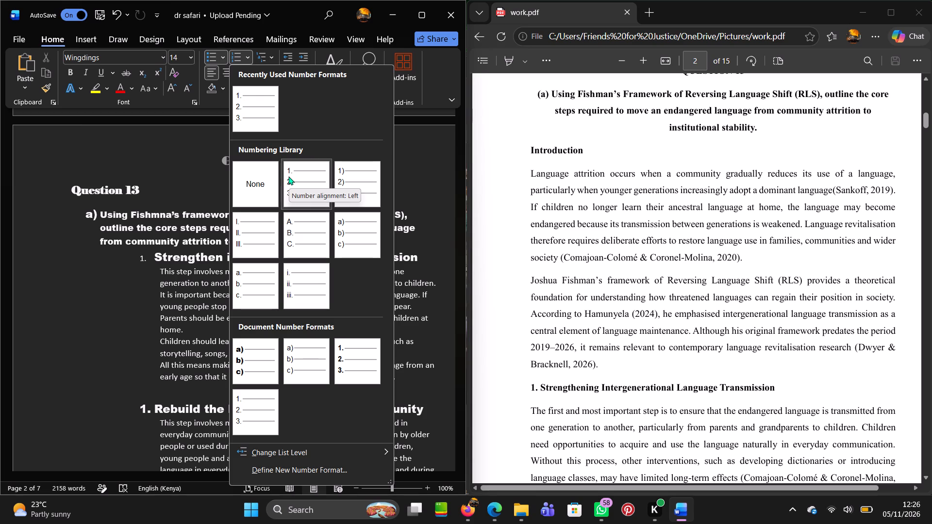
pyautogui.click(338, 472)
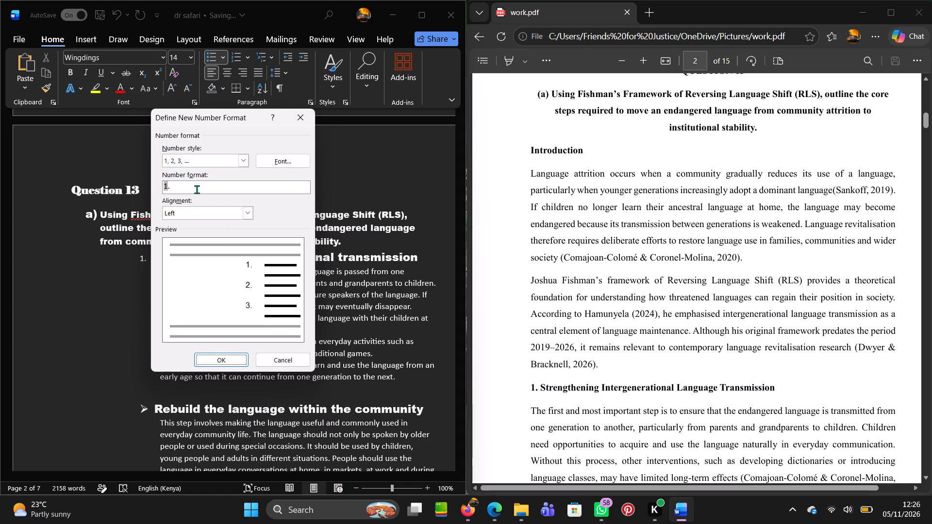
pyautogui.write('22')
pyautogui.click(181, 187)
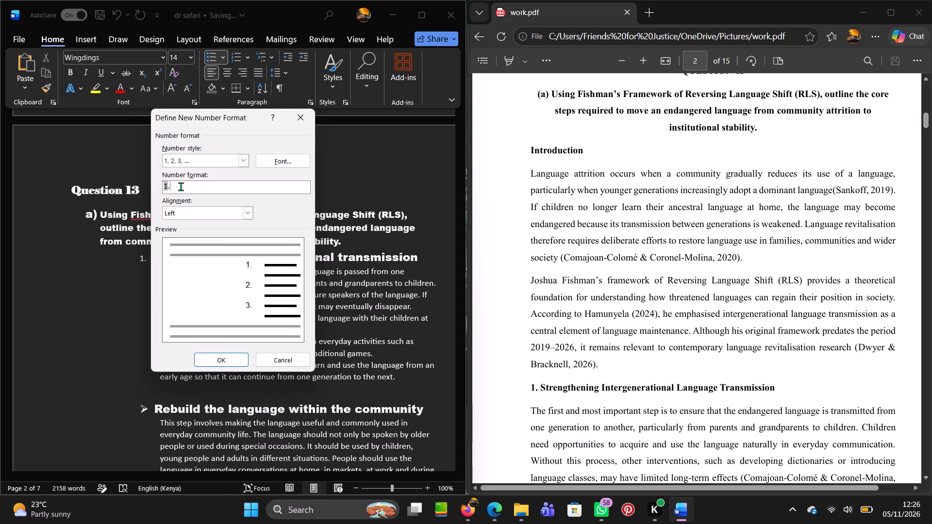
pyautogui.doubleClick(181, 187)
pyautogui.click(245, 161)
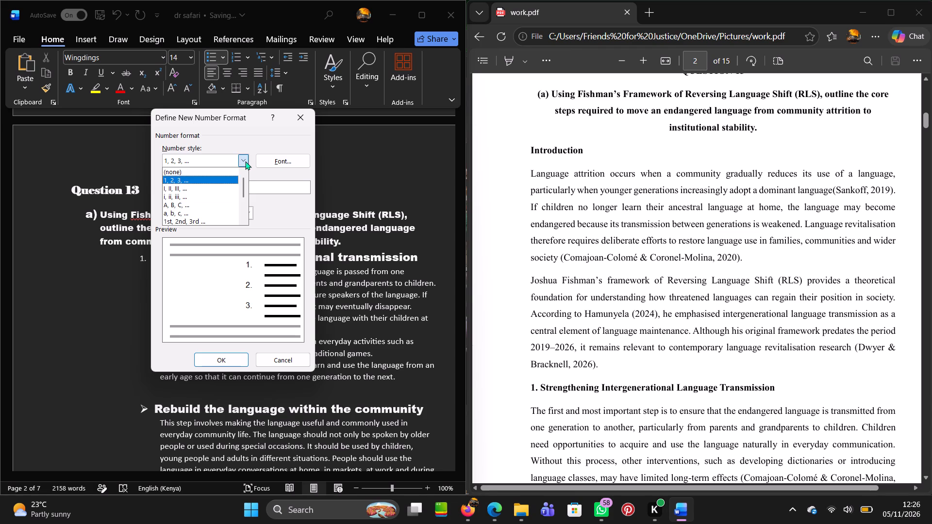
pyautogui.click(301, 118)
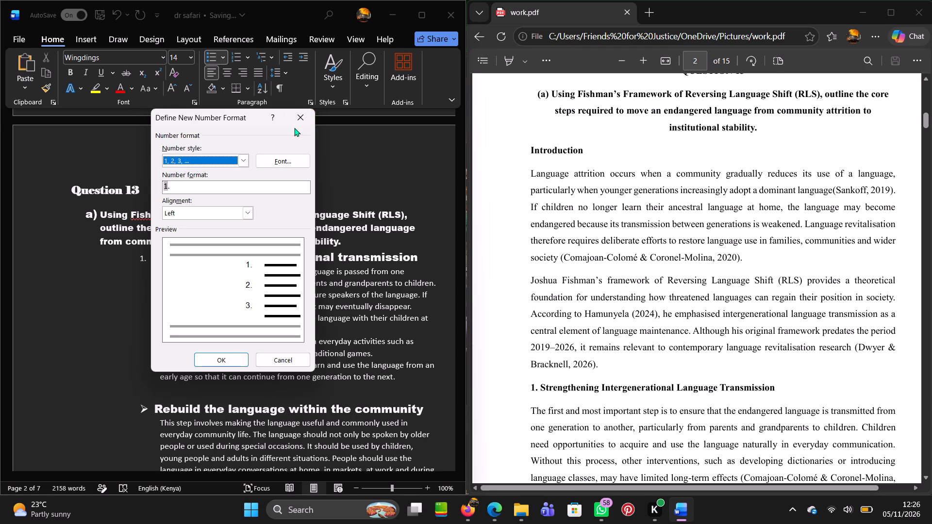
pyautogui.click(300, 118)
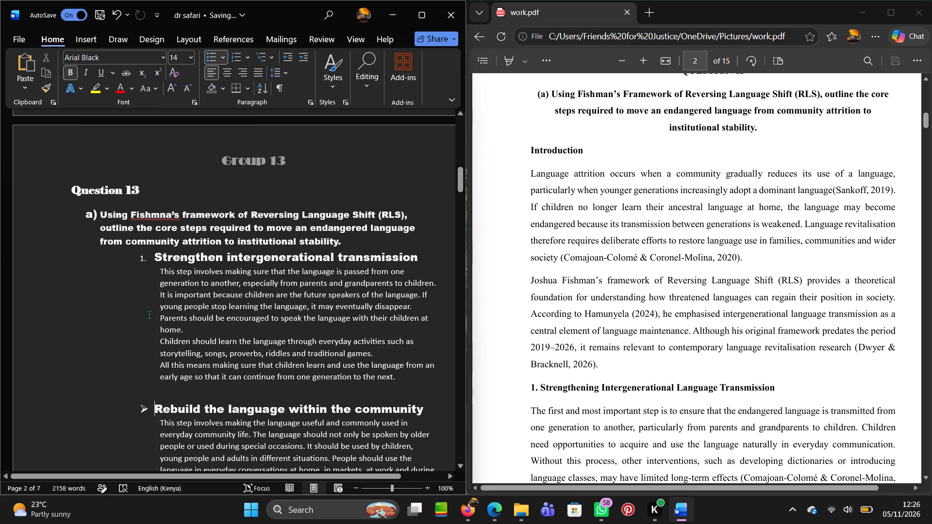
# Compare the step headings and content of part a in the Word document, through the summary and start of part b, with work.pdf.
pyautogui.scroll(-16, 163, 269)
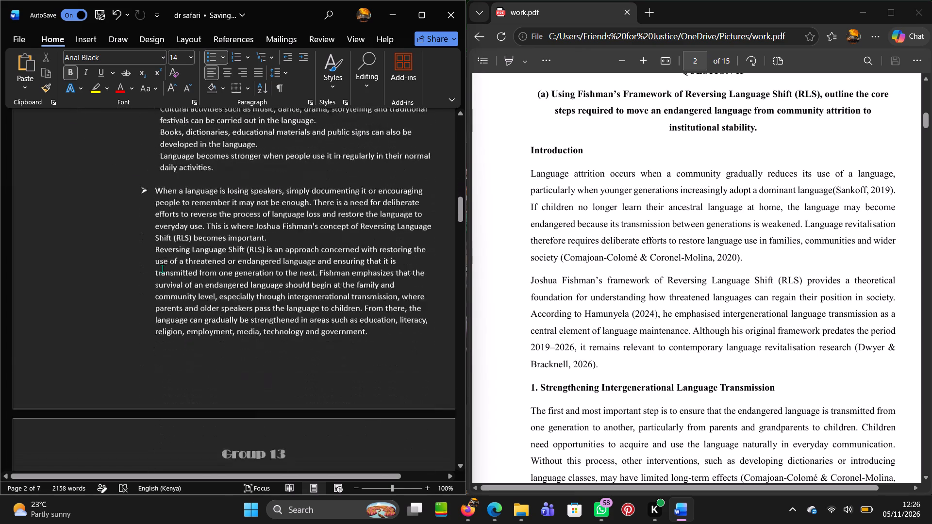
pyautogui.scroll(-5, 163, 269)
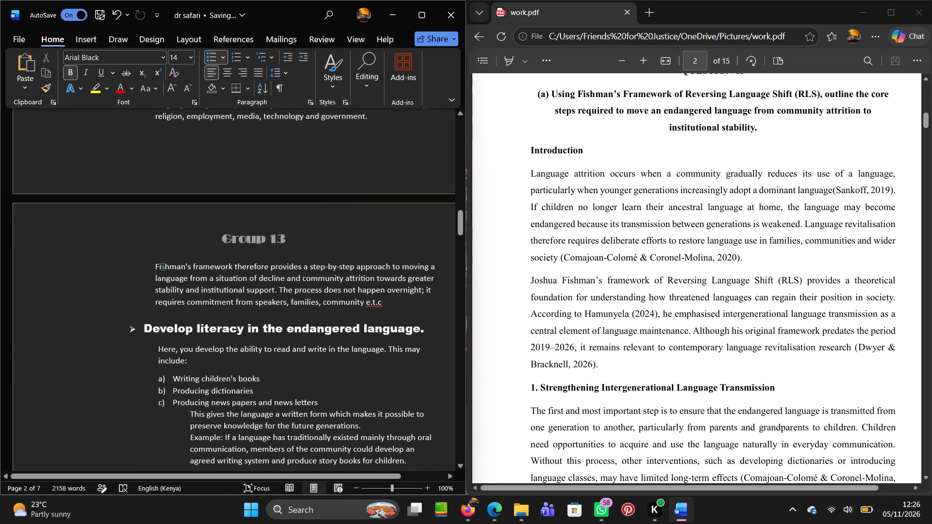
pyautogui.scroll(-9, 584, 281)
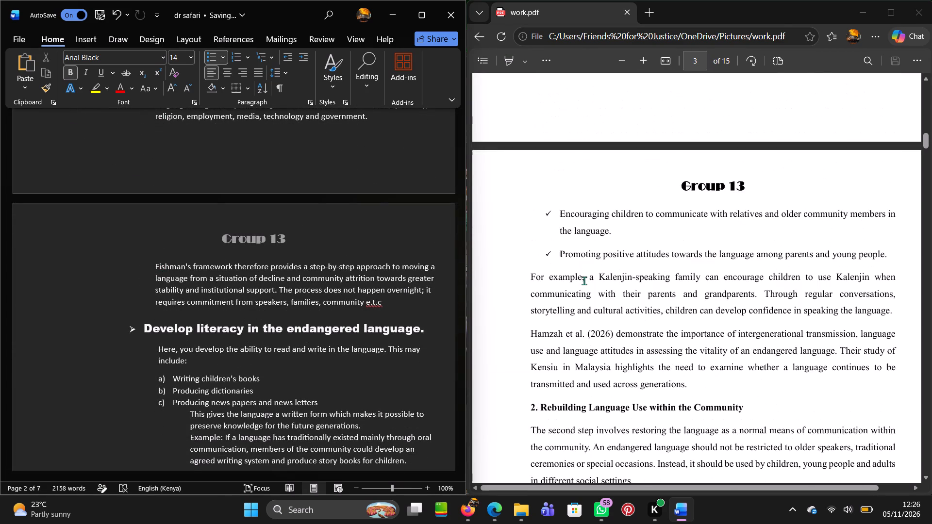
pyautogui.scroll(-13, 584, 281)
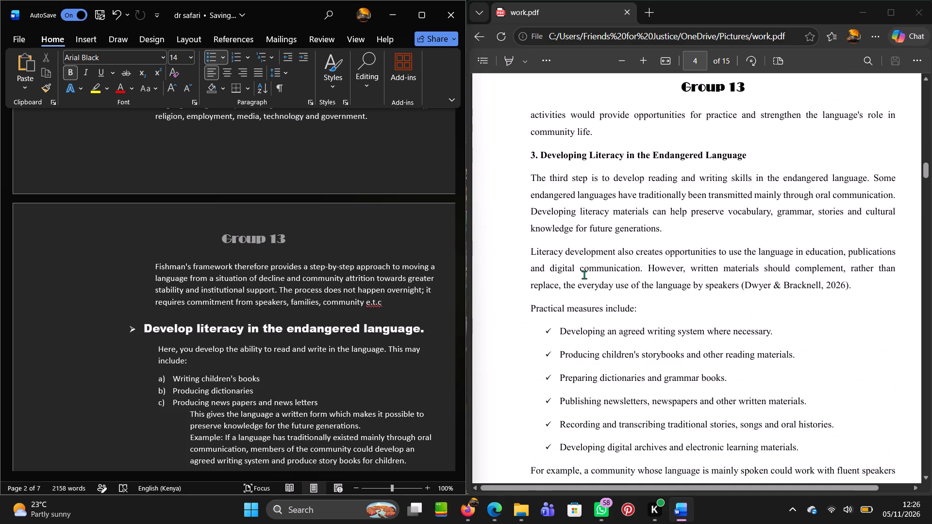
pyautogui.scroll(-5, 584, 275)
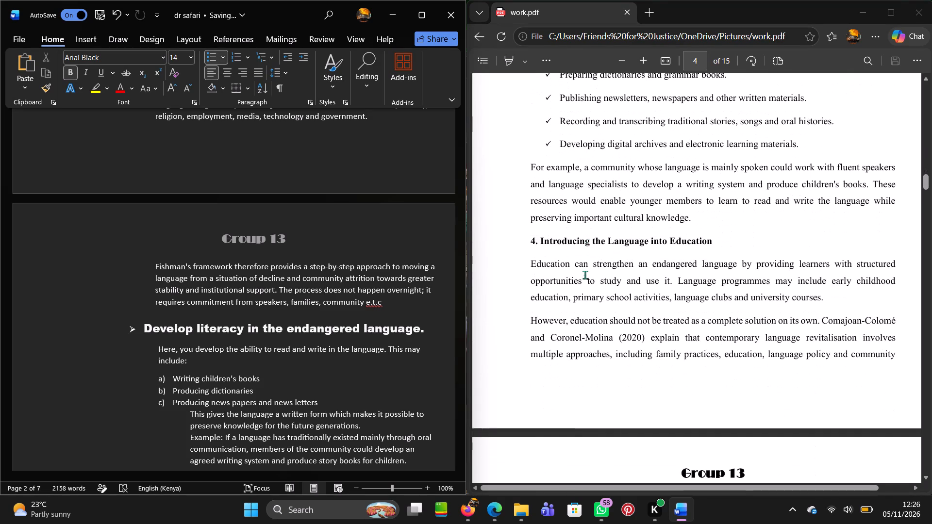
pyautogui.scroll(-2, 336, 320)
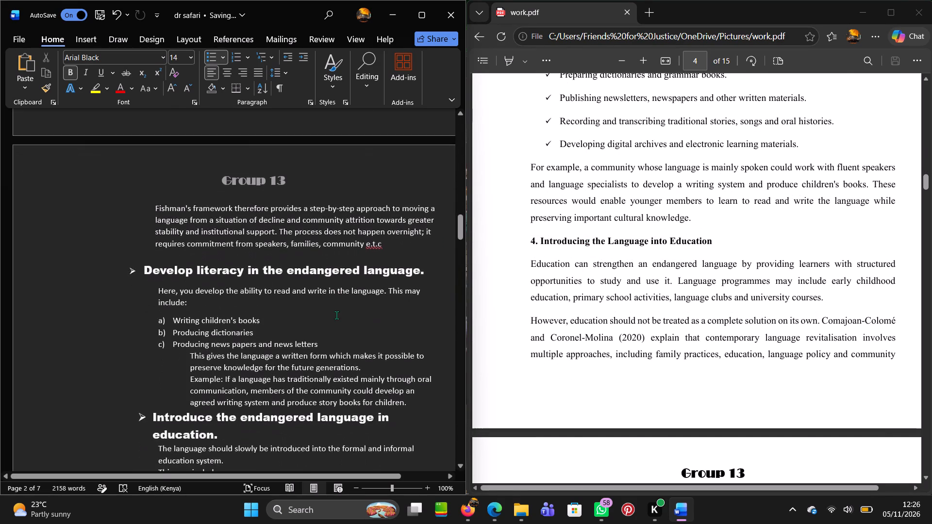
pyautogui.scroll(-7, 337, 315)
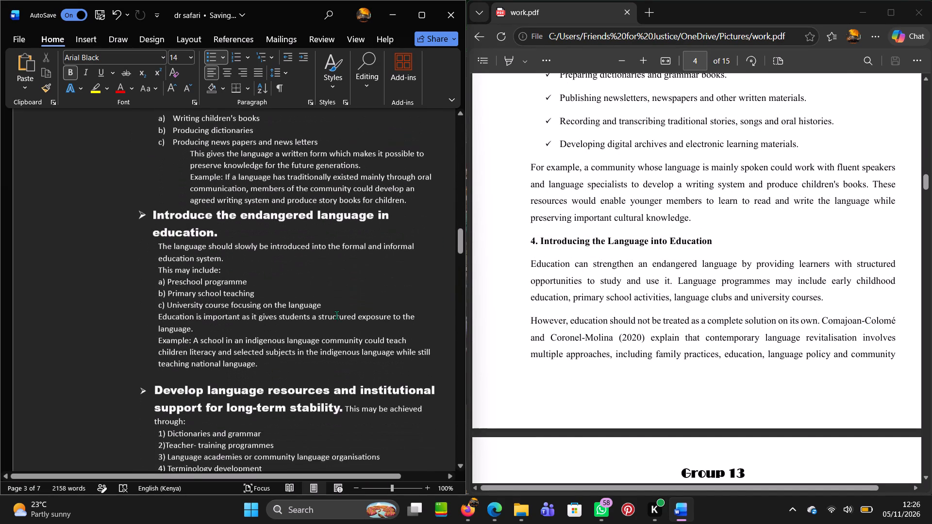
pyautogui.scroll(-5, 337, 315)
pyautogui.scroll(-8, 534, 308)
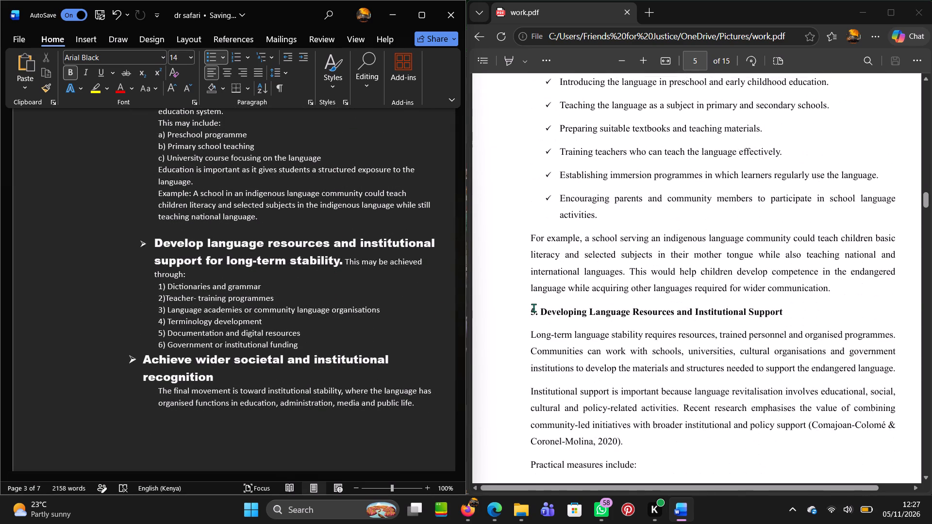
pyautogui.scroll(-1, 534, 308)
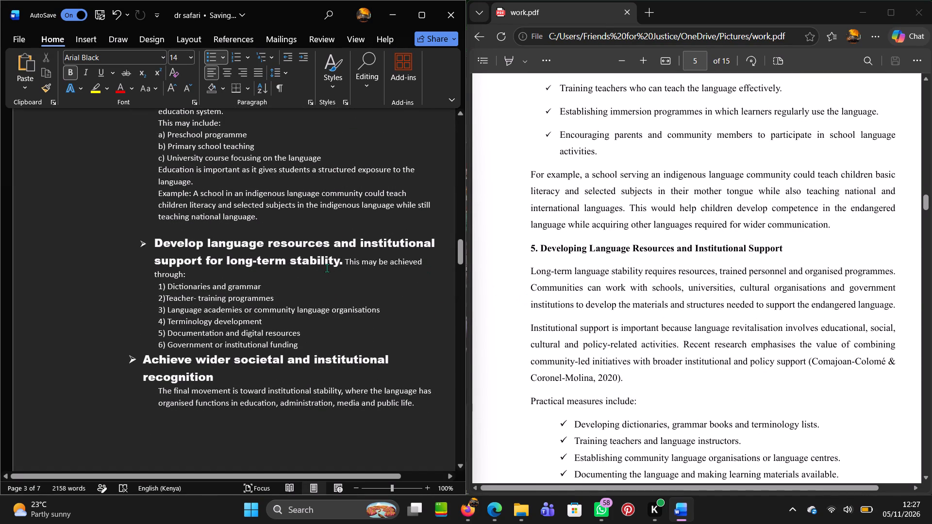
pyautogui.scroll(-9, 327, 268)
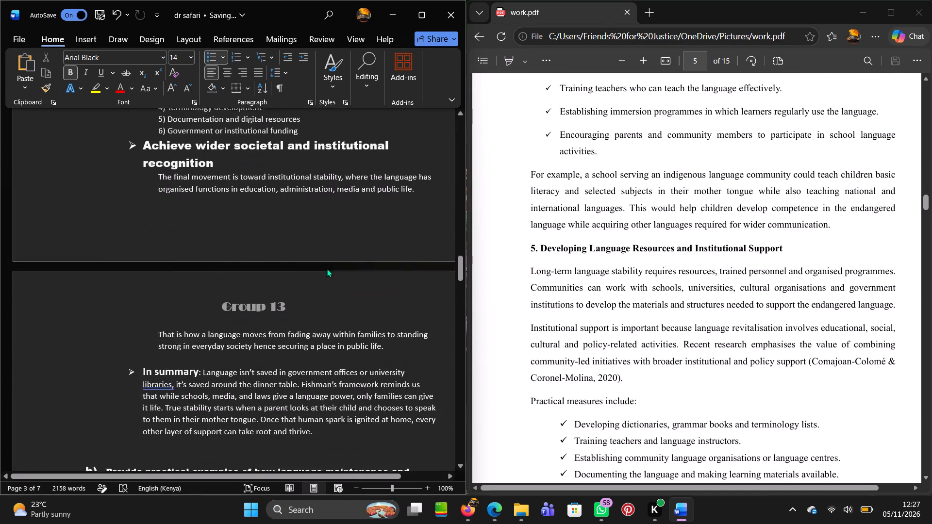
pyautogui.scroll(-2, 327, 268)
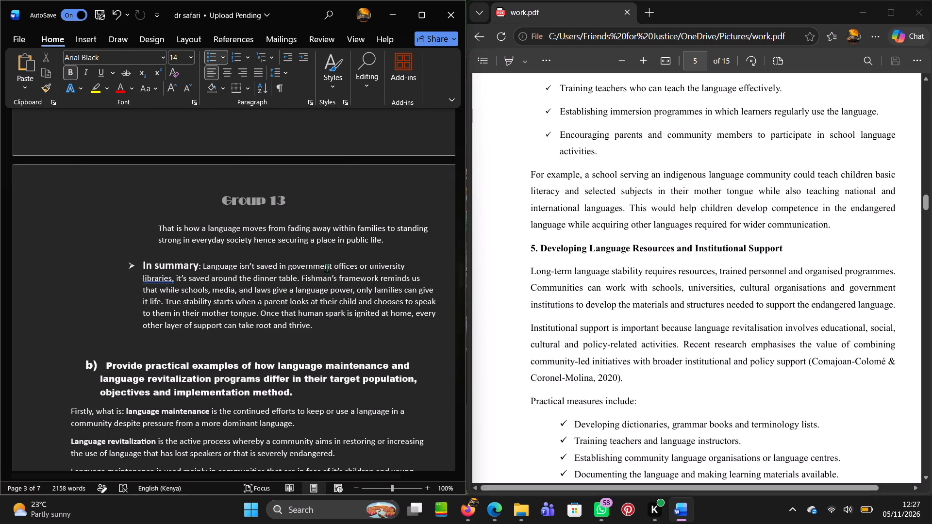
pyautogui.scroll(-2, 326, 268)
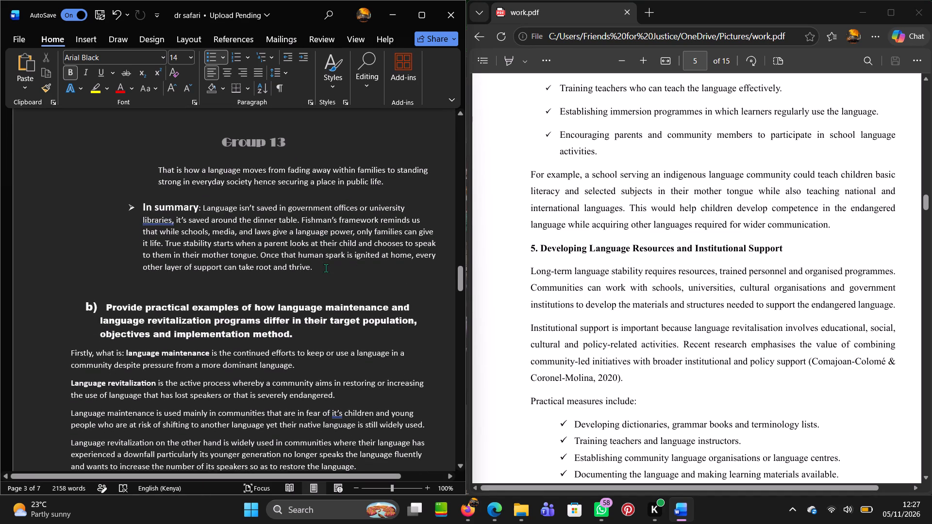
# Look back through work.pdf and the Word document to the start of Question 13 part a in both.
pyautogui.scroll(6, 543, 235)
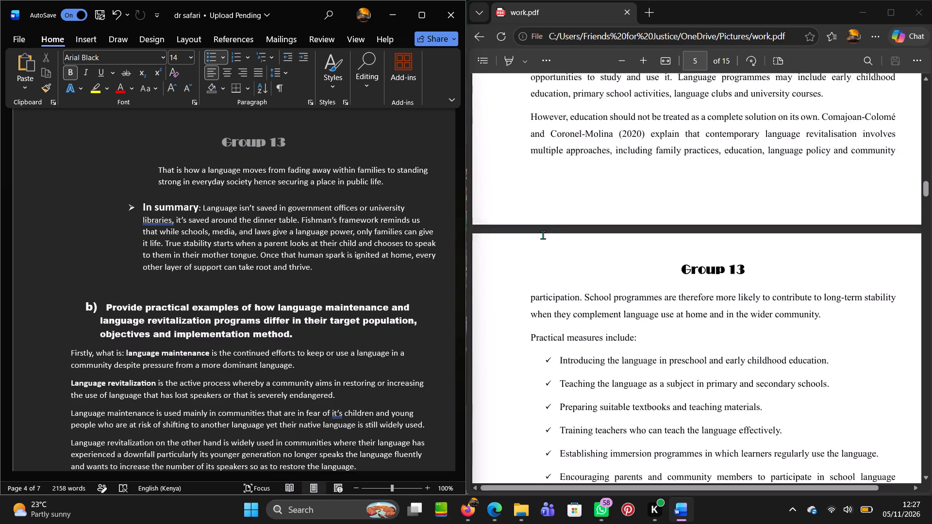
pyautogui.scroll(18, 543, 235)
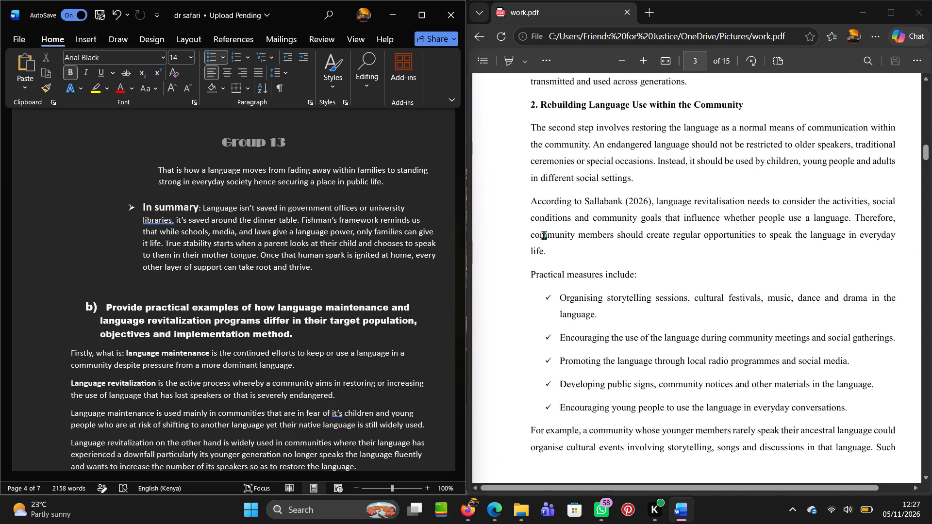
pyautogui.scroll(14, 544, 235)
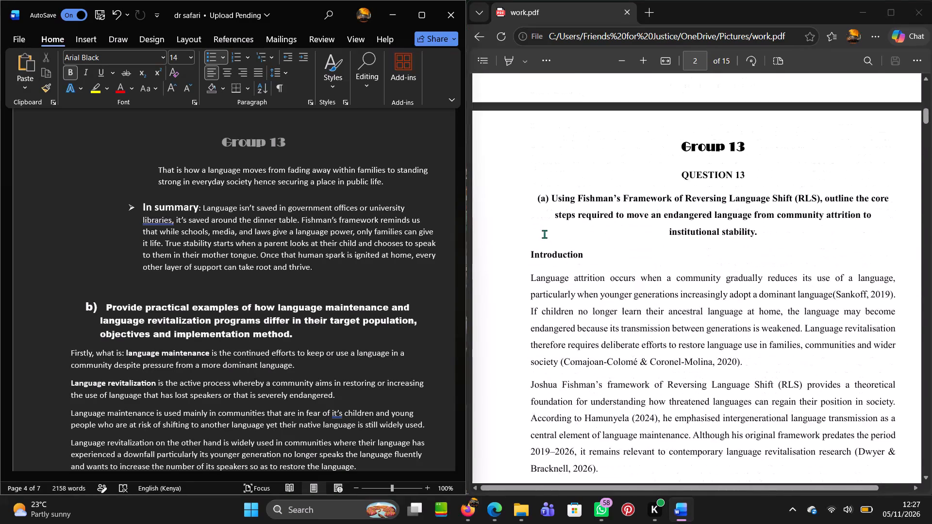
pyautogui.scroll(9, 545, 234)
pyautogui.scroll(-7, 546, 234)
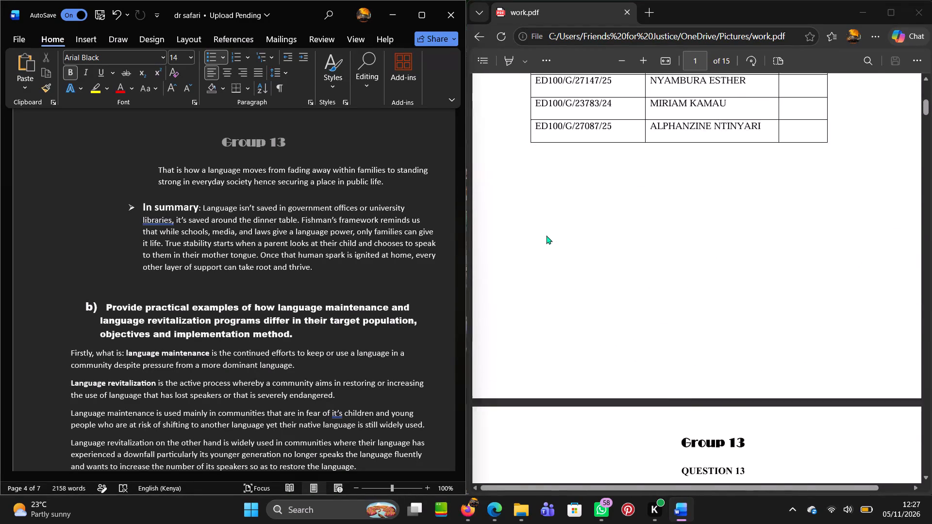
pyautogui.scroll(-3, 546, 235)
pyautogui.scroll(2, 254, 263)
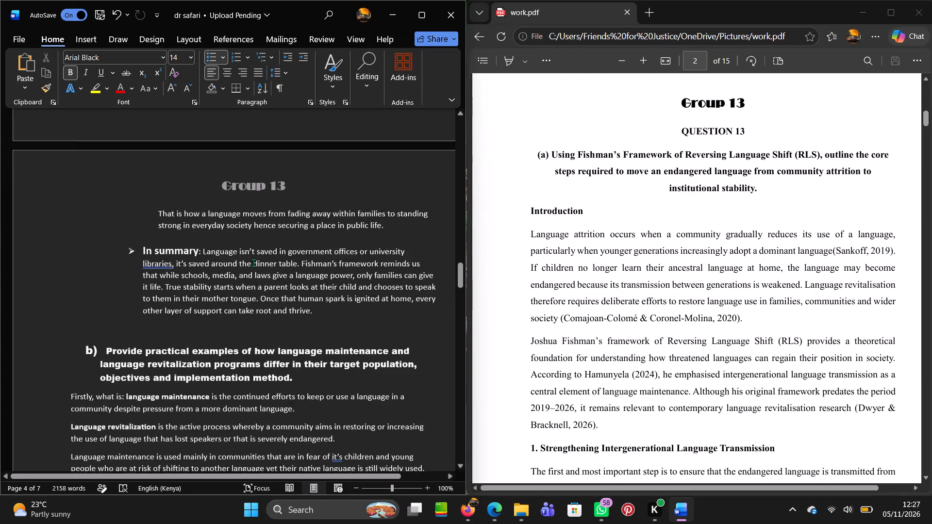
pyautogui.scroll(19, 257, 261)
pyautogui.scroll(12, 257, 261)
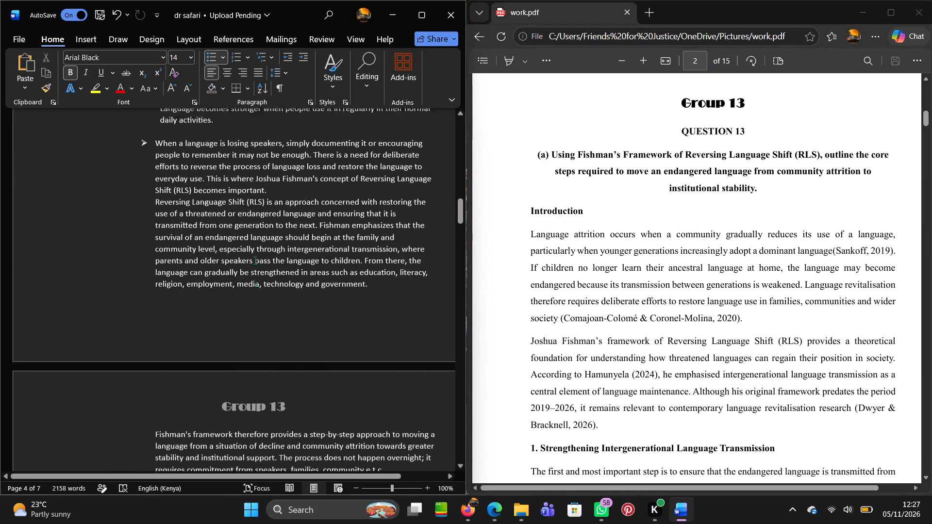
pyautogui.scroll(17, 255, 261)
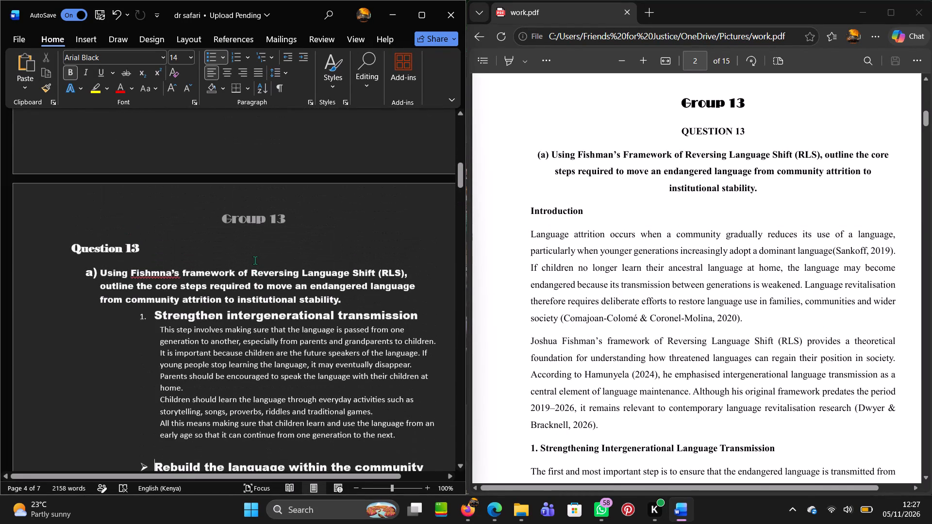
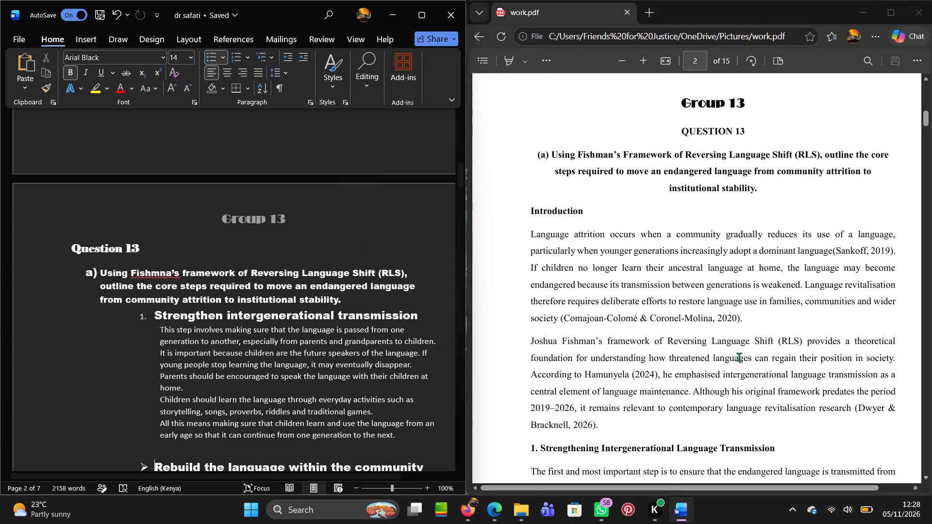
# Replace the arrow bullet of the "Rebuild the language within the community" heading with the 1. 2. 3. numbering format.
pyautogui.scroll(4, 723, 374)
pyautogui.scroll(-2, 723, 374)
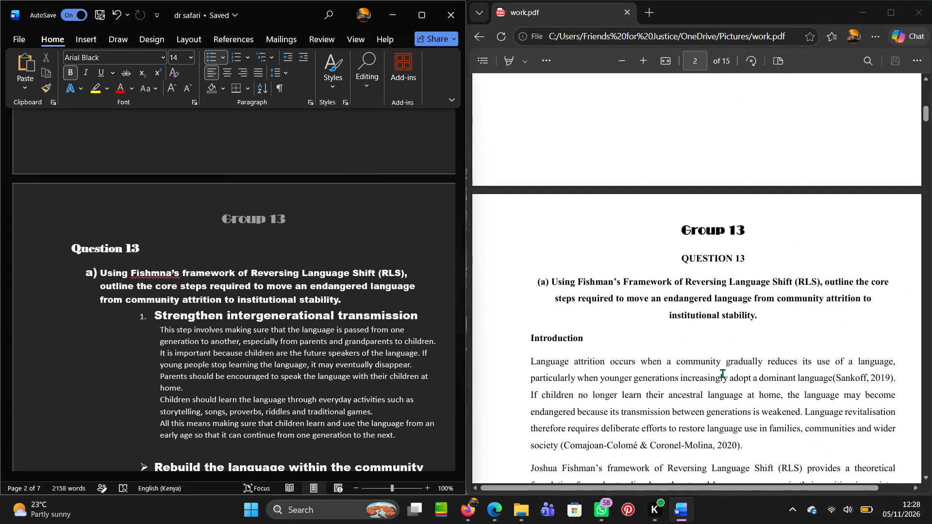
pyautogui.scroll(-2, 250, 341)
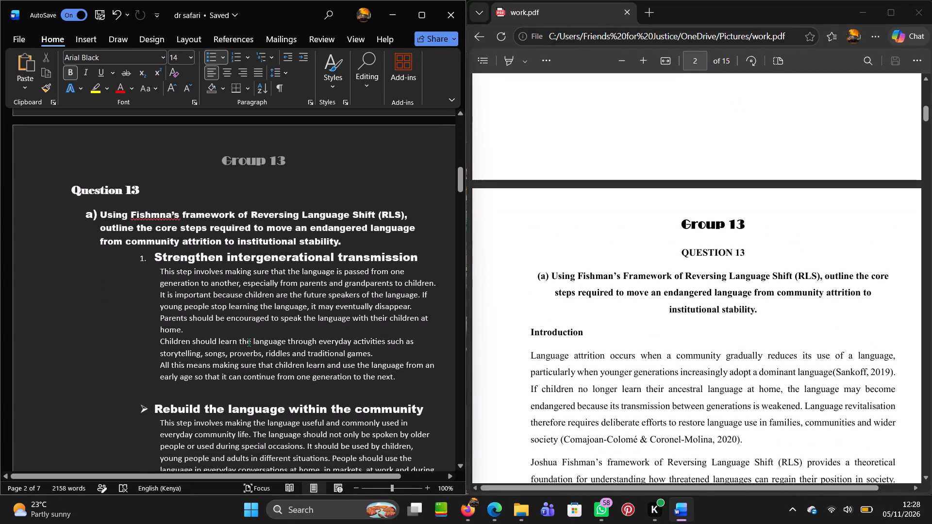
pyautogui.scroll(-1, 249, 344)
pyautogui.doubleClick(145, 381)
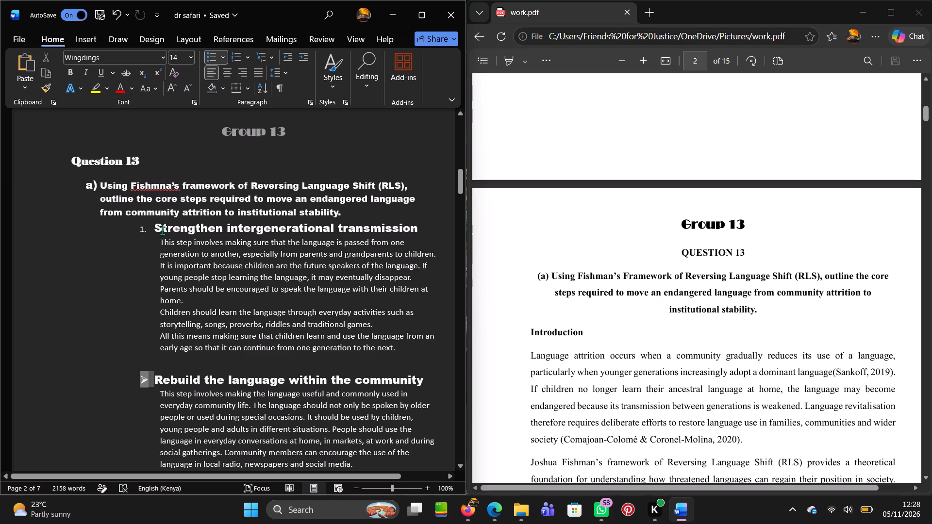
pyautogui.click(144, 229)
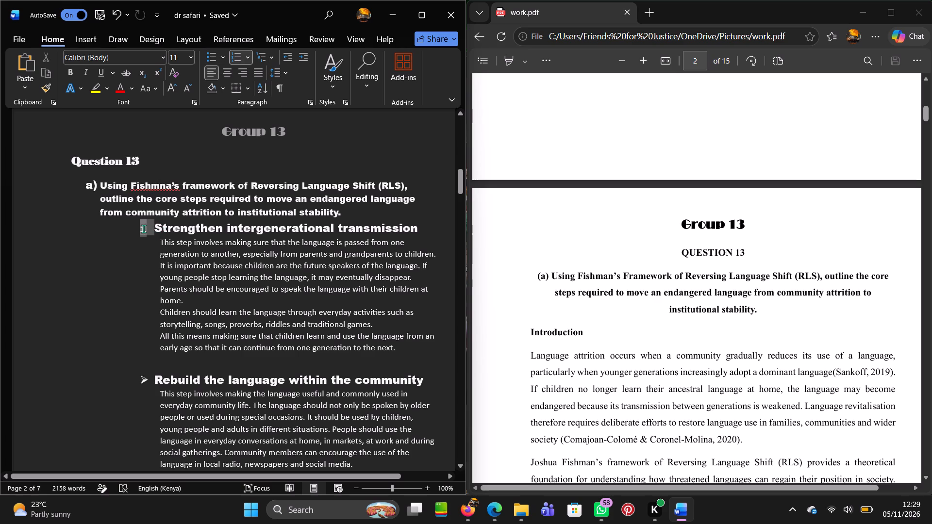
pyautogui.click(144, 229)
pyautogui.doubleClick(144, 229)
pyautogui.doubleClick(141, 378)
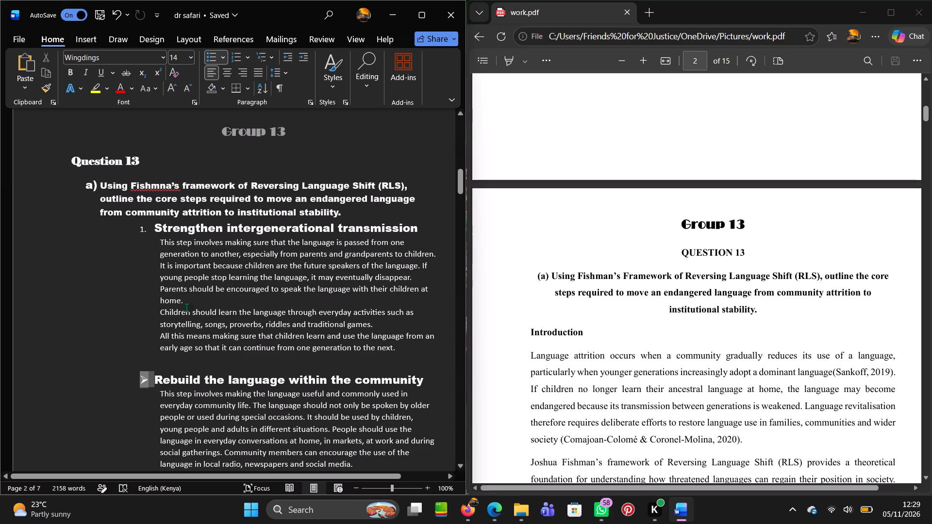
pyautogui.click(246, 63)
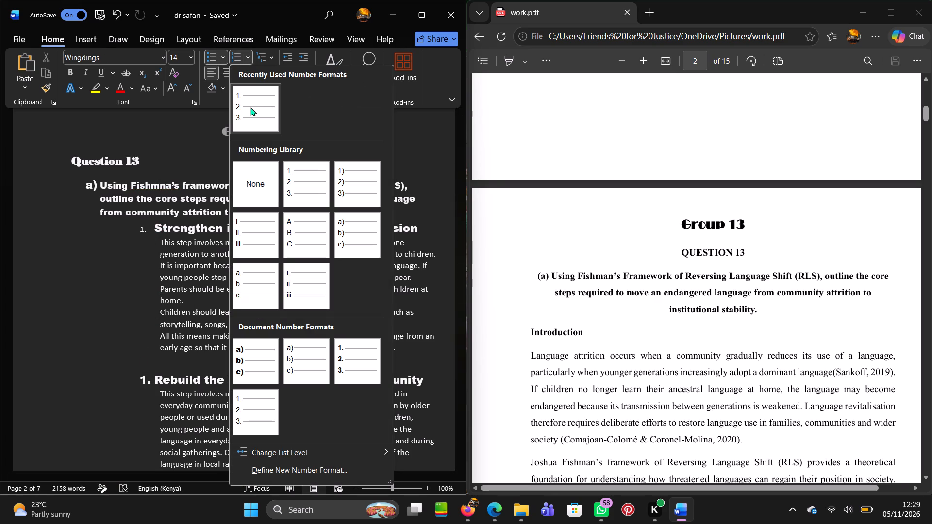
pyautogui.click(251, 107)
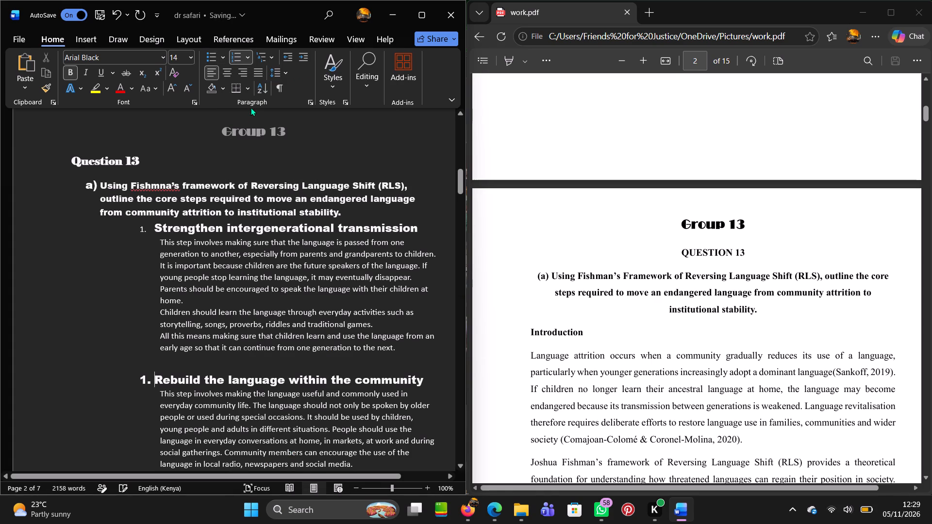
# Set the numbering value of the "Rebuild the language within the community" heading to 2, as a new list.
pyautogui.click(146, 380)
pyautogui.click(146, 380)
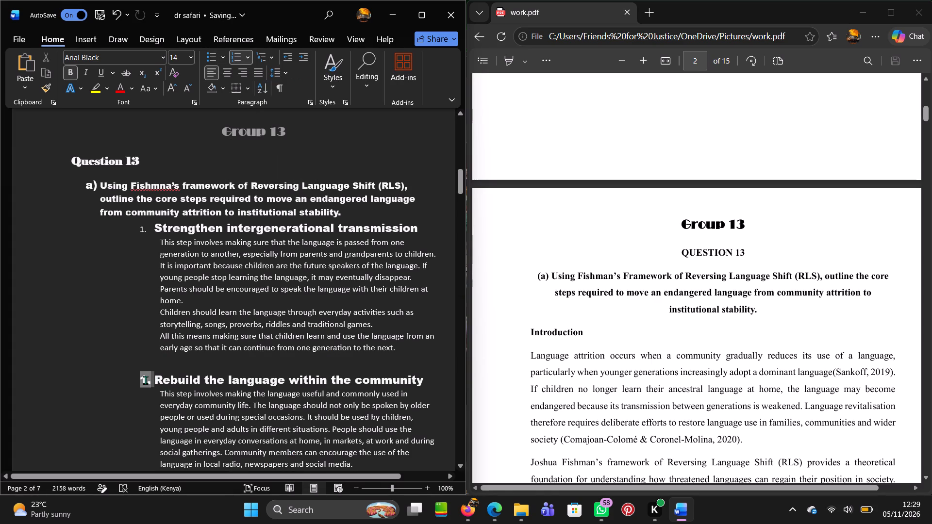
pyautogui.rightClick(146, 380)
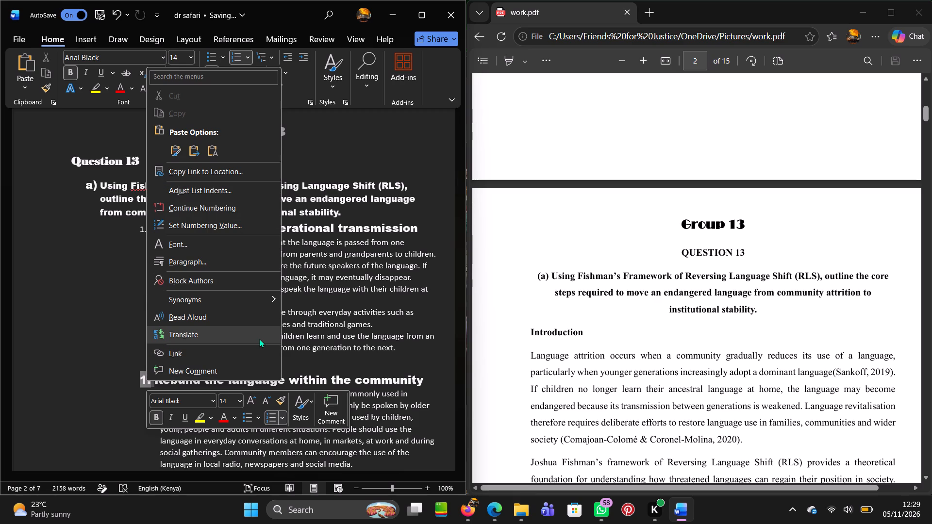
pyautogui.click(280, 420)
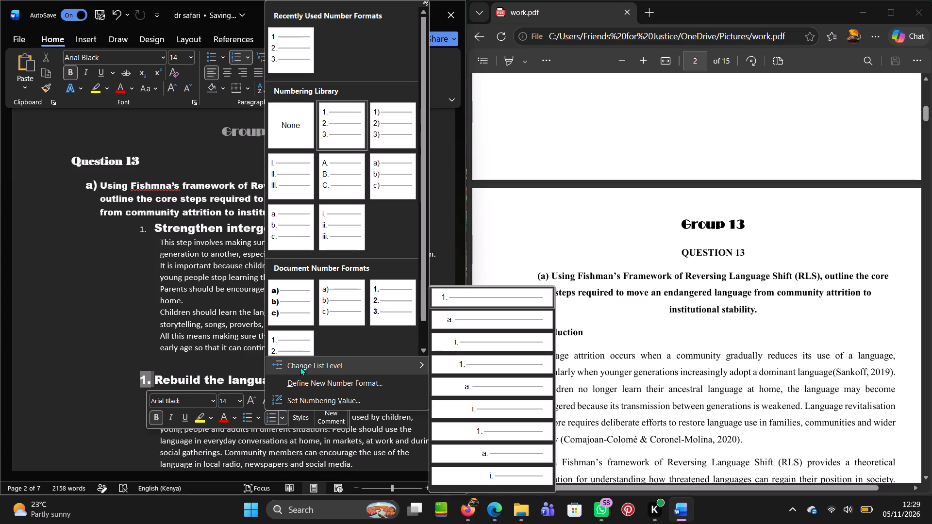
pyautogui.click(306, 404)
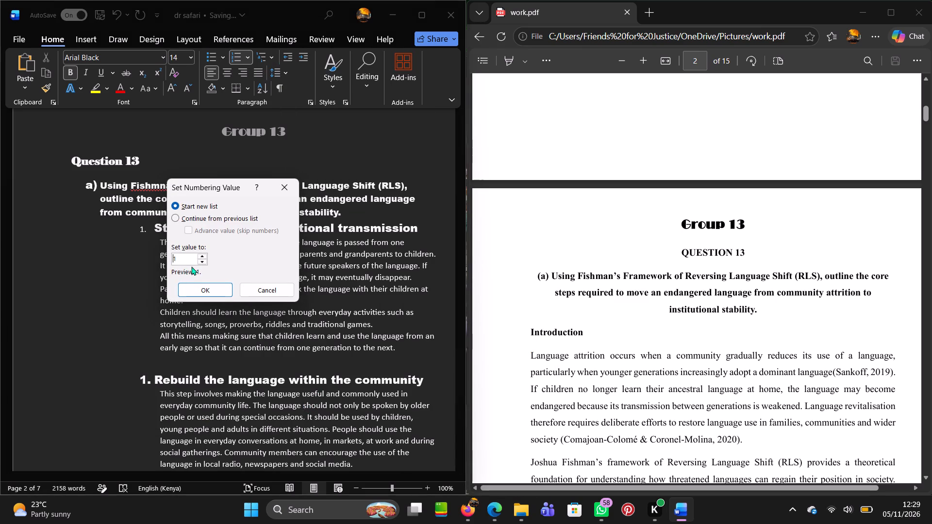
pyautogui.click(202, 262)
pyautogui.click(202, 262)
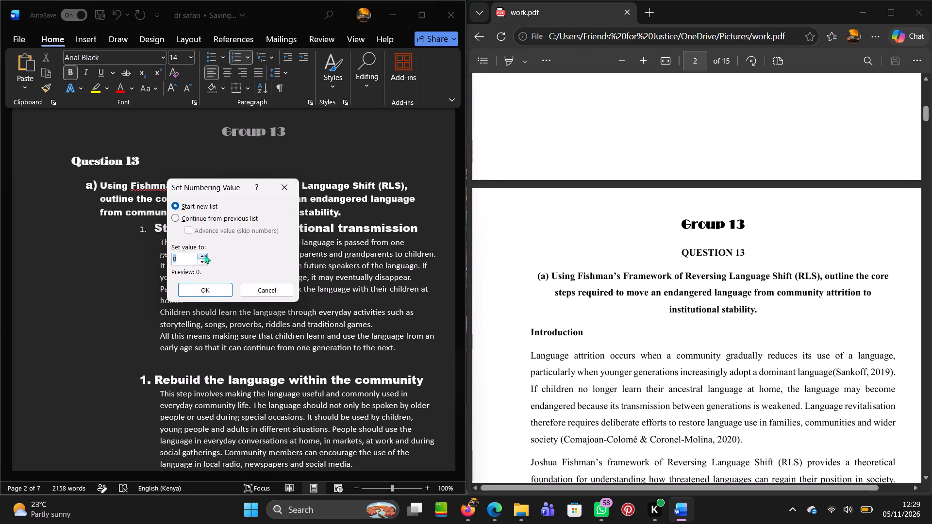
pyautogui.click(206, 253)
pyautogui.click(206, 257)
pyautogui.click(206, 257)
pyautogui.click(217, 283)
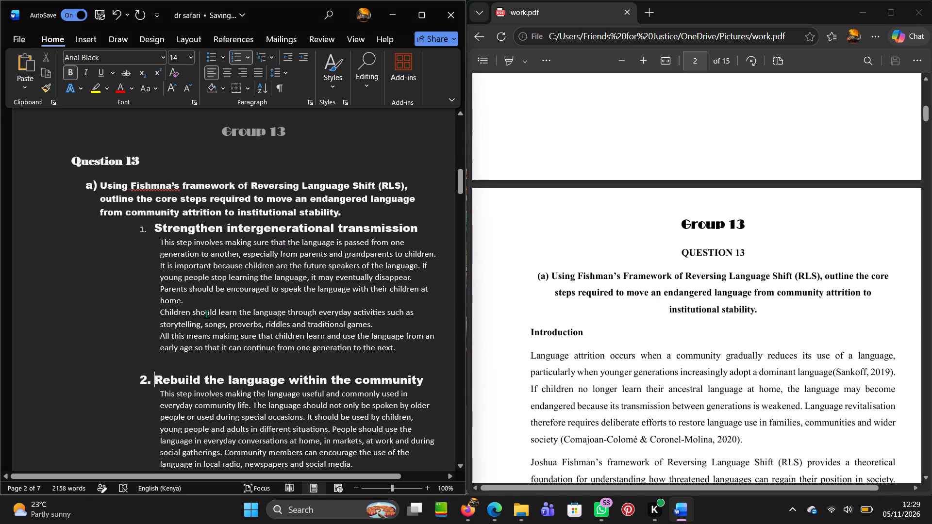
# Make the list number of the "Strengthen intergenerational transmission" heading bold.
pyautogui.doubleClick(140, 229)
pyautogui.click(140, 230)
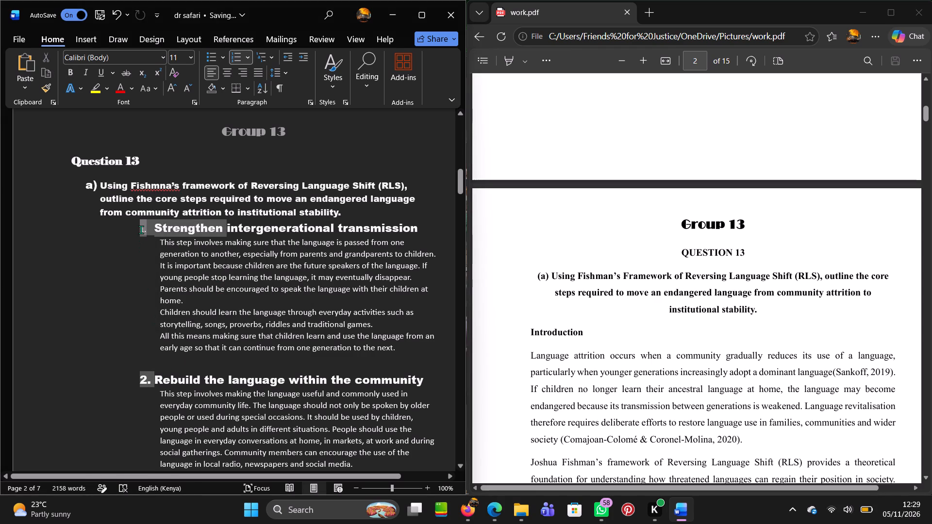
pyautogui.doubleClick(141, 230)
pyautogui.click(142, 230)
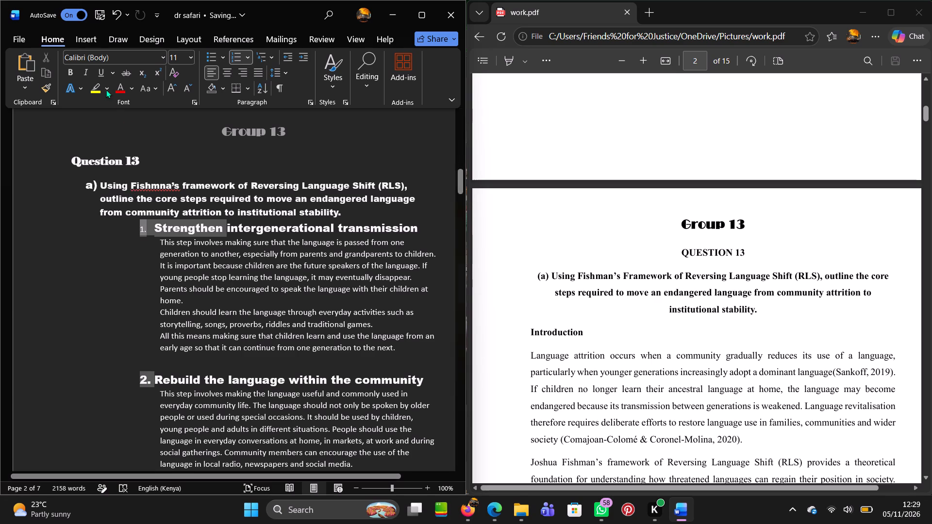
pyautogui.click(74, 74)
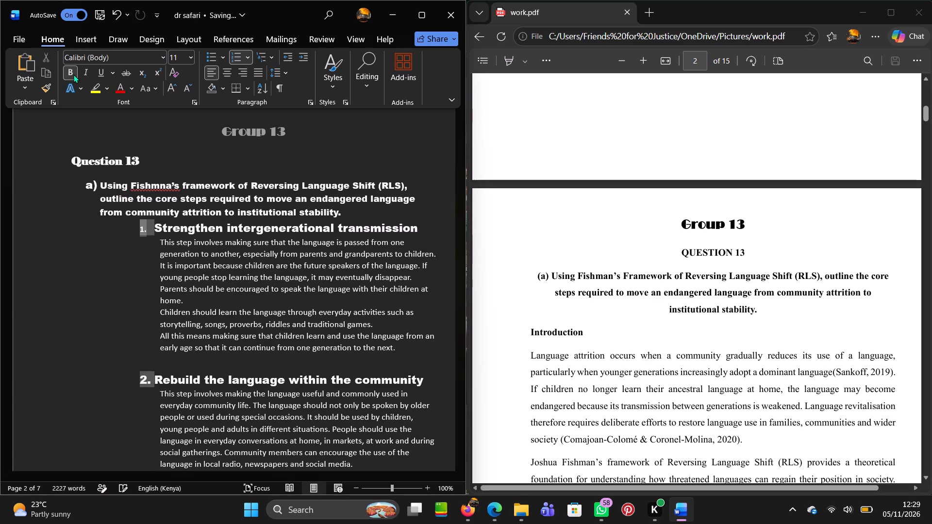
pyautogui.click(74, 74)
pyautogui.click(74, 74)
pyautogui.click(147, 373)
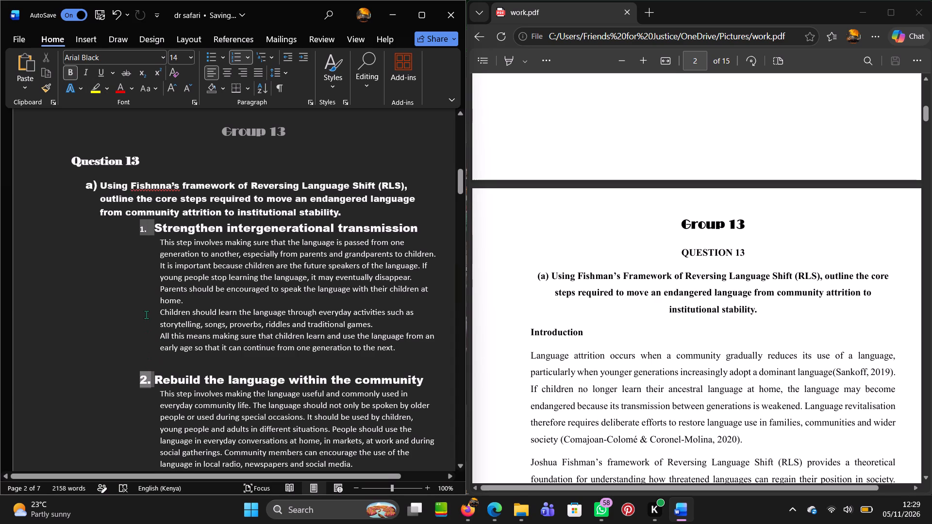
# Replace the arrow bullet of the "When a language is losing speakers" paragraph with the 1. 2. 3. numbering format.
pyautogui.scroll(-7, 146, 312)
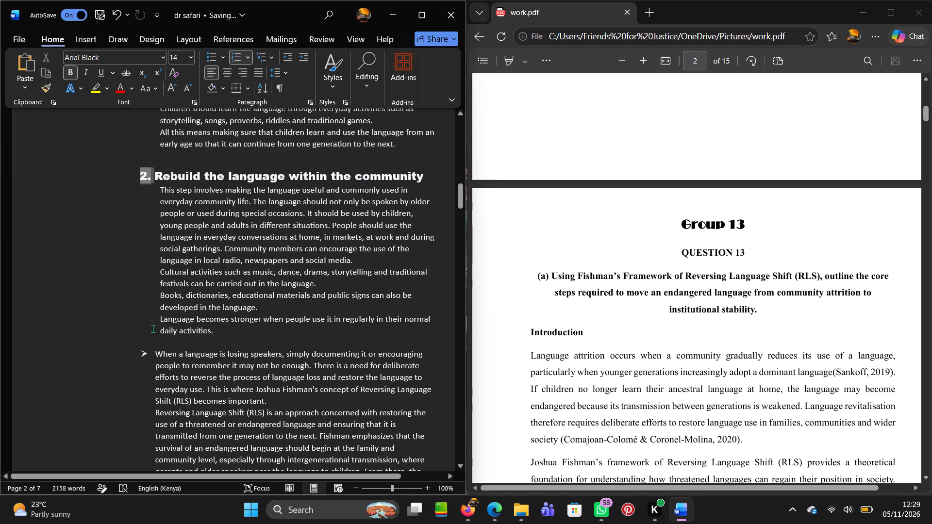
pyautogui.doubleClick(146, 356)
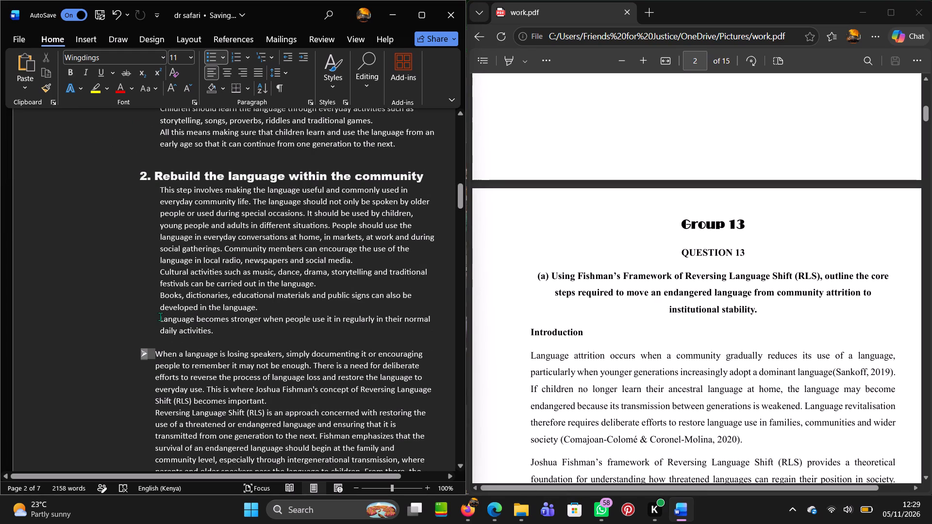
pyautogui.rightClick(161, 317)
pyautogui.click(154, 348)
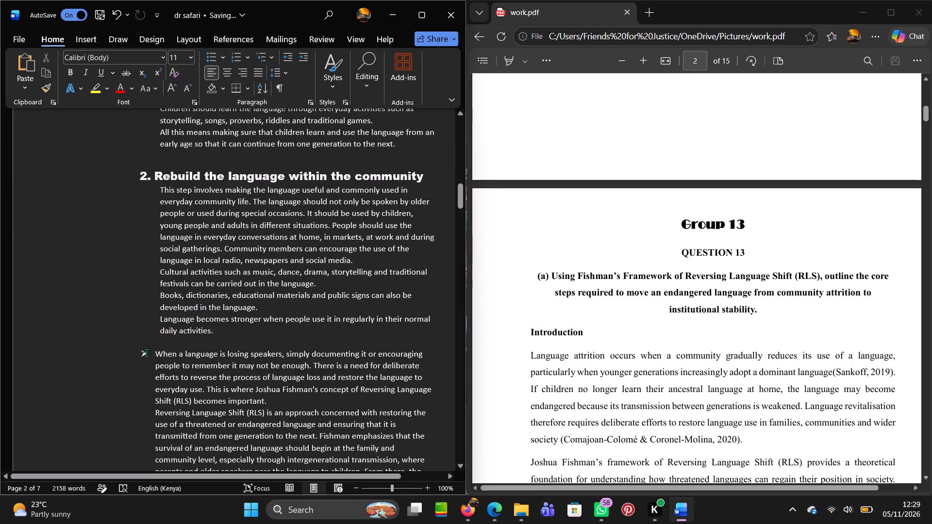
pyautogui.doubleClick(146, 355)
pyautogui.rightClick(146, 355)
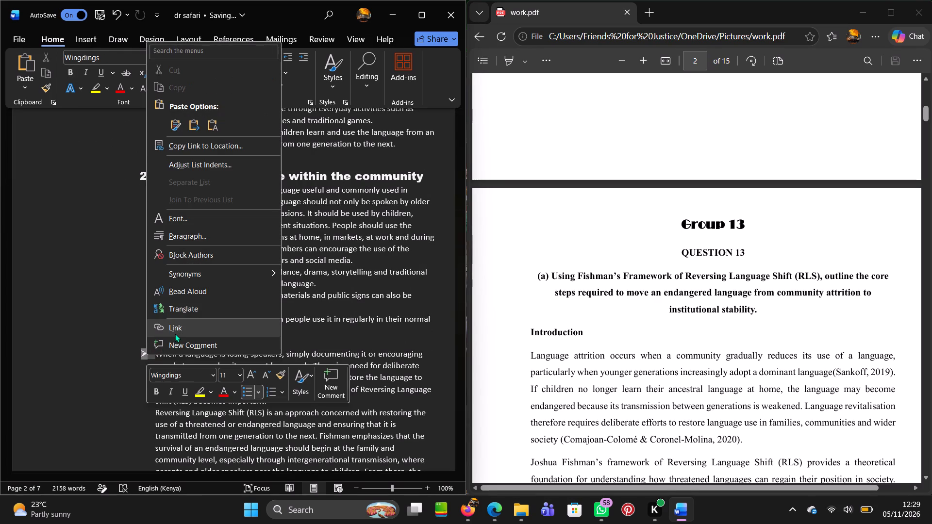
pyautogui.click(260, 391)
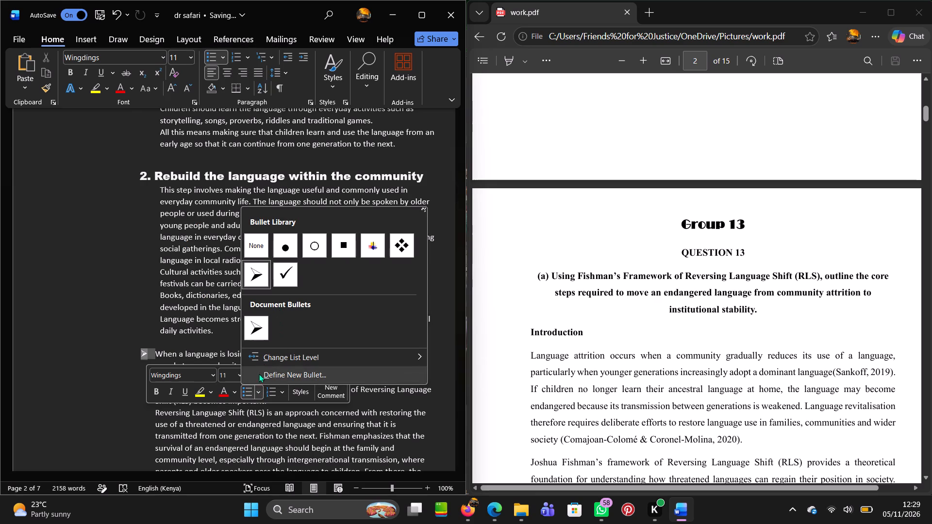
pyautogui.click(282, 389)
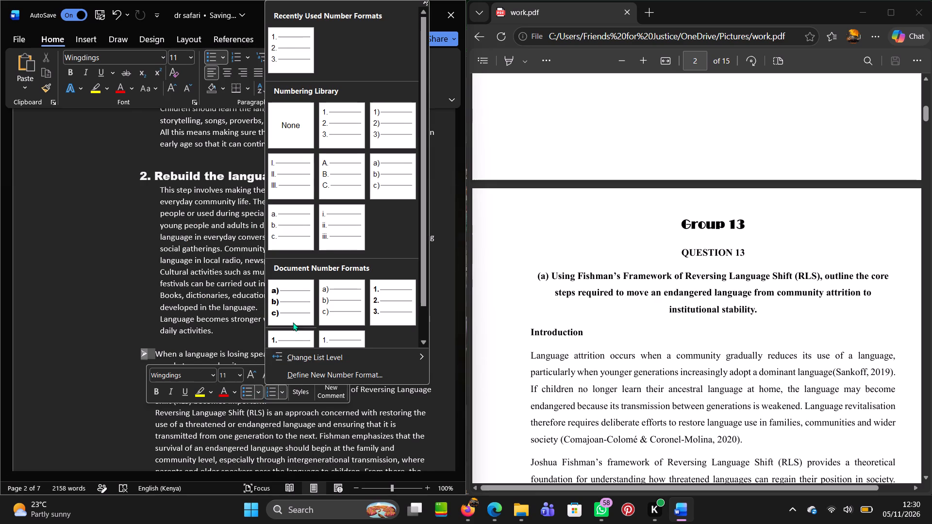
pyautogui.click(353, 126)
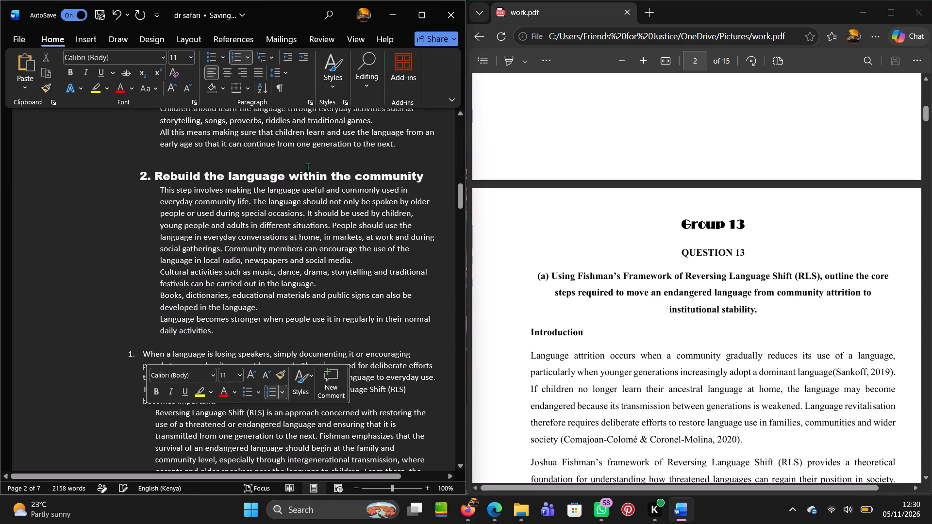
# Set the numbering value of the "When a language is losing speakers" paragraph to 3, as a new list.
pyautogui.click(128, 348)
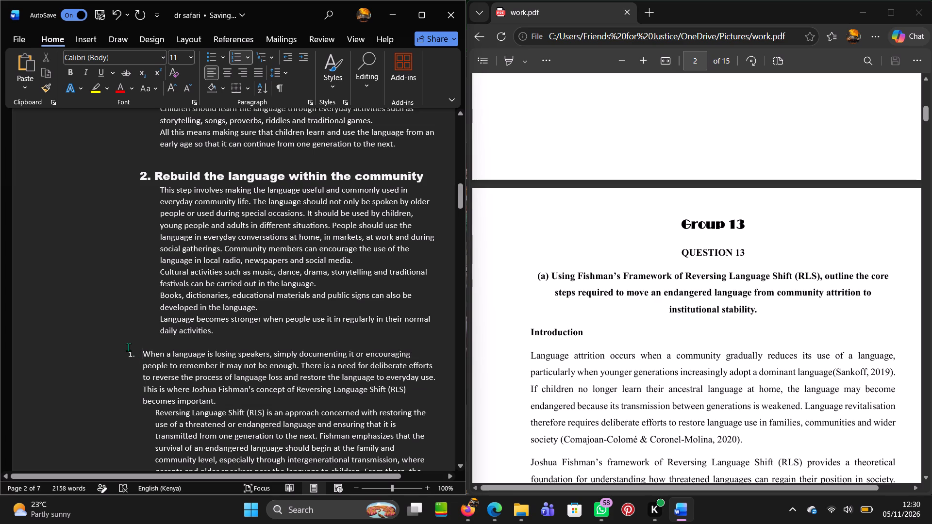
pyautogui.click(129, 347)
pyautogui.click(131, 350)
pyautogui.click(131, 350)
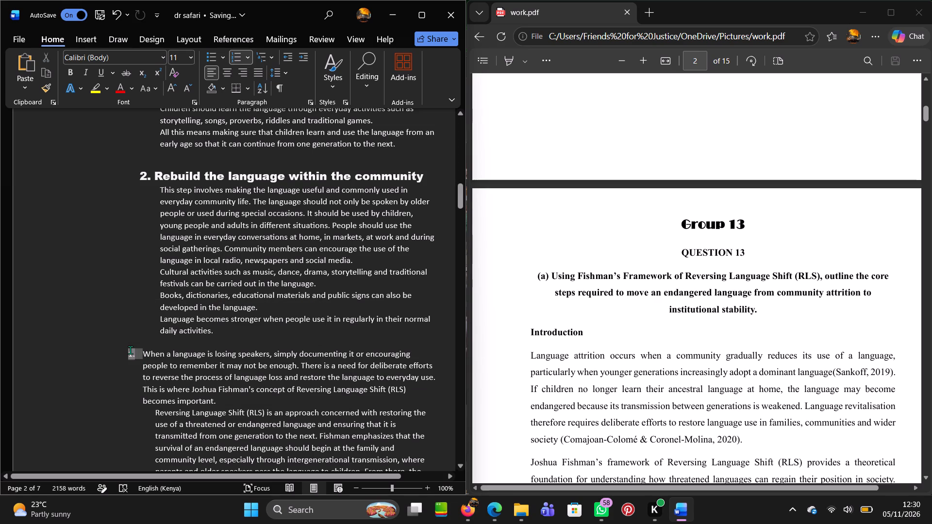
pyautogui.rightClick(131, 350)
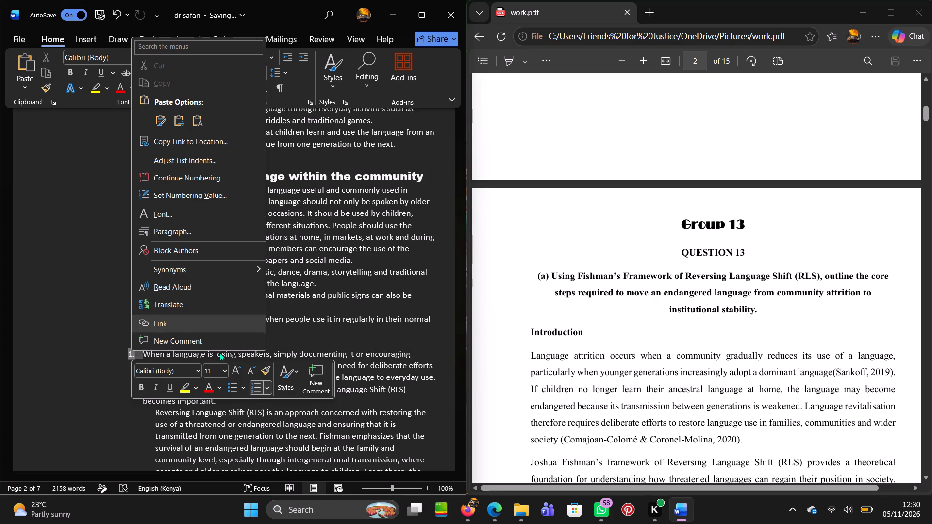
pyautogui.click(269, 383)
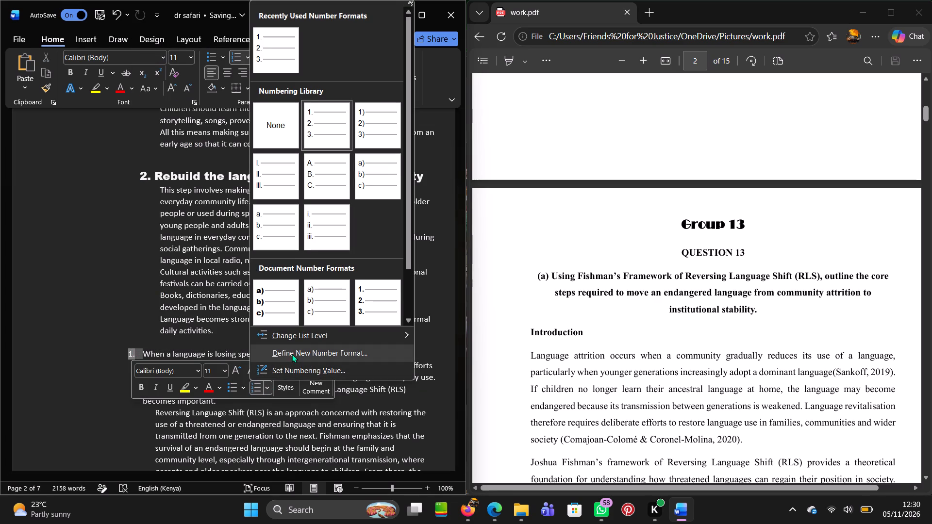
pyautogui.click(295, 366)
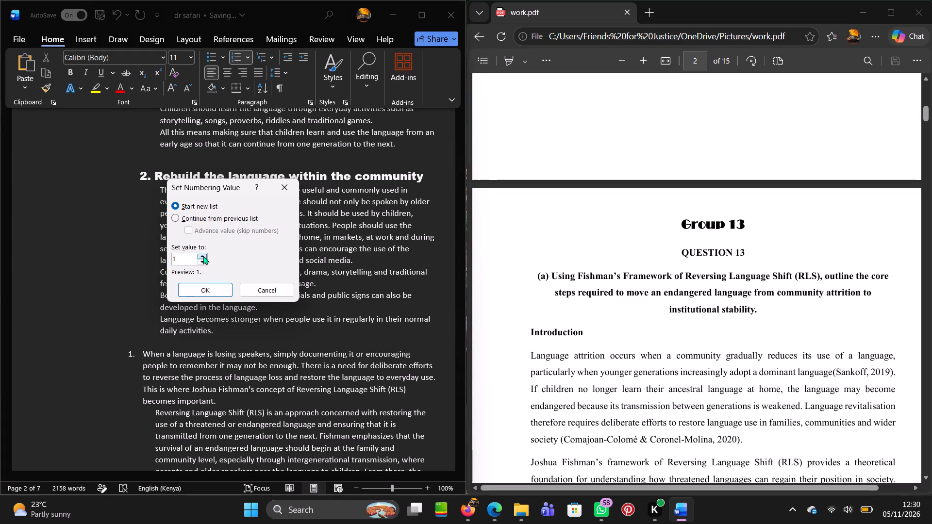
pyautogui.doubleClick(203, 256)
pyautogui.click(209, 287)
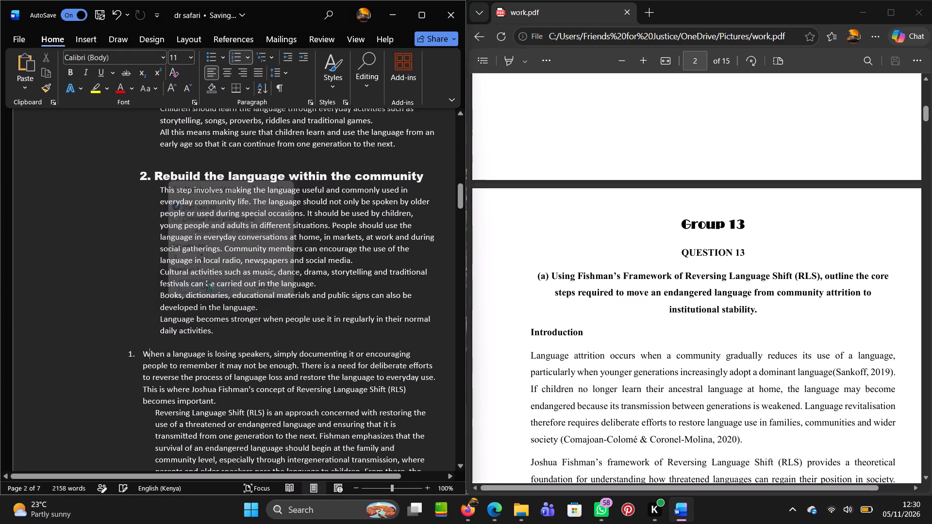
# Set the font size of the list numbers 2 and 3 in part a to 14.
pyautogui.click(145, 182)
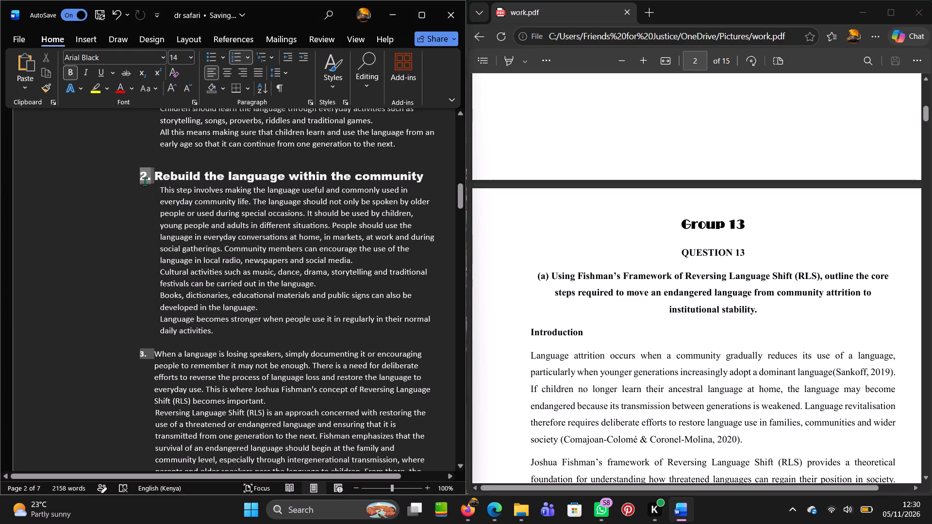
pyautogui.click(193, 58)
pyautogui.click(185, 147)
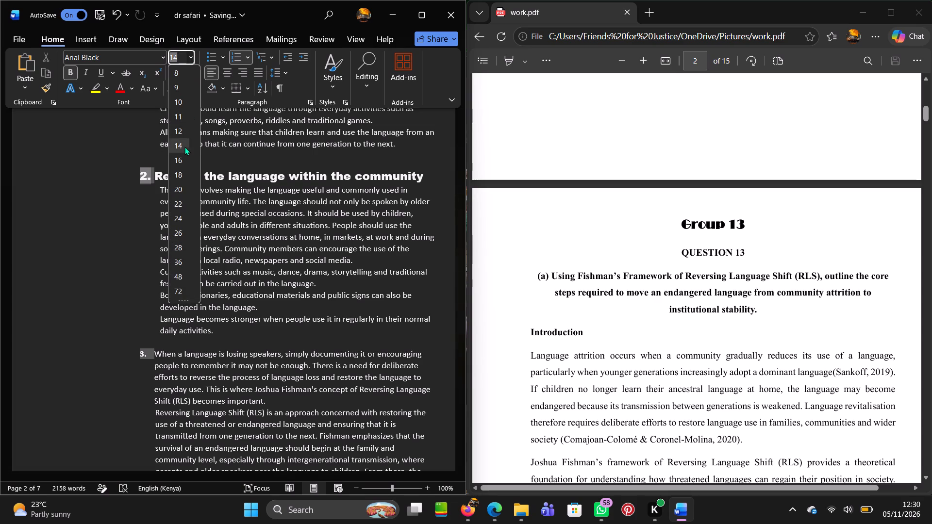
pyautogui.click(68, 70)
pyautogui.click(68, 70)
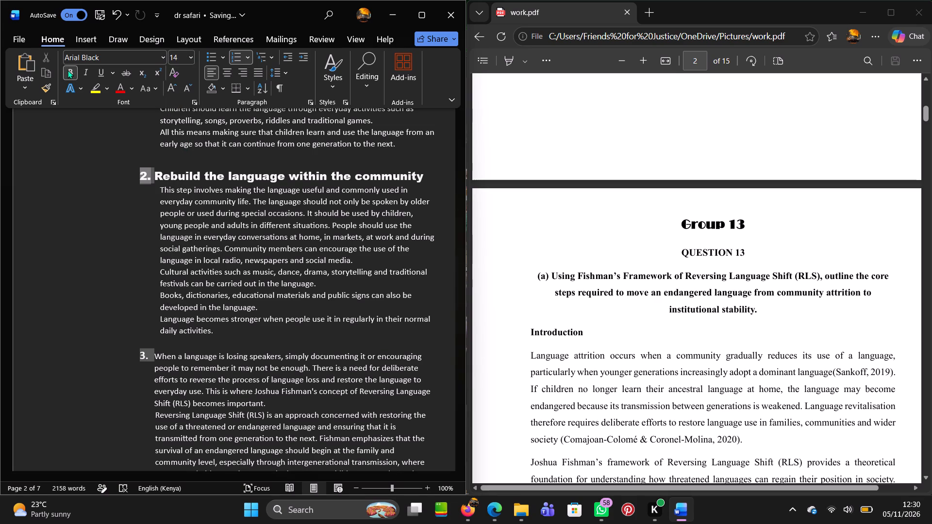
# Replace the arrow bullet of the "Develop literacy in the endangered language" heading with the bold 1. 2. 3. numbering format.
pyautogui.scroll(-2, 161, 338)
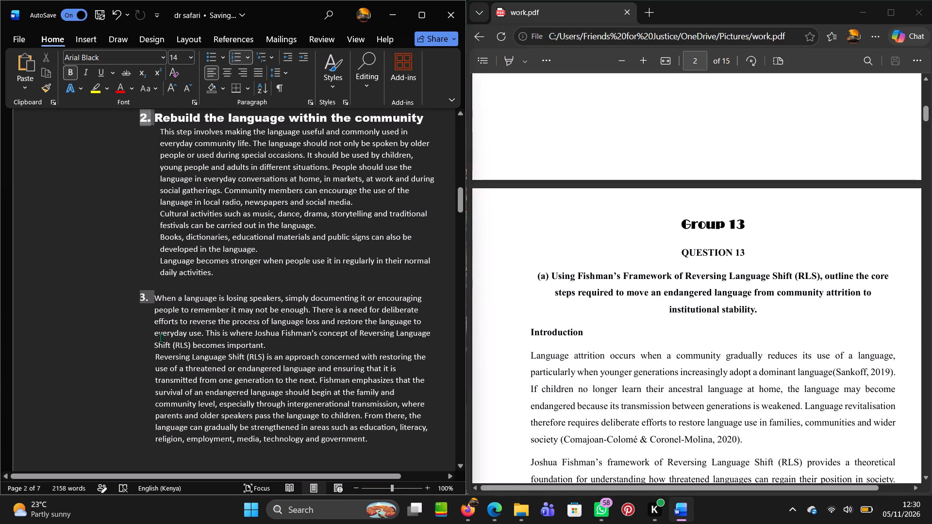
pyautogui.scroll(-9, 161, 338)
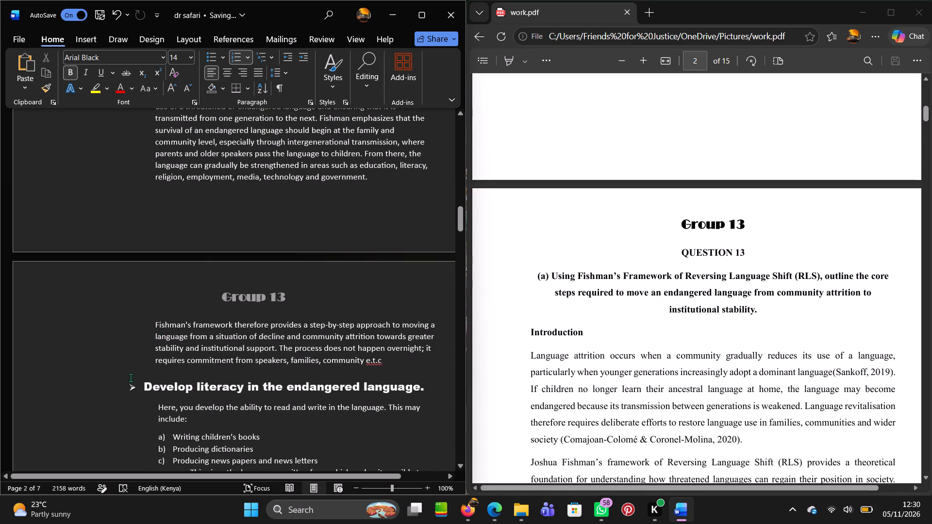
pyautogui.click(133, 382)
pyautogui.click(133, 382)
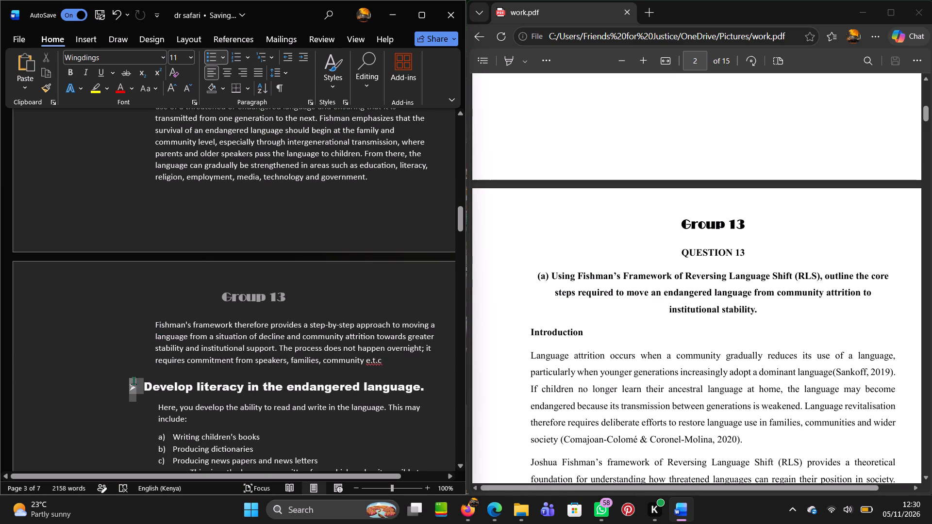
pyautogui.rightClick(132, 384)
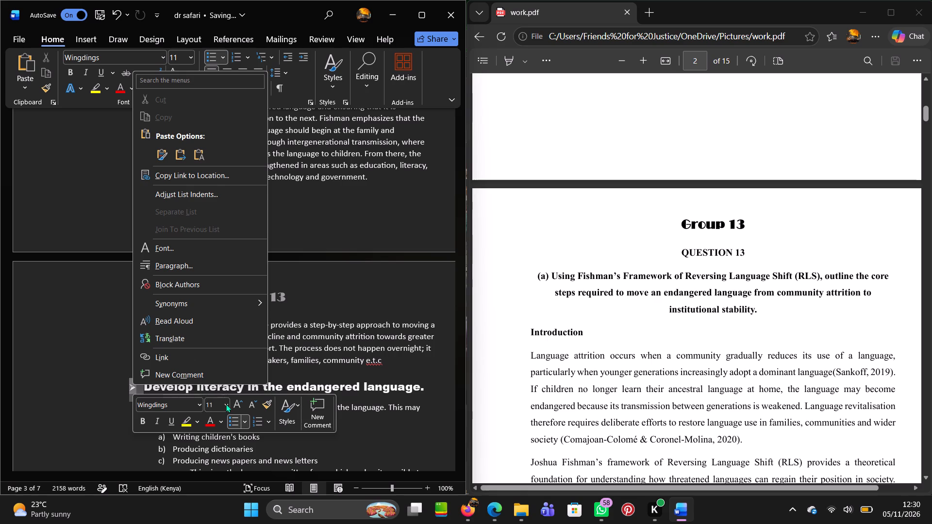
pyautogui.click(265, 422)
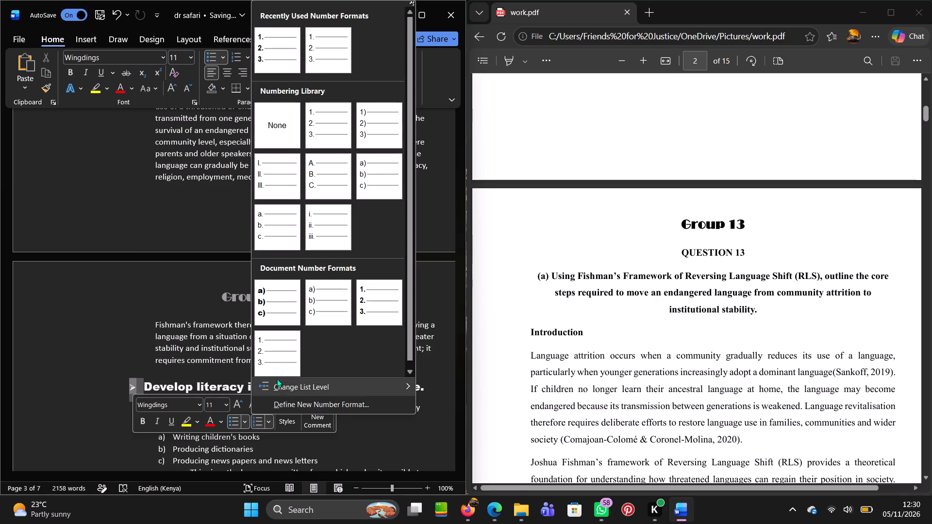
pyautogui.click(284, 63)
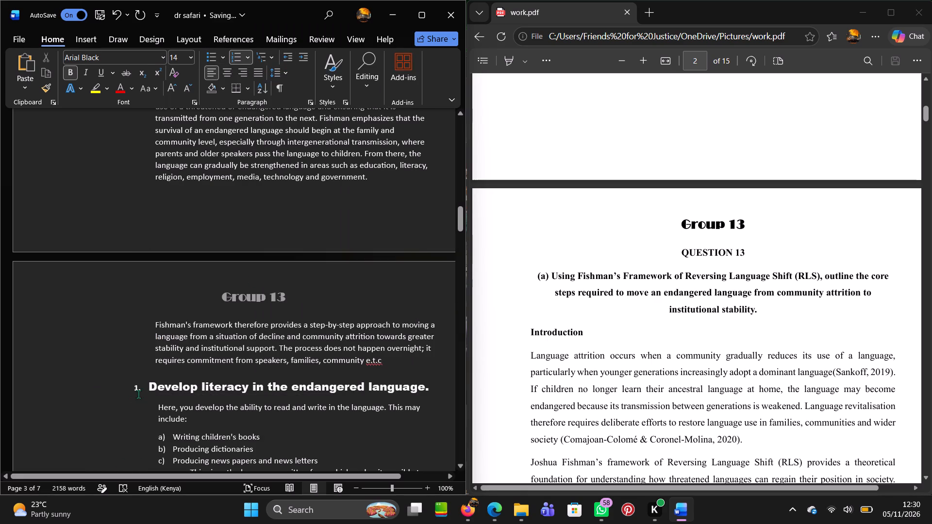
# Set the numbering value of the "Develop literacy in the endangered language" heading to 4, as a new list.
pyautogui.doubleClick(139, 390)
pyautogui.rightClick(139, 390)
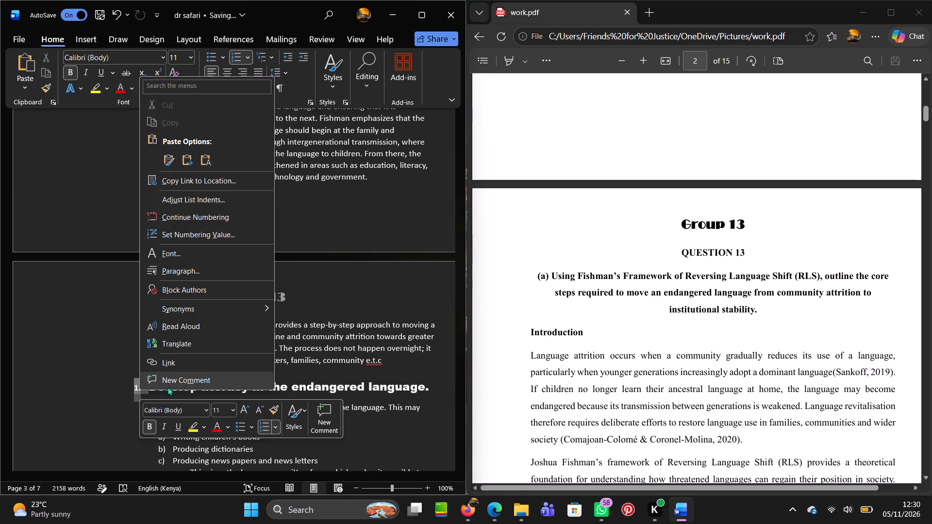
pyautogui.rightClick(278, 427)
pyautogui.rightClick(278, 427)
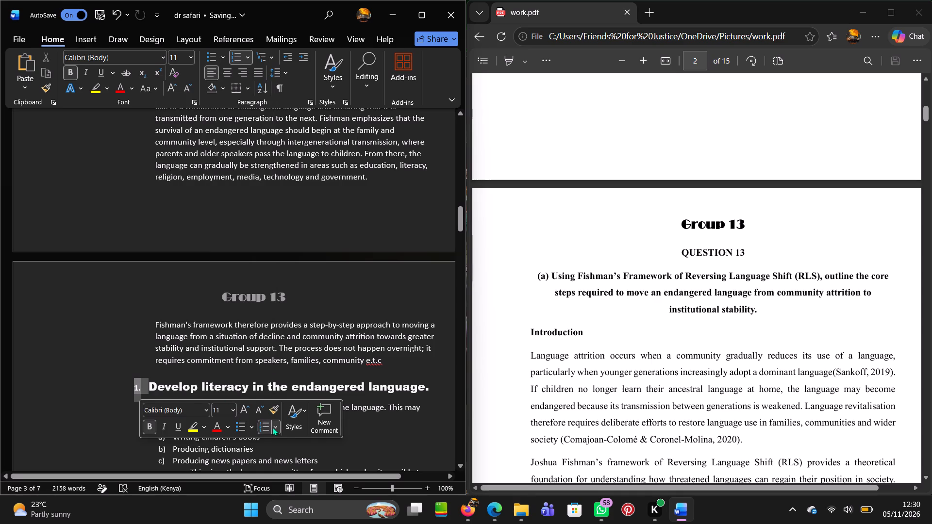
pyautogui.rightClick(274, 426)
pyautogui.rightClick(274, 426)
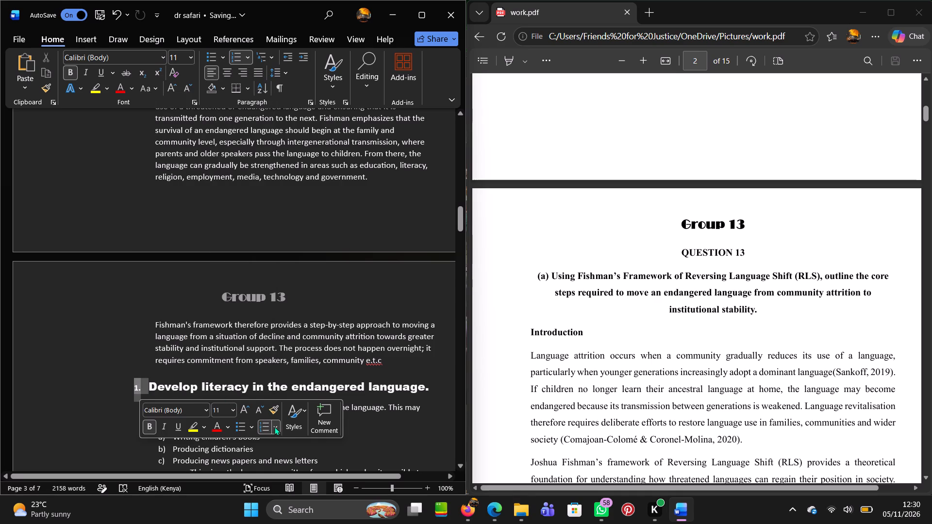
pyautogui.rightClick(275, 426)
pyautogui.rightClick(275, 426)
pyautogui.click(275, 426)
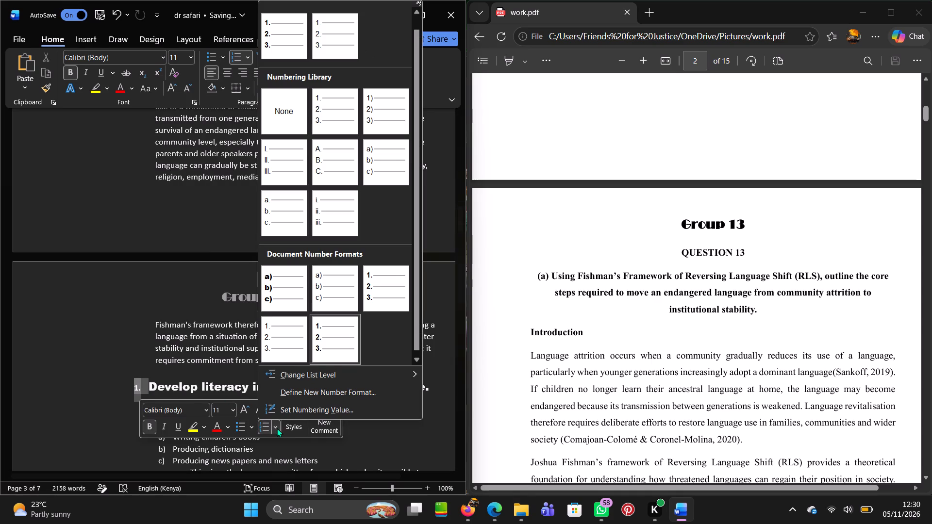
pyautogui.click(300, 411)
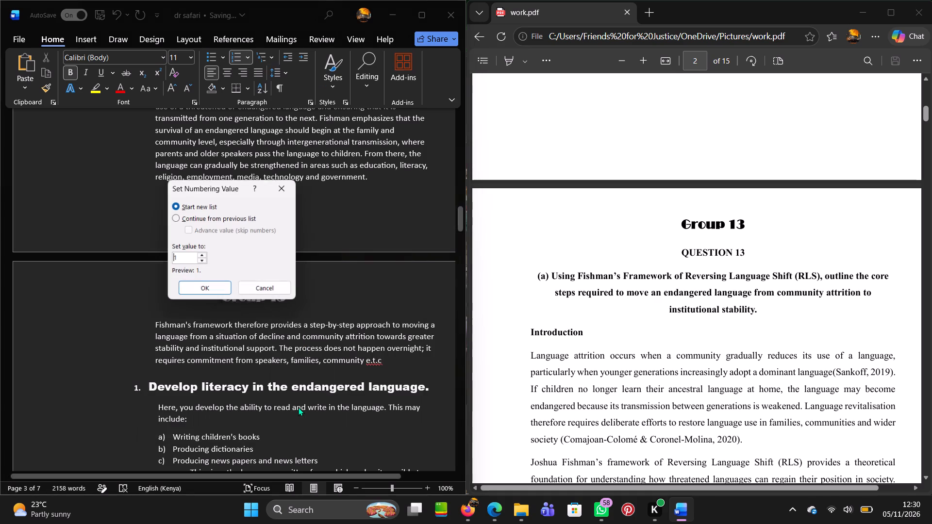
pyautogui.tripleClick(204, 257)
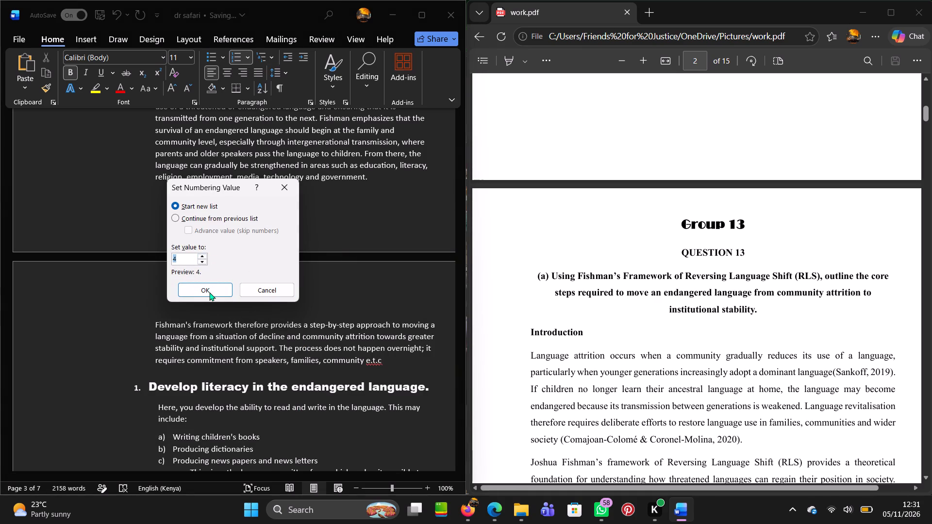
pyautogui.click(210, 292)
# Replace the arrow bullet of the "Introduce the endangered language in education" heading with the bold 1. 2. 3. numbering format.
pyautogui.scroll(3, 170, 366)
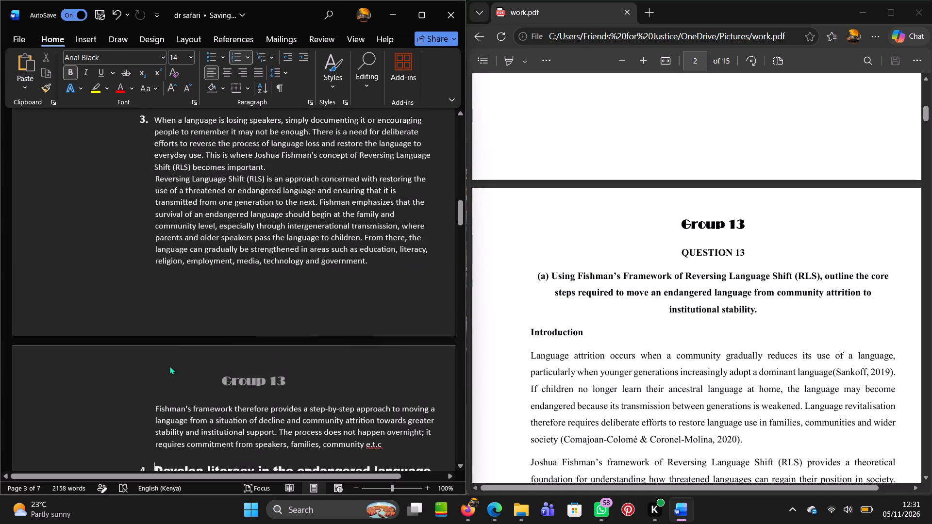
pyautogui.scroll(4, 170, 366)
pyautogui.scroll(-7, 170, 366)
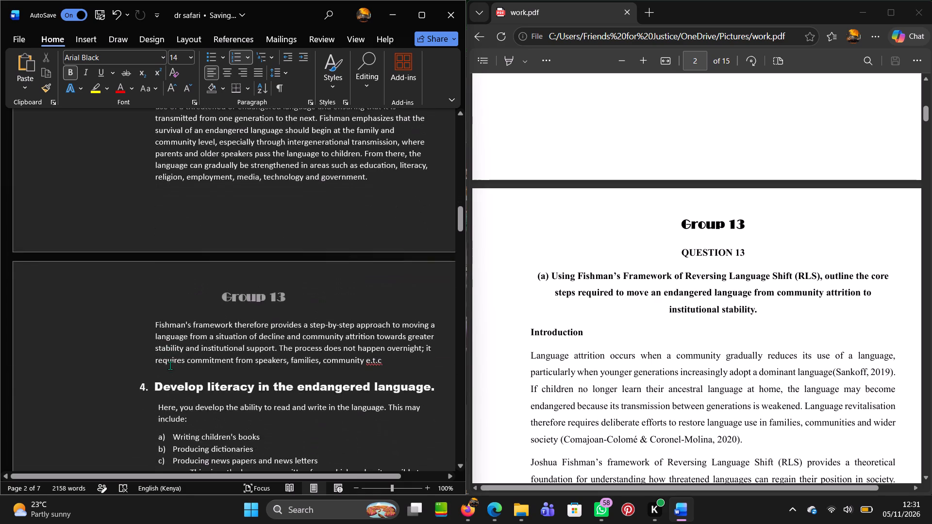
pyautogui.scroll(-6, 170, 366)
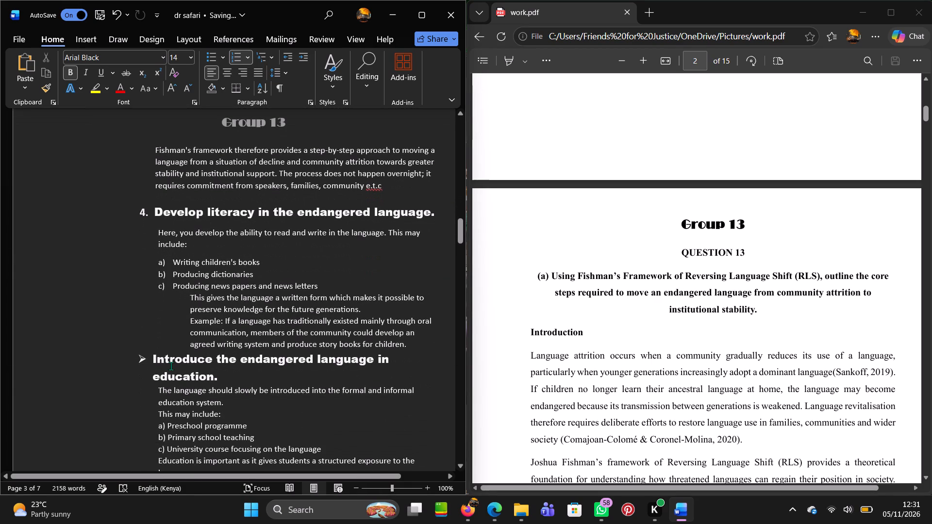
pyautogui.doubleClick(145, 357)
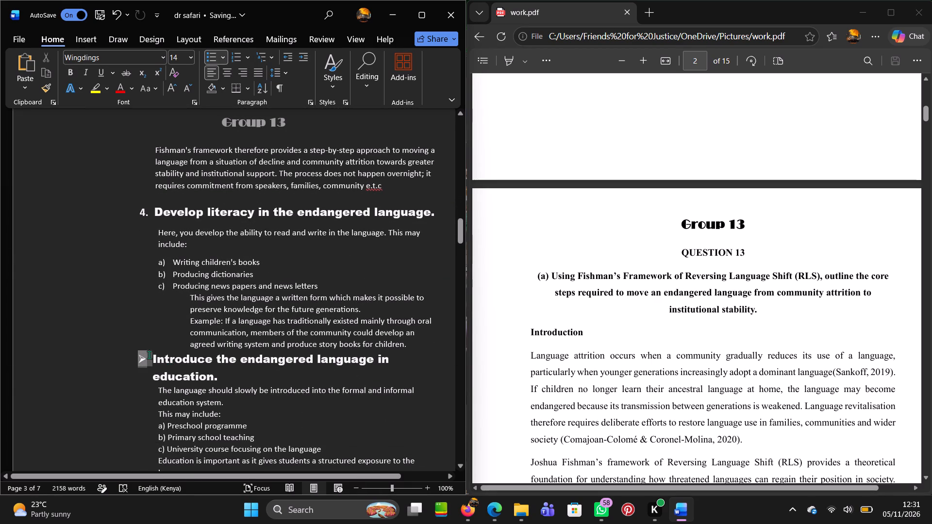
pyautogui.click(248, 58)
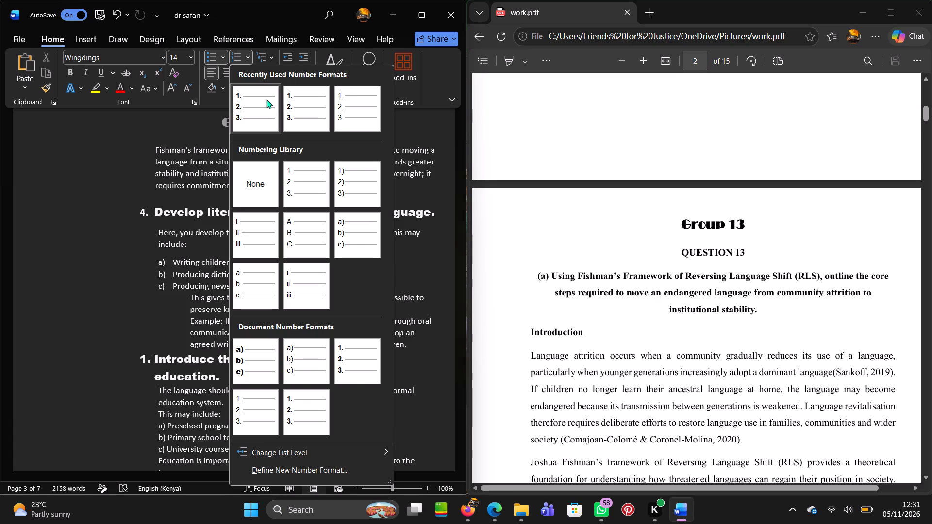
pyautogui.click(267, 99)
# Set the numbering value of the "Introduce the endangered language in education" heading to 5, as a new list.
pyautogui.doubleClick(146, 362)
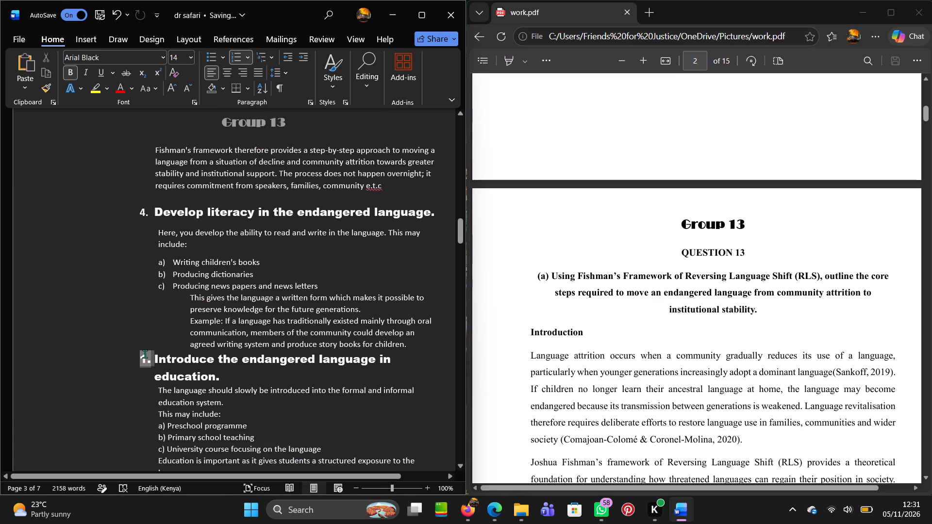
pyautogui.rightClick(145, 354)
pyautogui.click(282, 390)
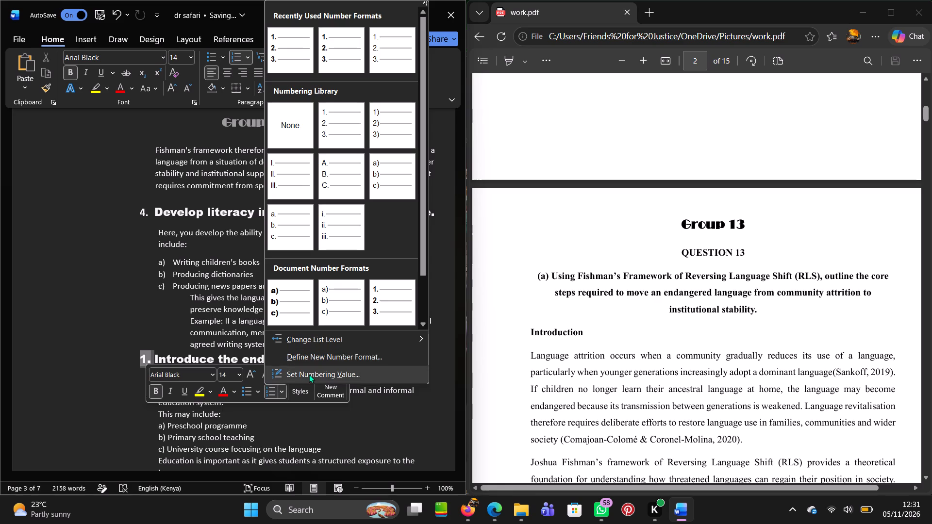
pyautogui.click(309, 374)
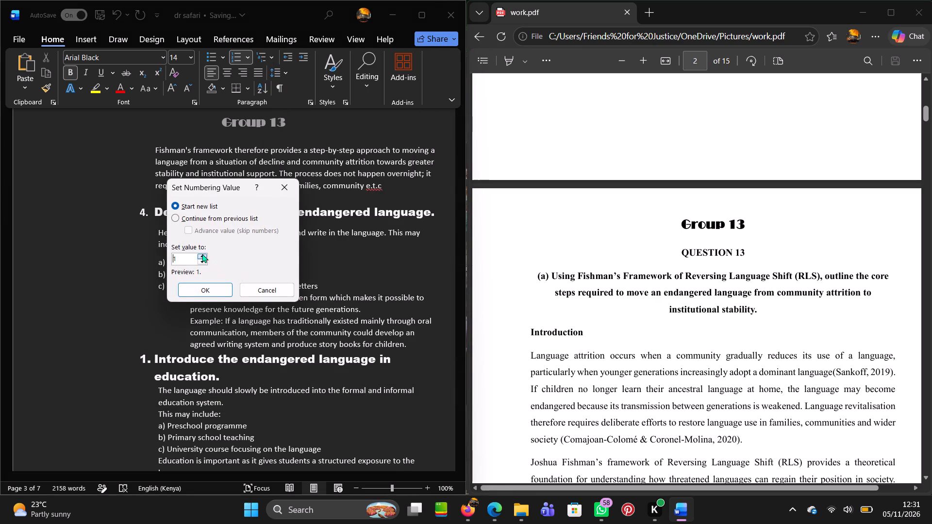
pyautogui.doubleClick(204, 253)
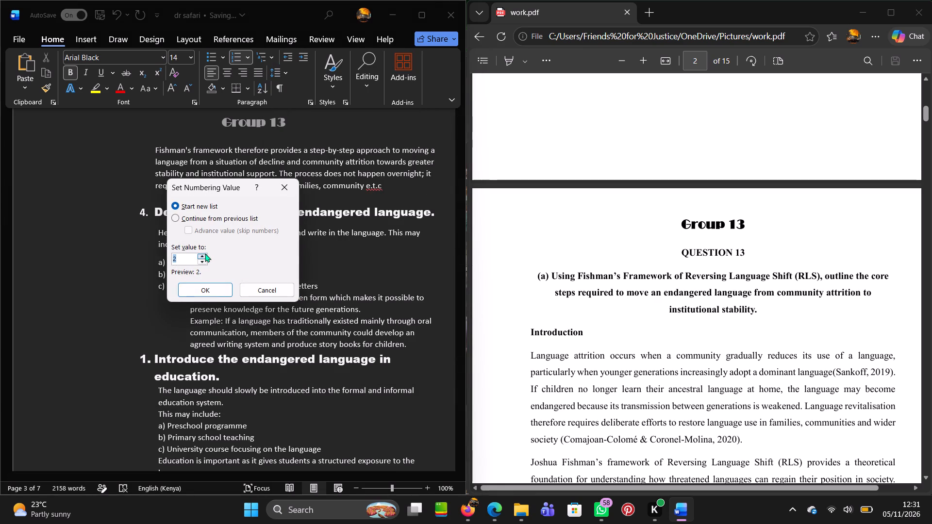
pyautogui.click(205, 253)
pyautogui.click(205, 253)
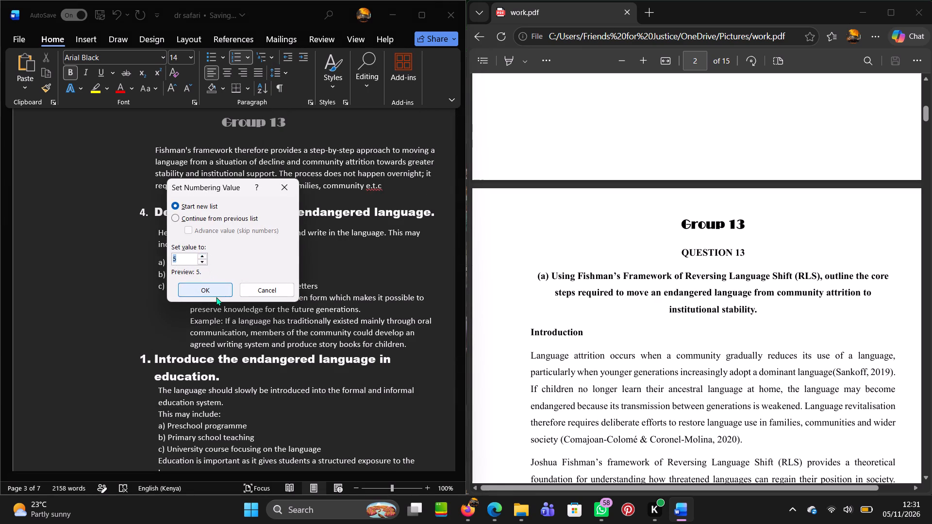
pyautogui.click(217, 297)
# Replace the arrow bullet of the "Develop language resources and institutional support for long-term stability" heading with 1. 2. 3. numbering.
pyautogui.scroll(-2, 173, 355)
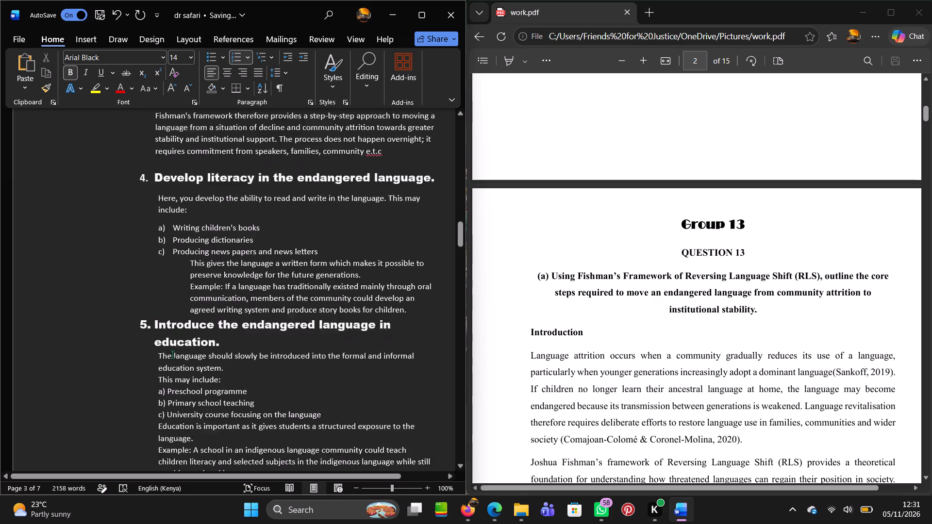
pyautogui.scroll(-4, 173, 355)
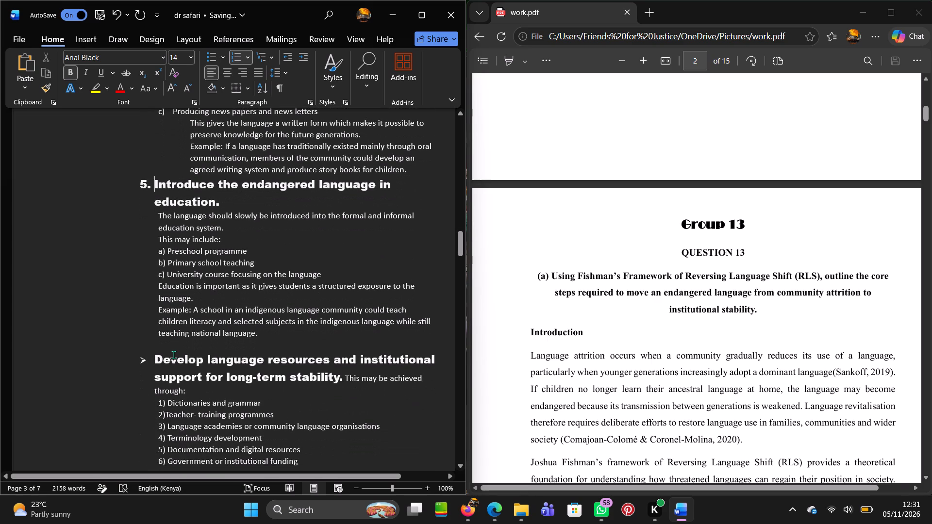
pyautogui.scroll(-2, 174, 355)
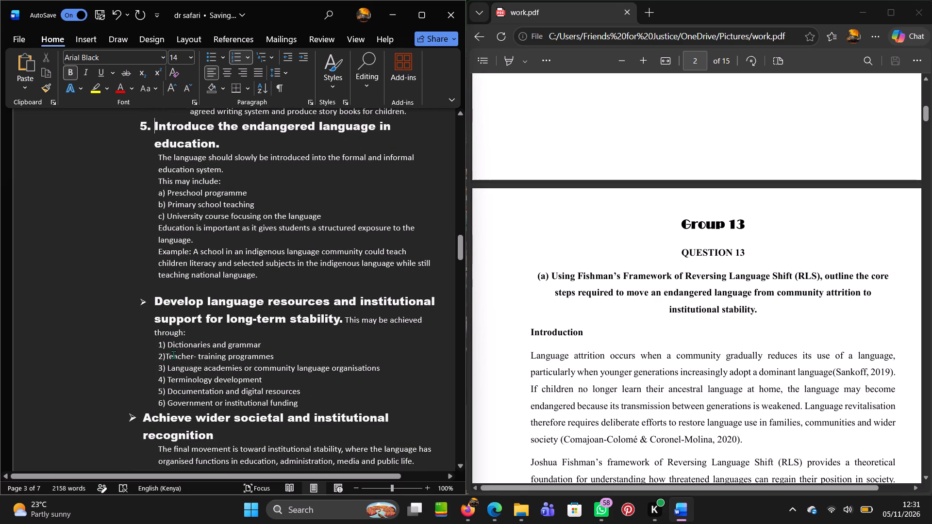
pyautogui.click(143, 302)
pyautogui.click(143, 302)
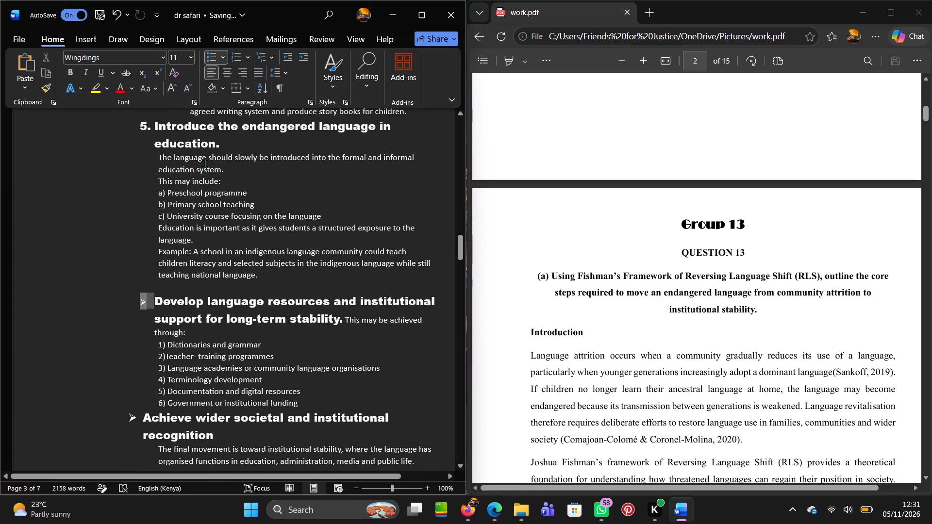
pyautogui.click(242, 57)
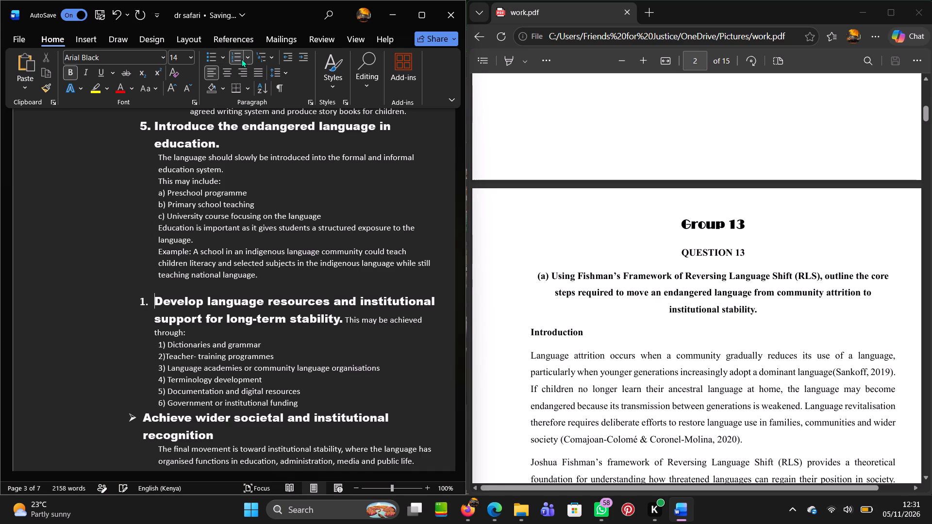
# Set the numbering value of the "Develop language resources and institutional support" heading to 6, as a new list.
pyautogui.click(246, 61)
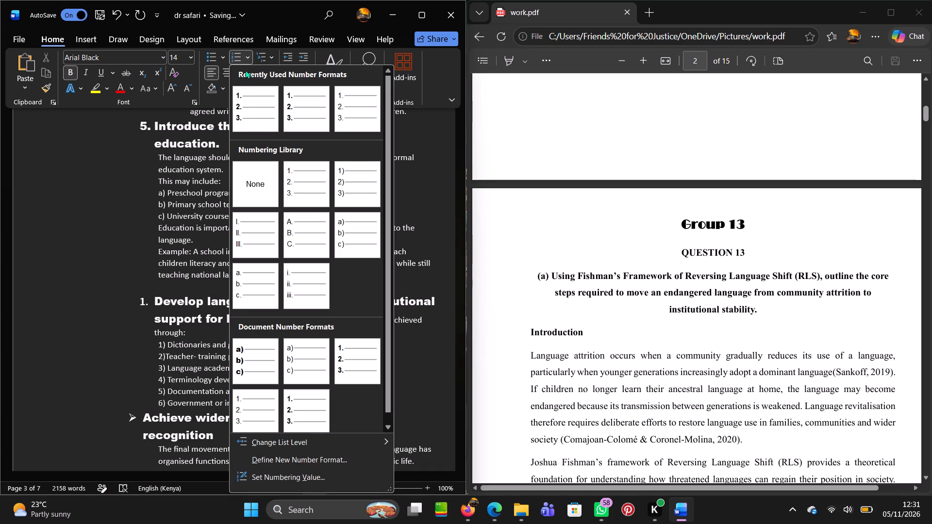
pyautogui.click(282, 482)
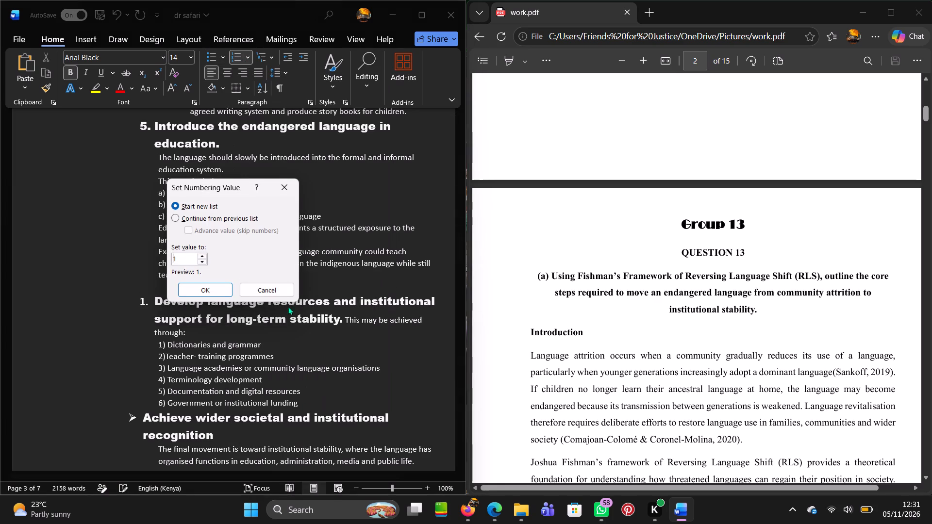
pyautogui.tripleClick(206, 256)
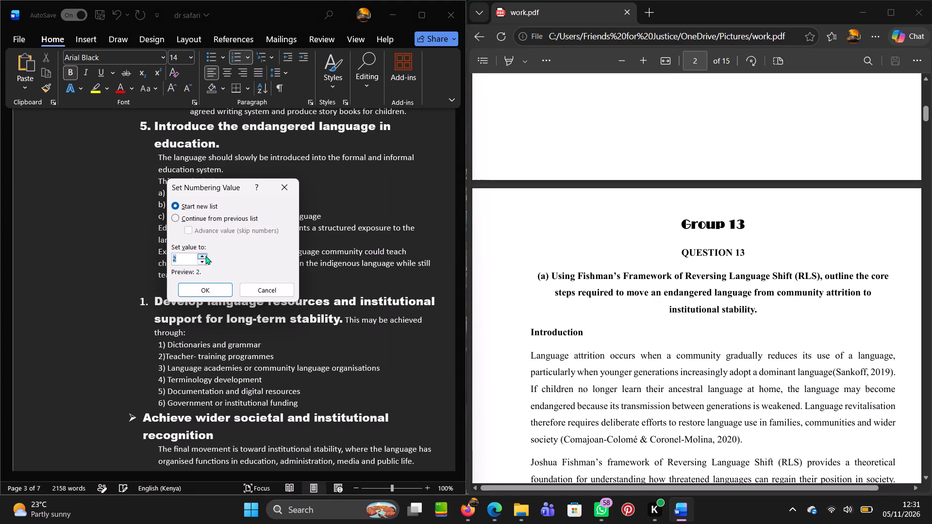
pyautogui.click(206, 256)
pyautogui.click(206, 256)
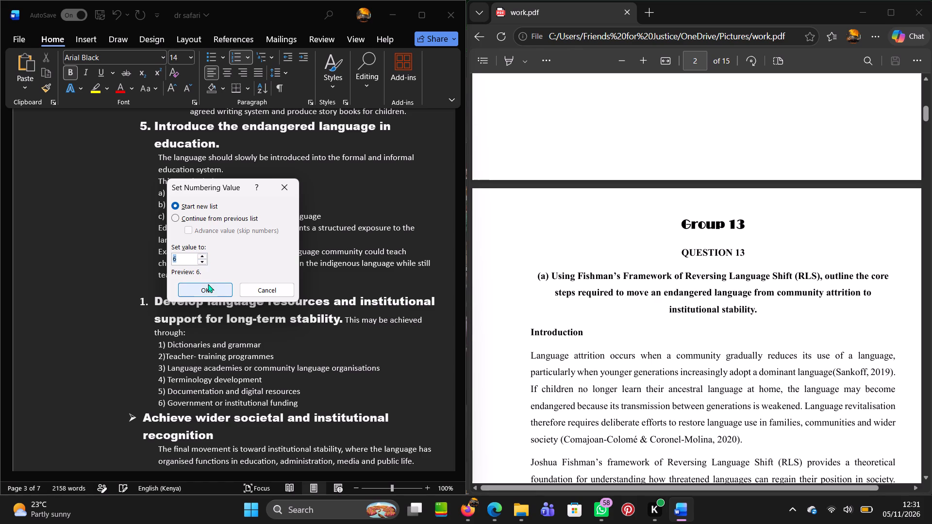
pyautogui.click(208, 284)
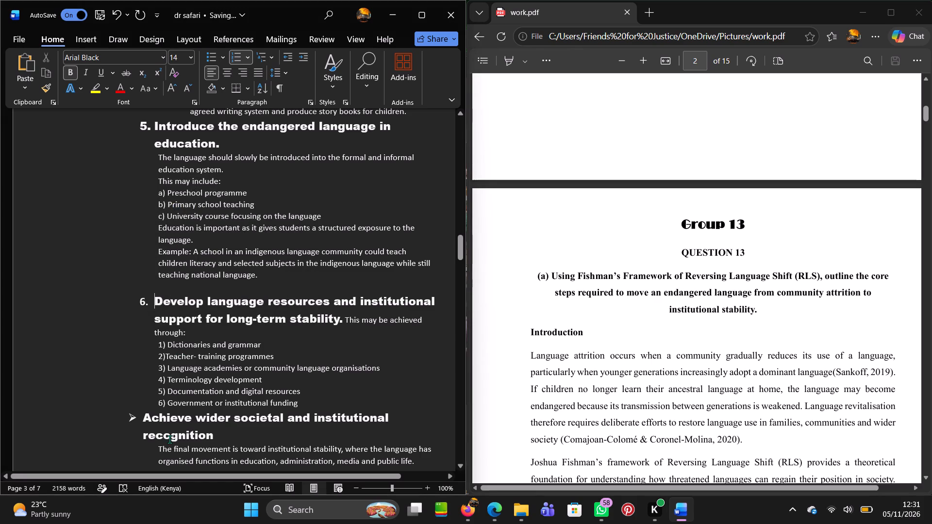
# Replace the arrow bullet of the "Achieve wider societal and institutional recognition" heading with 1. 2. 3. numbering.
pyautogui.doubleClick(134, 419)
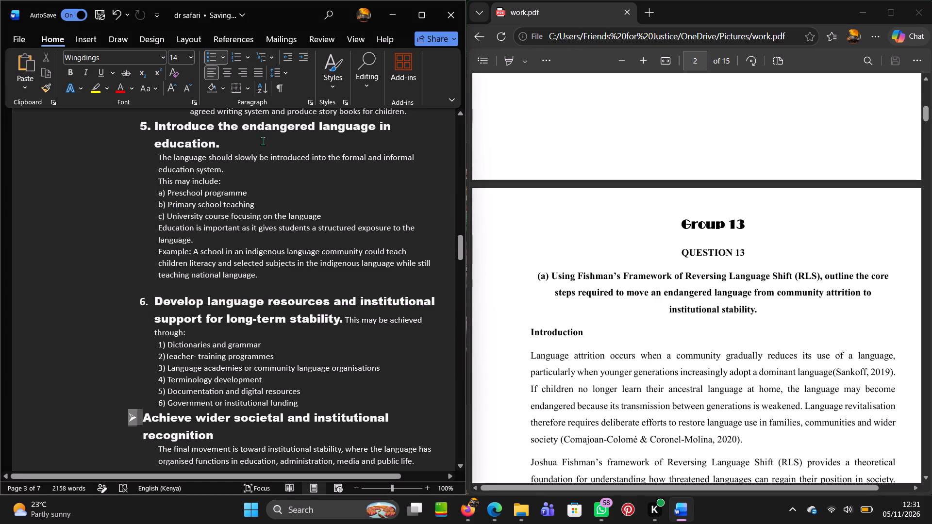
pyautogui.click(242, 54)
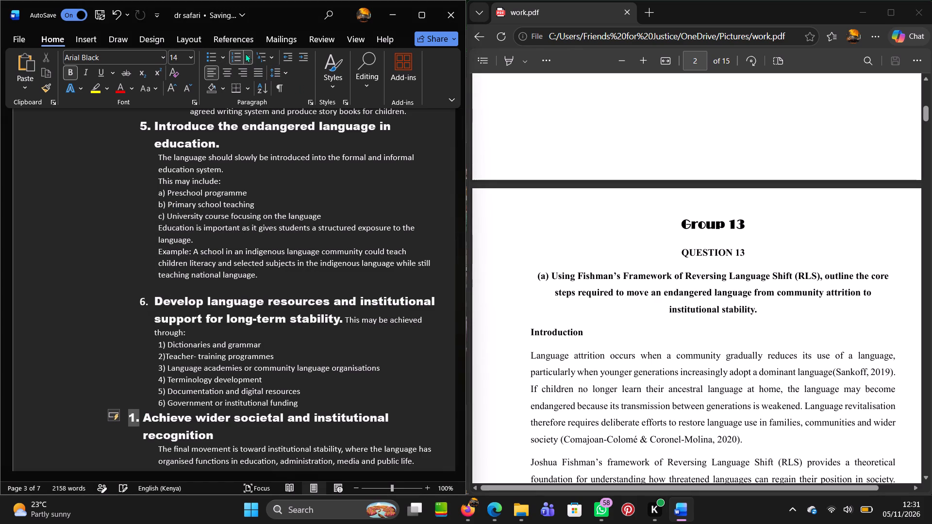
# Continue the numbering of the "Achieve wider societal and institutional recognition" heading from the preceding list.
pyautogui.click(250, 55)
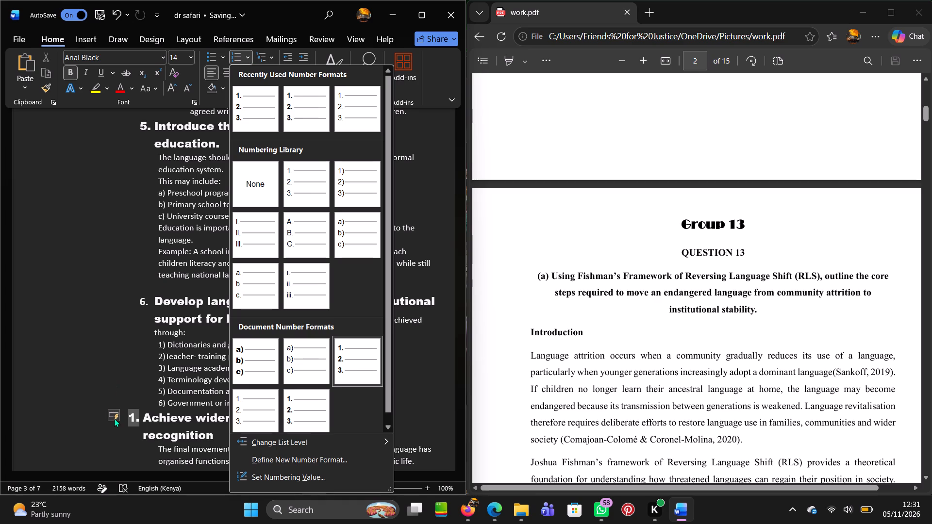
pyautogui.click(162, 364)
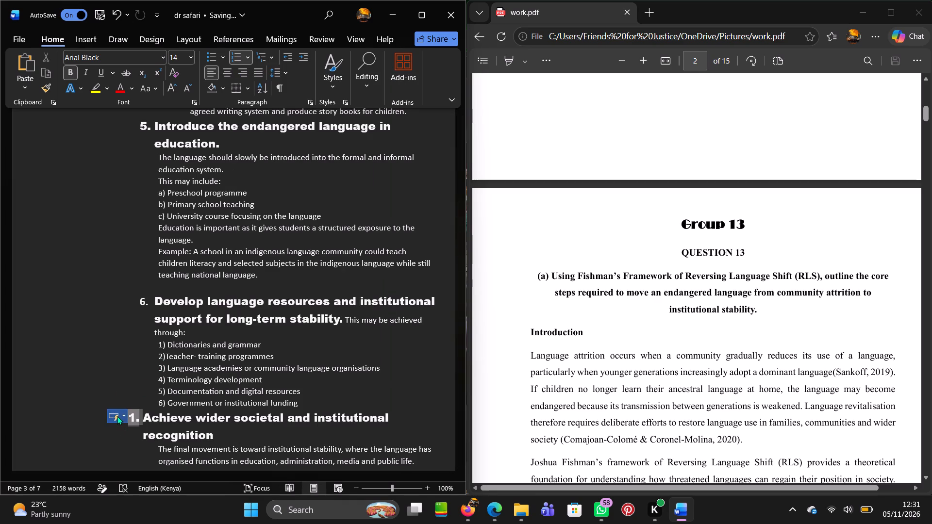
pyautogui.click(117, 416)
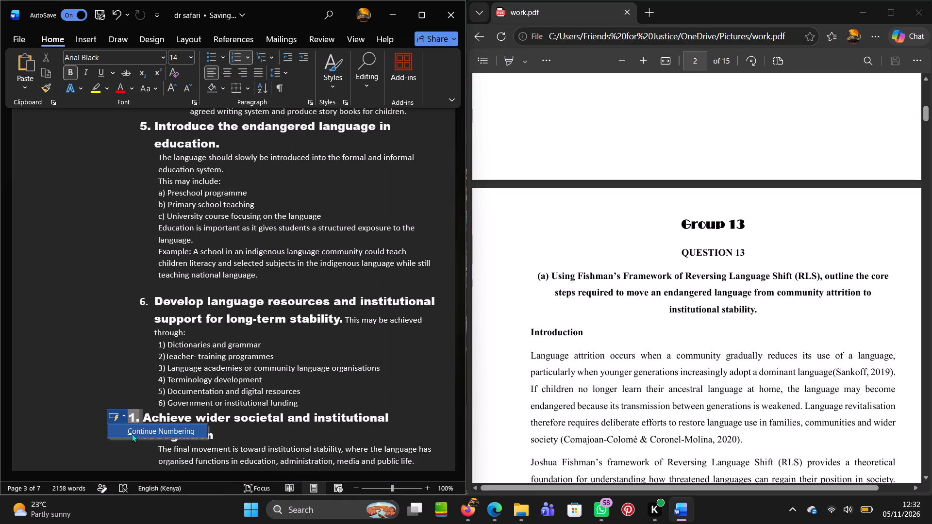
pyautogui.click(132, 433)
# Review the sequence of numbered headings and paragraphs throughout part a of the Word document.
pyautogui.scroll(-3, 163, 410)
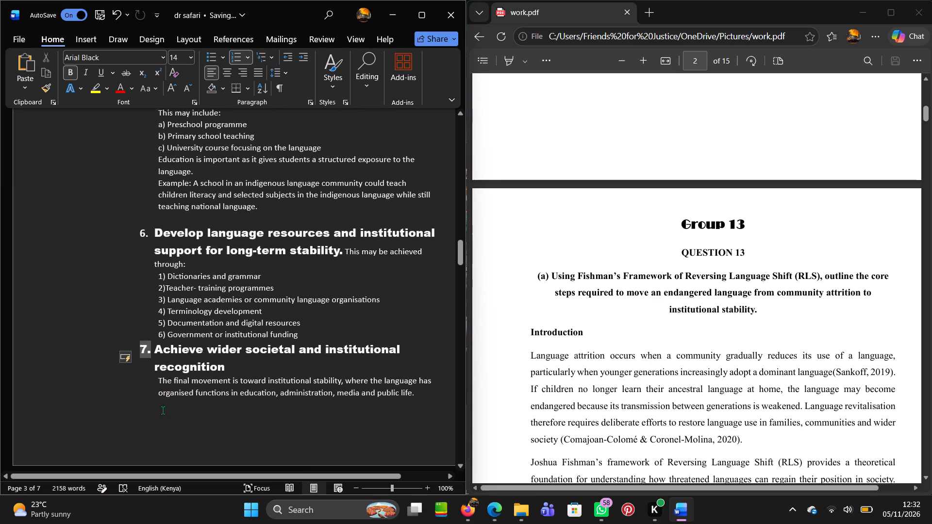
pyautogui.scroll(-10, 163, 410)
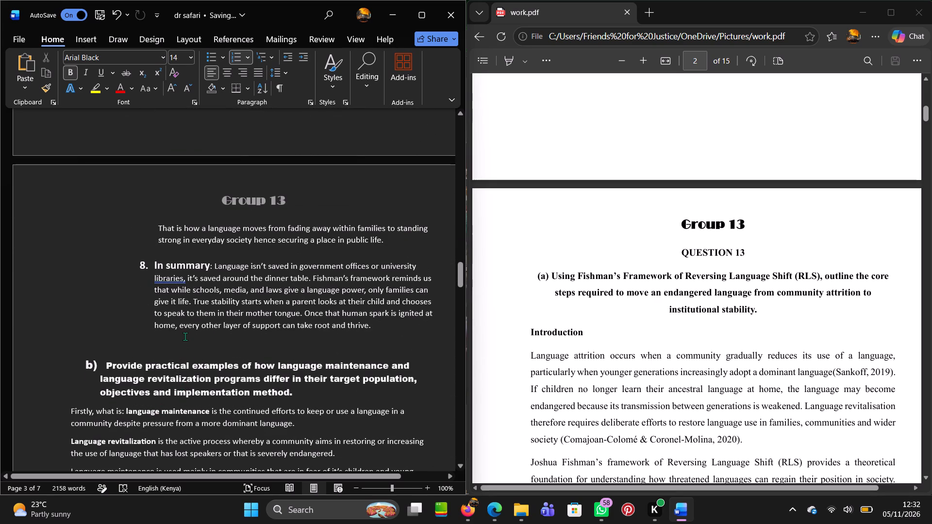
pyautogui.scroll(15, 185, 337)
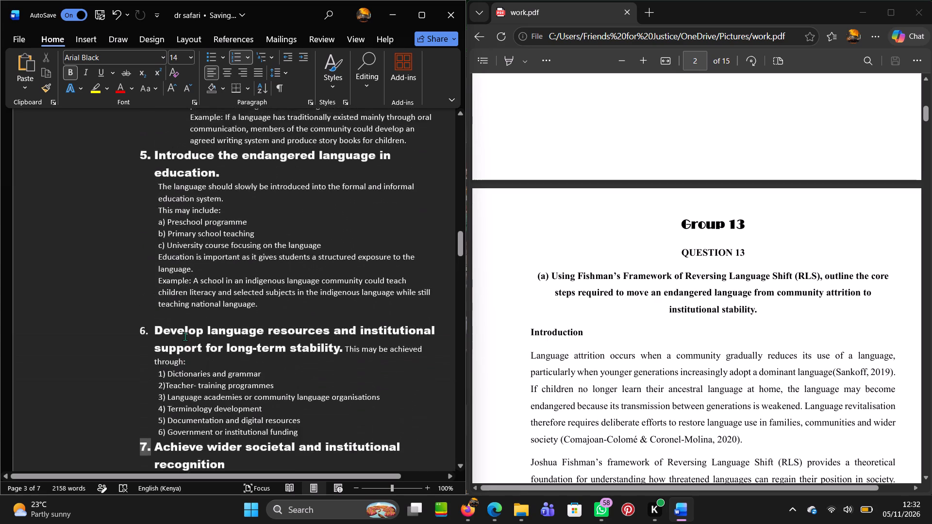
pyautogui.scroll(19, 185, 337)
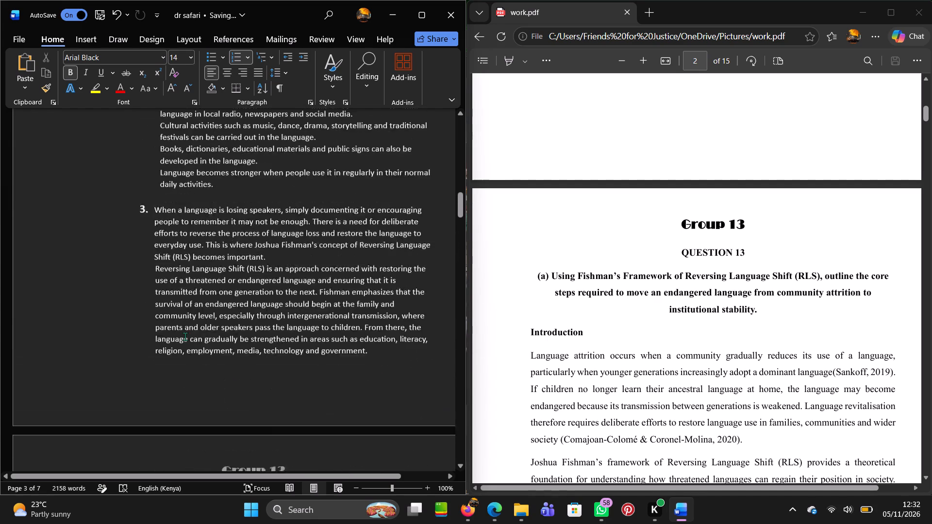
pyautogui.scroll(8, 185, 337)
pyautogui.scroll(-2, 185, 337)
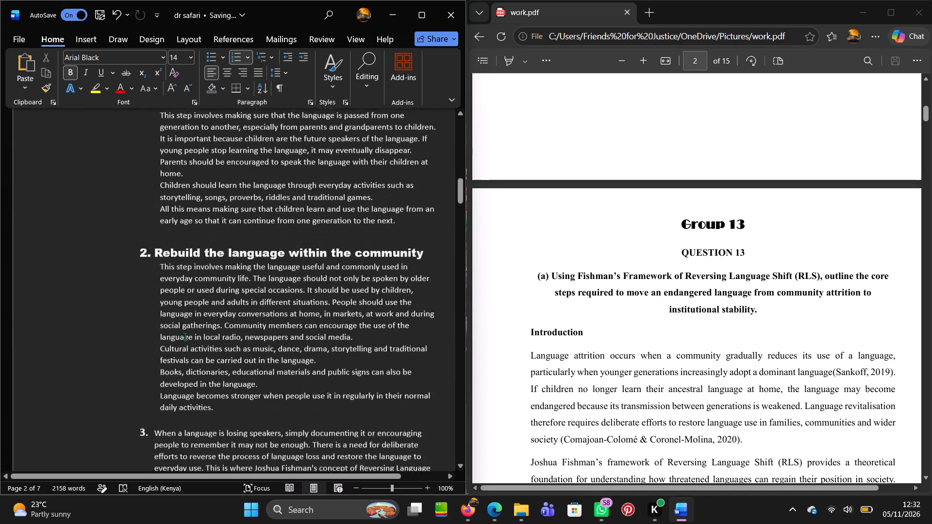
pyautogui.scroll(-1, 185, 337)
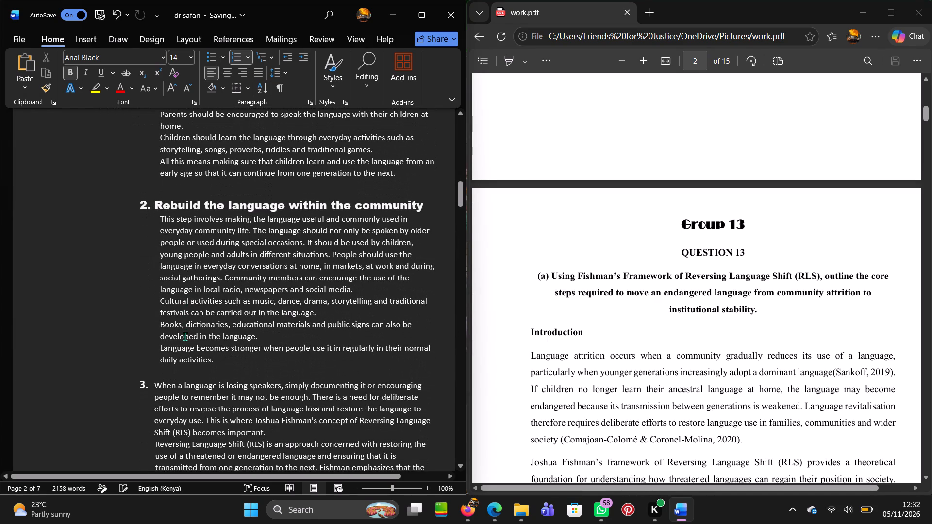
pyautogui.scroll(-4, 185, 337)
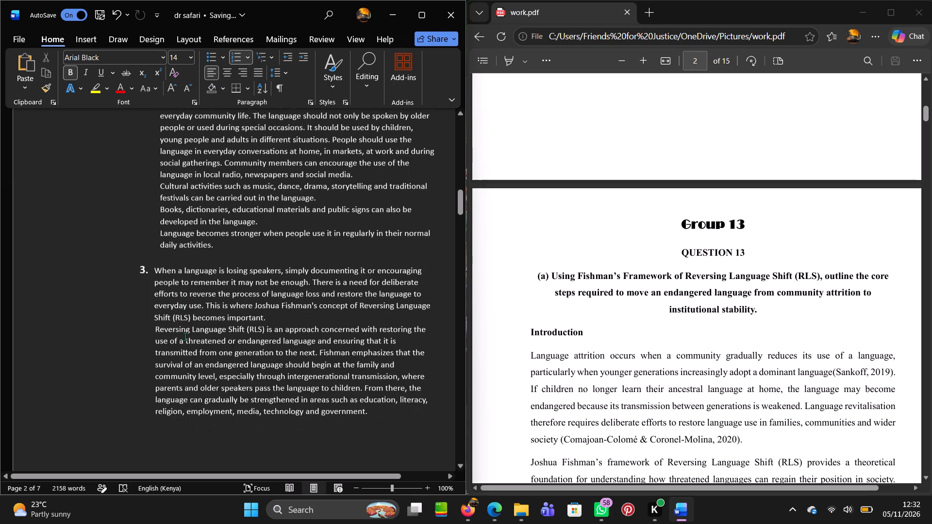
pyautogui.scroll(-7, 185, 337)
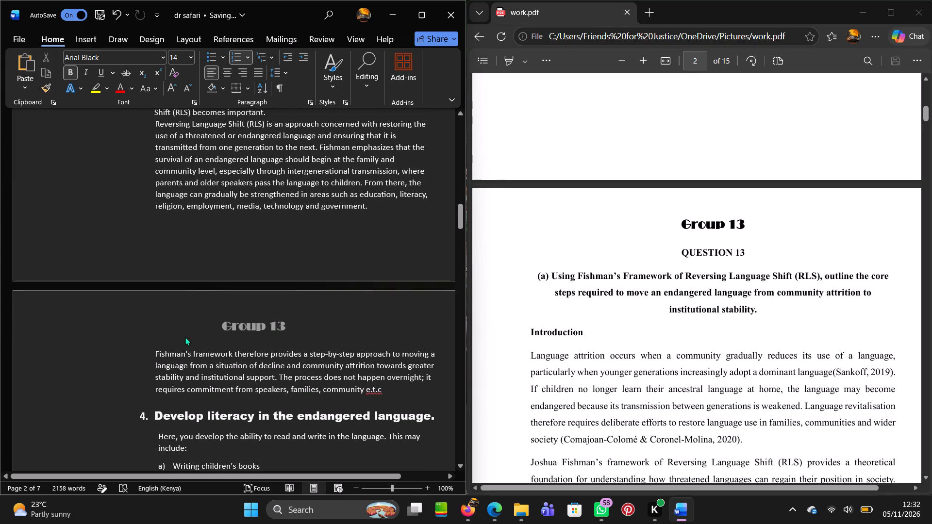
pyautogui.scroll(6, 185, 337)
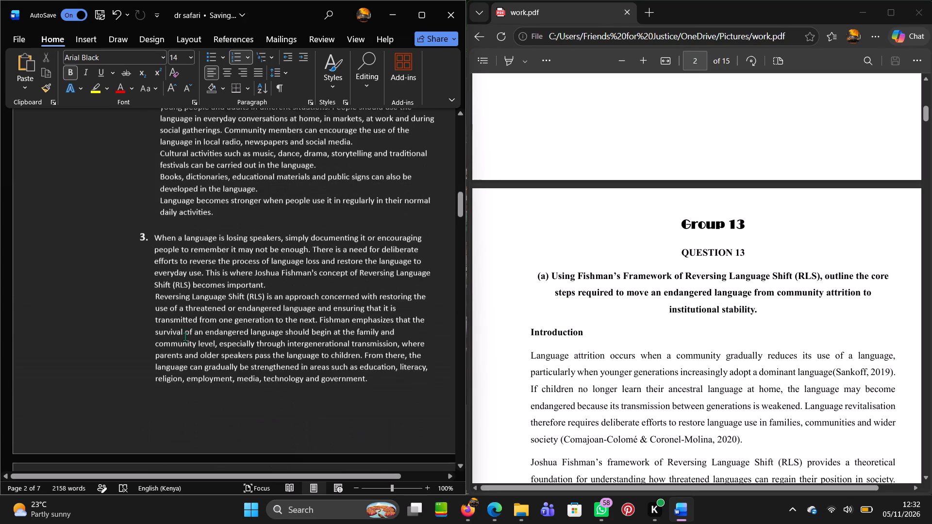
pyautogui.scroll(5, 185, 337)
pyautogui.scroll(-7, 185, 337)
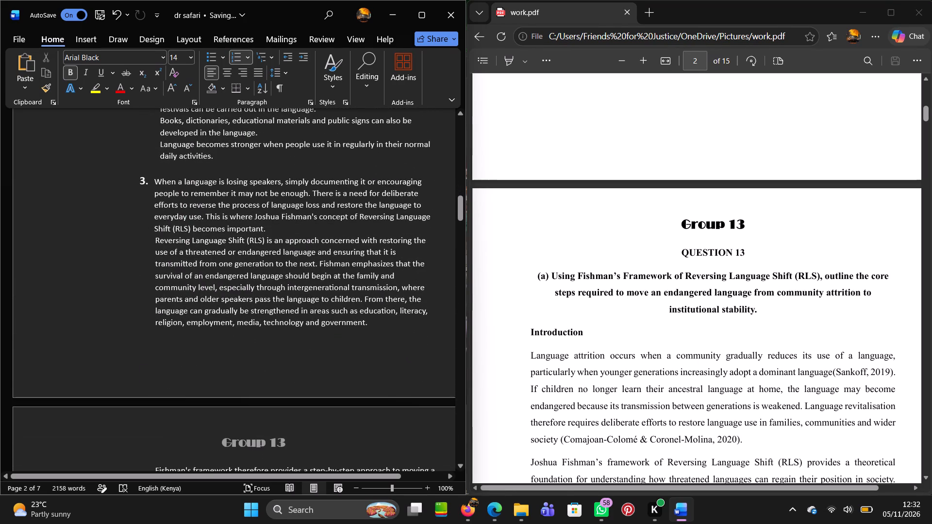
# Compare part a's numbered steps and their order in the Word document with sections 1 to 3 of work.pdf.
pyautogui.scroll(5, 678, 379)
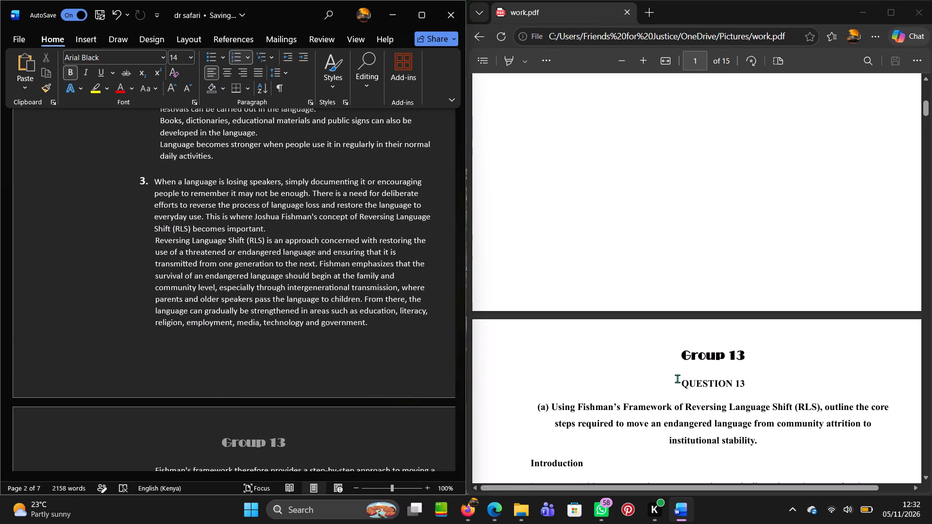
pyautogui.scroll(1, 678, 379)
pyautogui.scroll(-12, 678, 379)
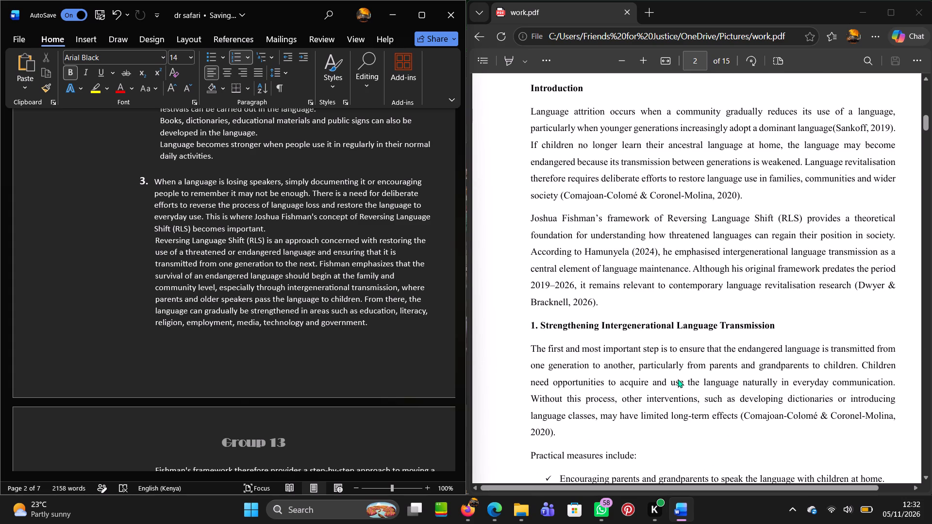
pyautogui.scroll(-3, 376, 296)
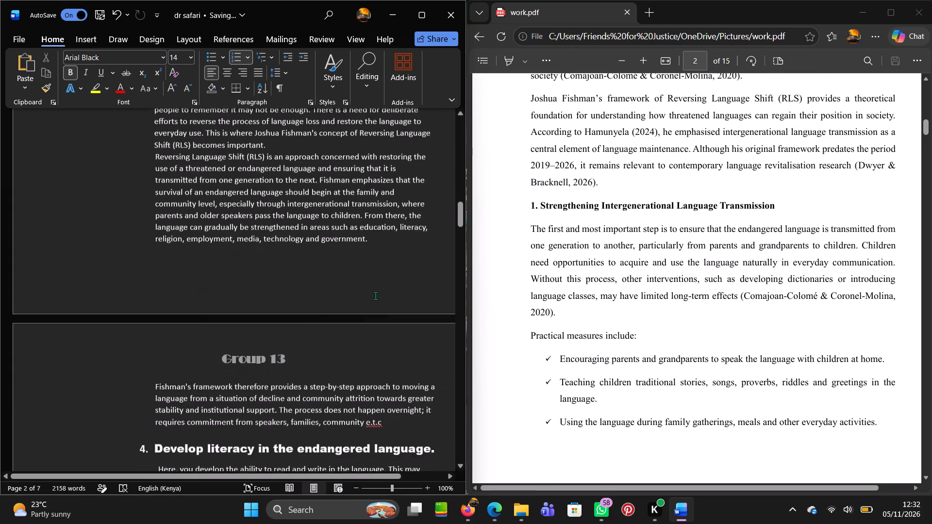
pyautogui.scroll(4, 376, 296)
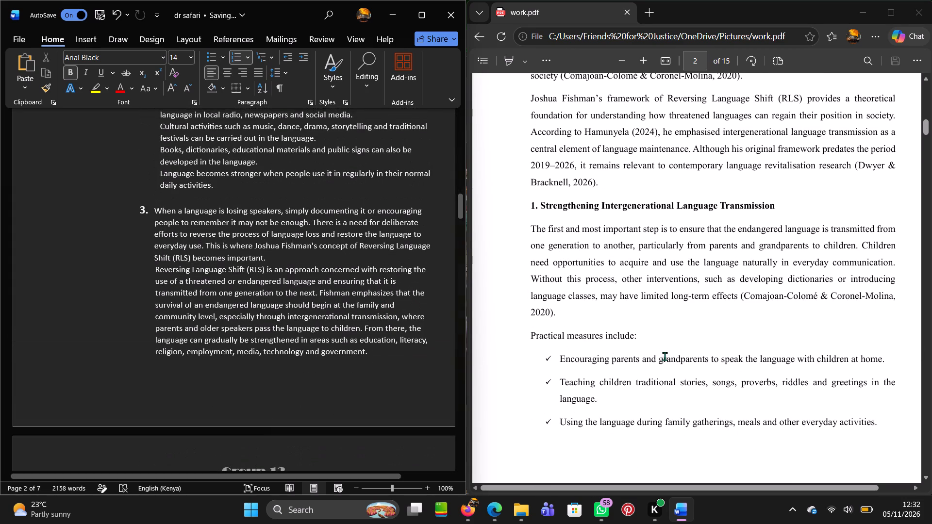
pyautogui.scroll(2, 658, 346)
pyautogui.scroll(-10, 658, 346)
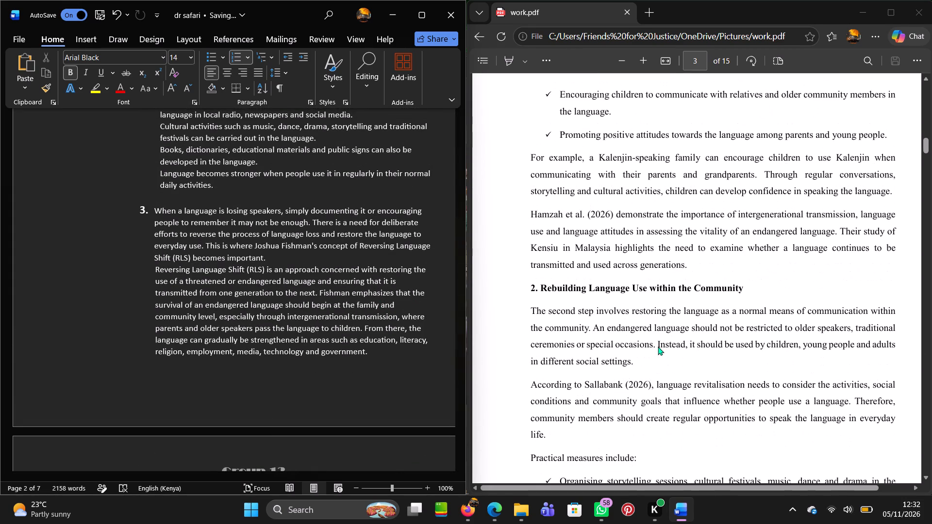
pyautogui.scroll(2, 254, 249)
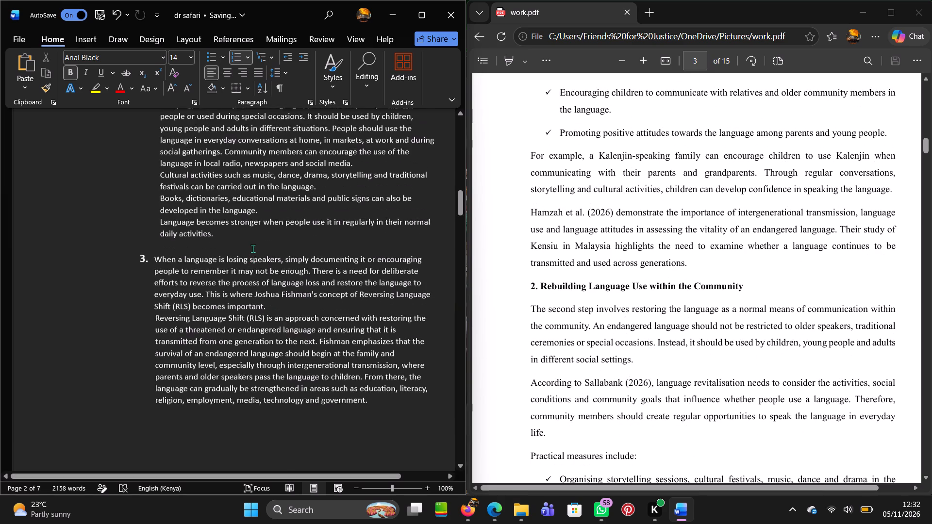
pyautogui.scroll(3, 253, 249)
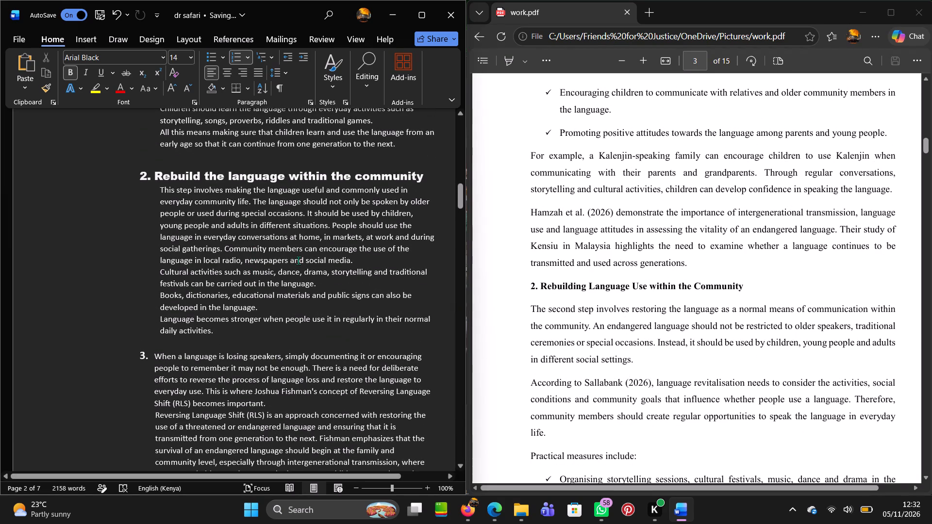
pyautogui.scroll(-3, 676, 320)
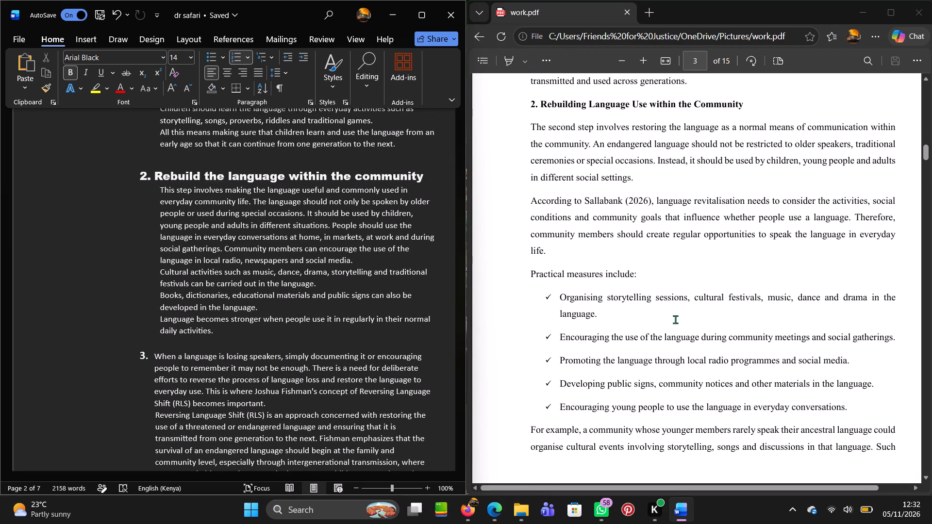
pyautogui.scroll(-6, 676, 320)
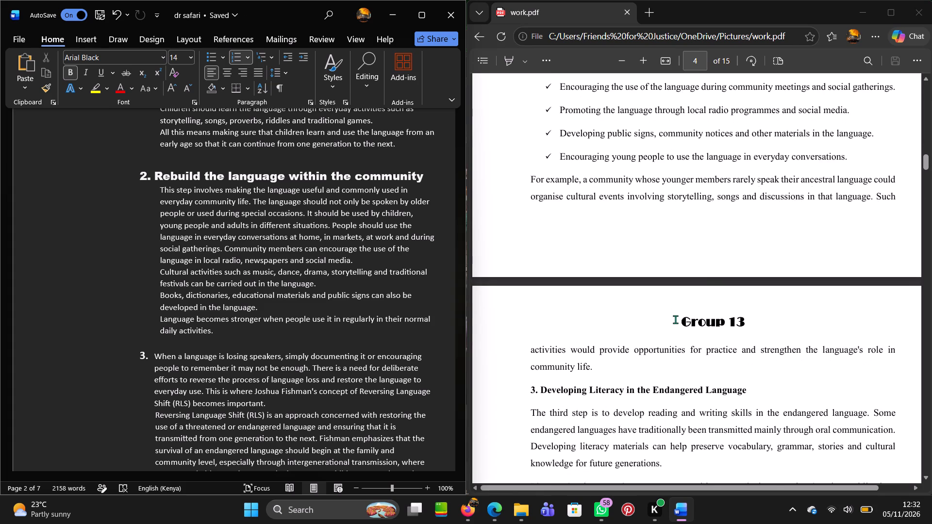
pyautogui.scroll(-2, 346, 317)
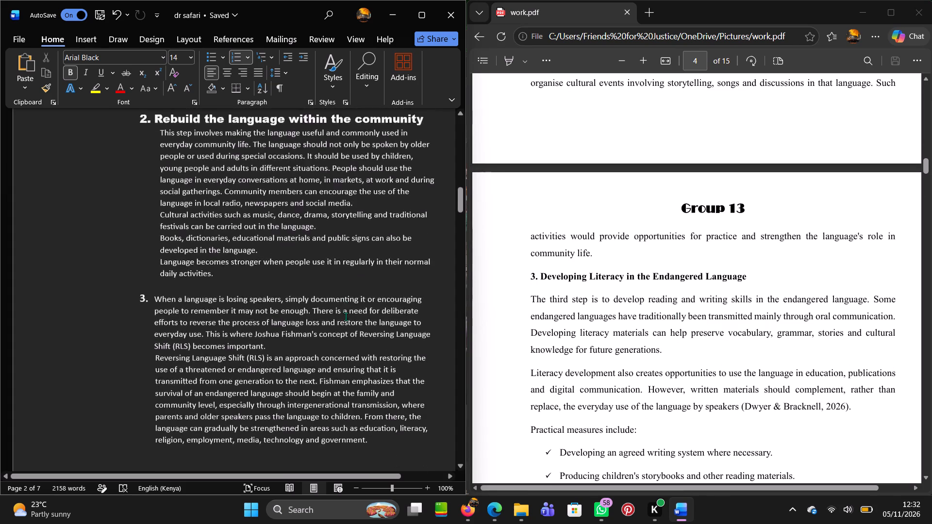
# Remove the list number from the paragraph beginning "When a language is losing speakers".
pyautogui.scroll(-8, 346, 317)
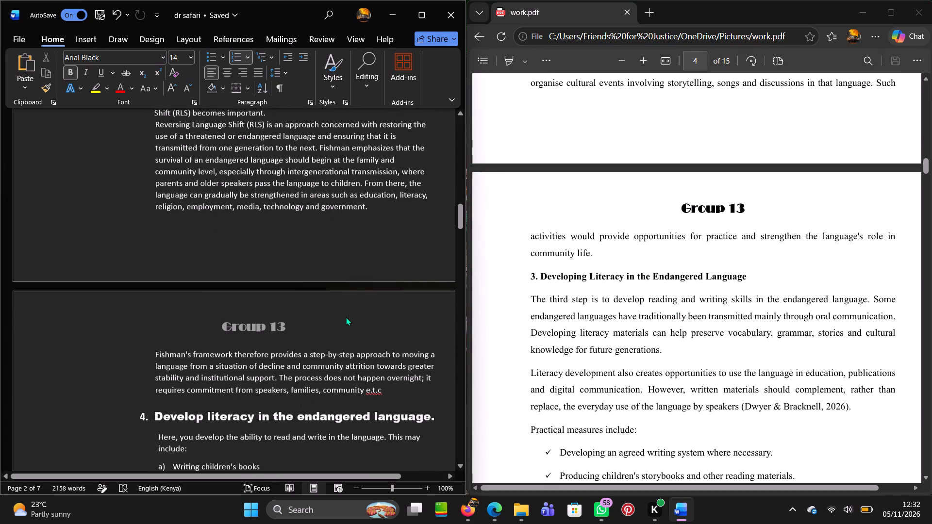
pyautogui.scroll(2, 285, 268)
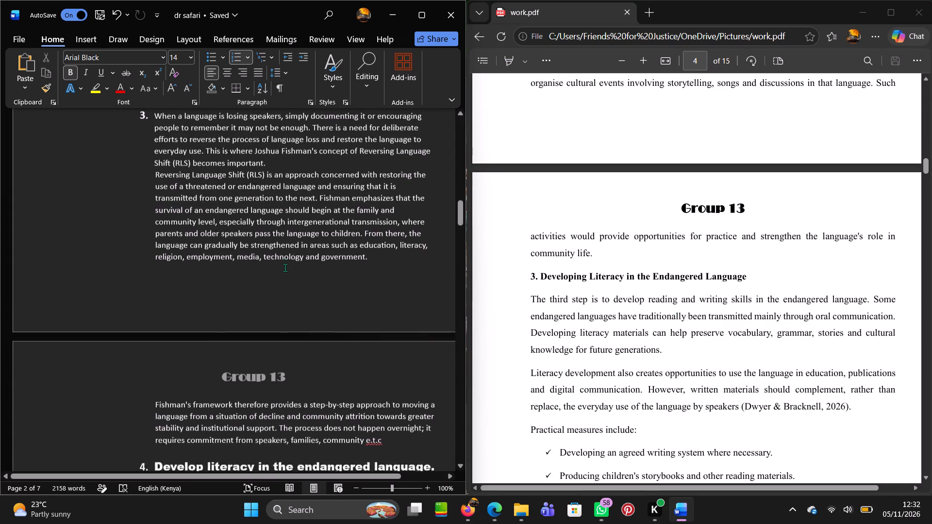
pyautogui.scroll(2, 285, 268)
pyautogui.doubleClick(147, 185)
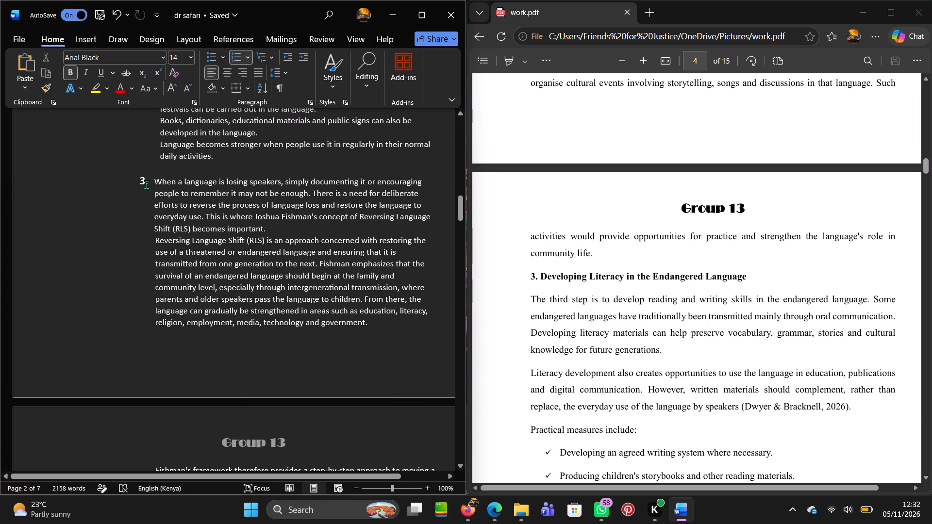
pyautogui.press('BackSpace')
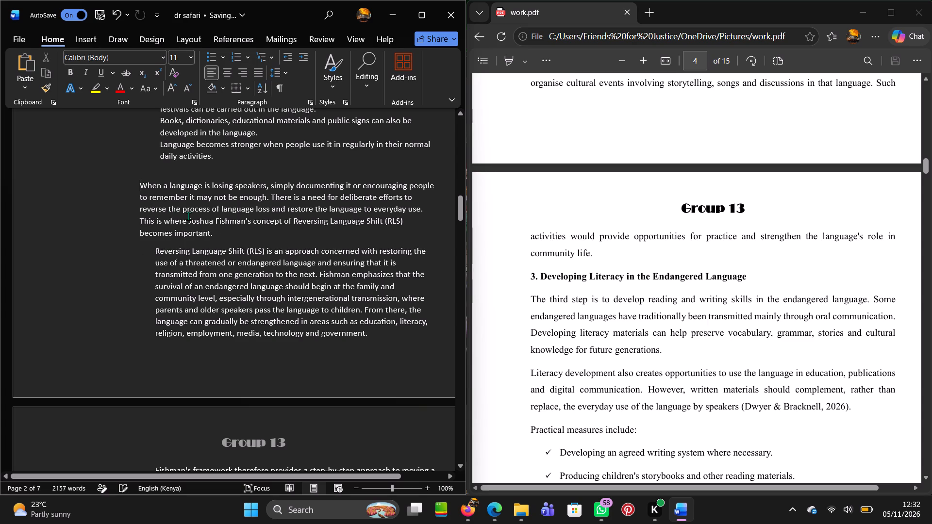
# Undo the recent edits back to before the arrow bullet of the "When a language is losing speakers" paragraph was replaced with numbering.
pyautogui.click(118, 9)
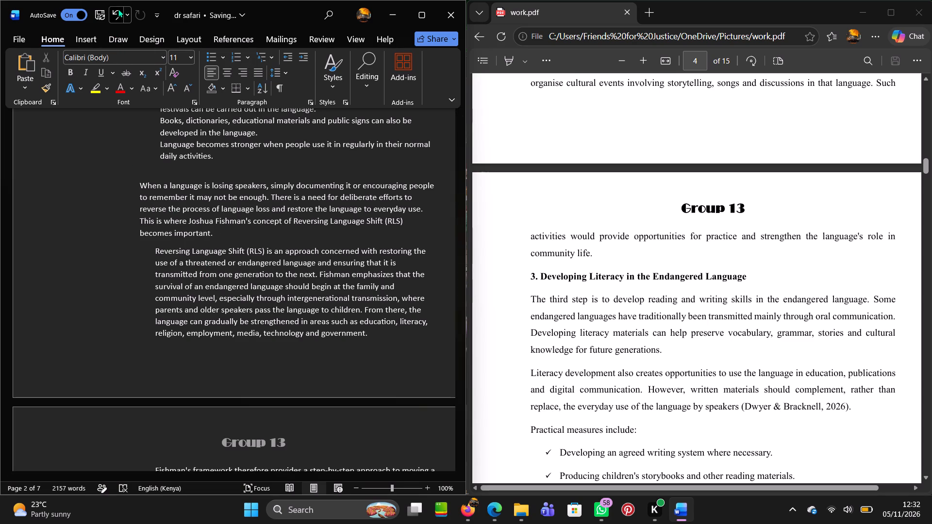
pyautogui.click(118, 9)
pyautogui.click(118, 9)
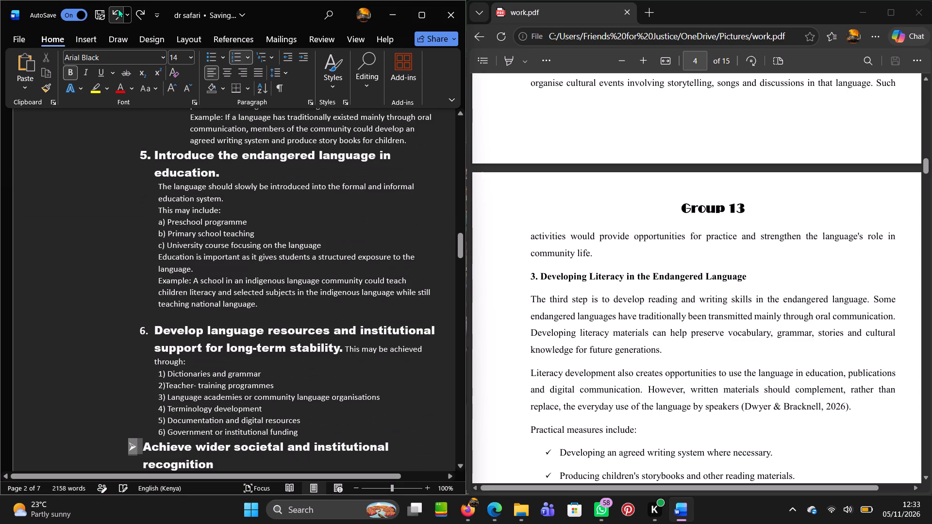
pyautogui.click(118, 9)
pyautogui.click(118, 9)
pyautogui.click(118, 9)
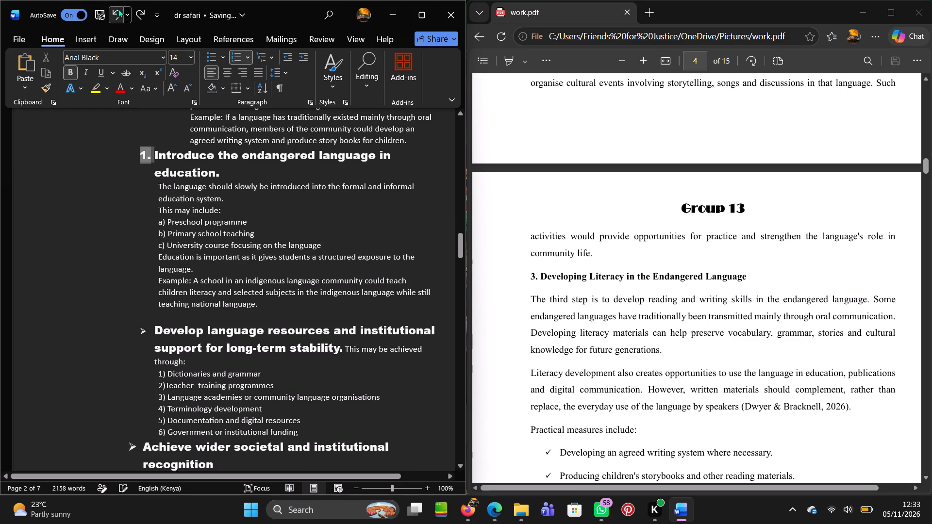
pyautogui.click(118, 9)
pyautogui.click(118, 9)
pyautogui.click(118, 9)
pyautogui.click(118, 9)
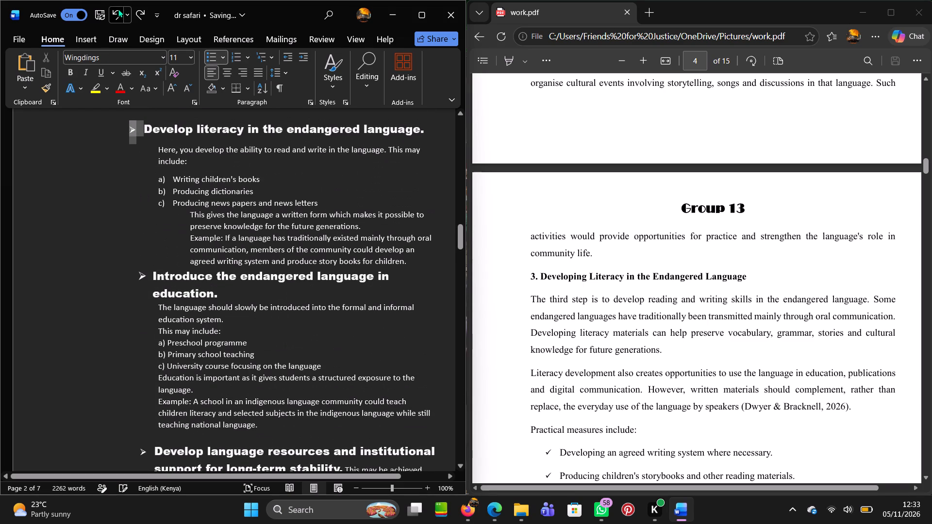
pyautogui.click(118, 9)
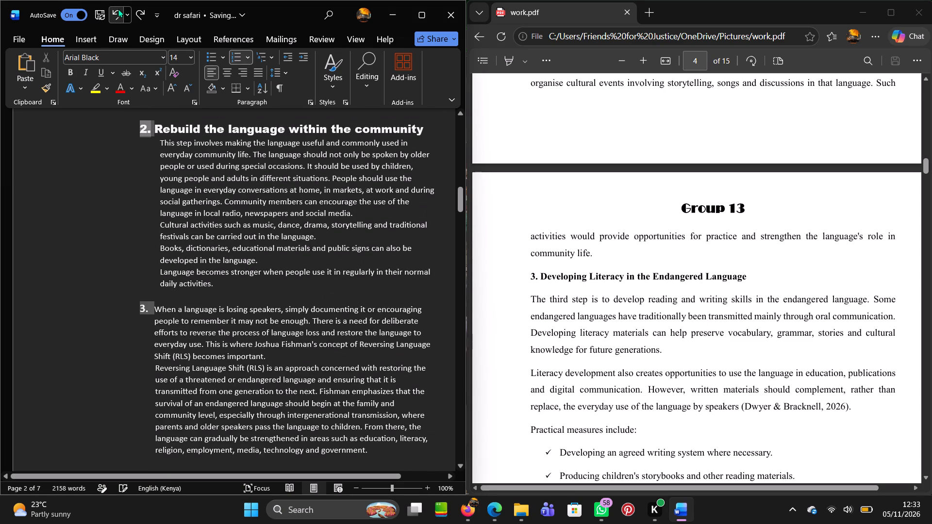
pyautogui.click(118, 9)
pyautogui.click(118, 9)
pyautogui.click(118, 9)
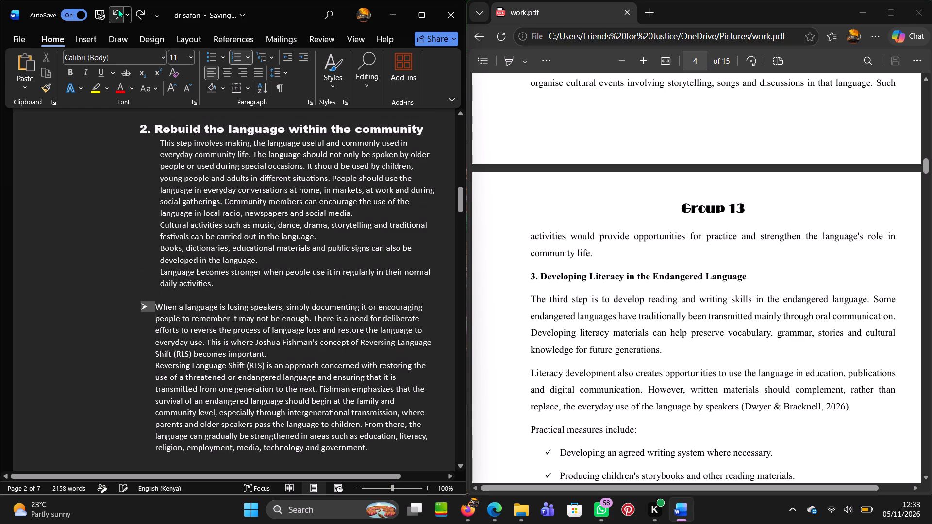
pyautogui.click(118, 9)
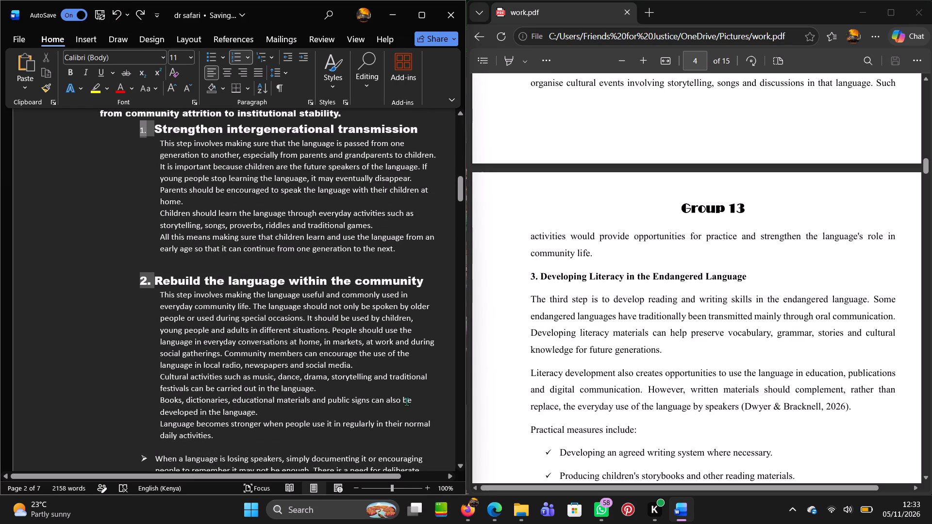
# Compare the part a headings and text in the Word document with sections 2 to 4 of work.pdf.
pyautogui.scroll(-1, 595, 403)
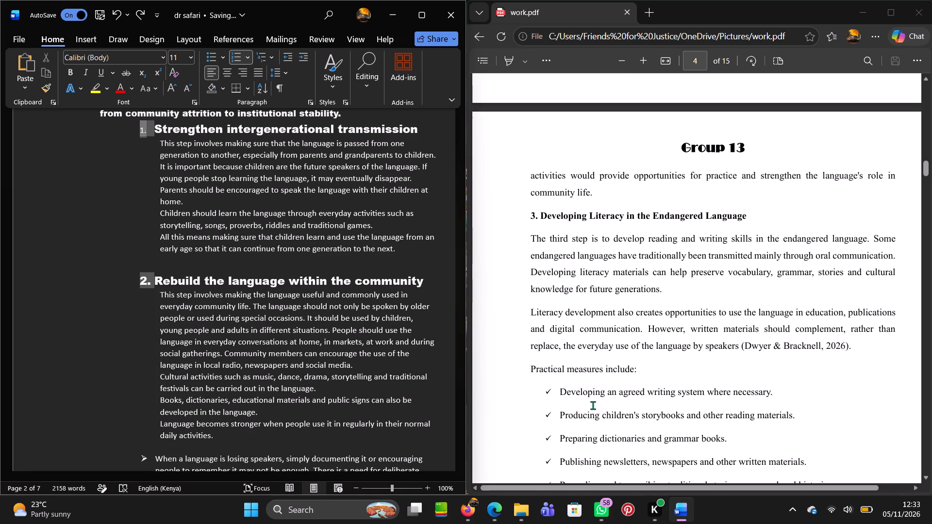
pyautogui.scroll(-4, 593, 406)
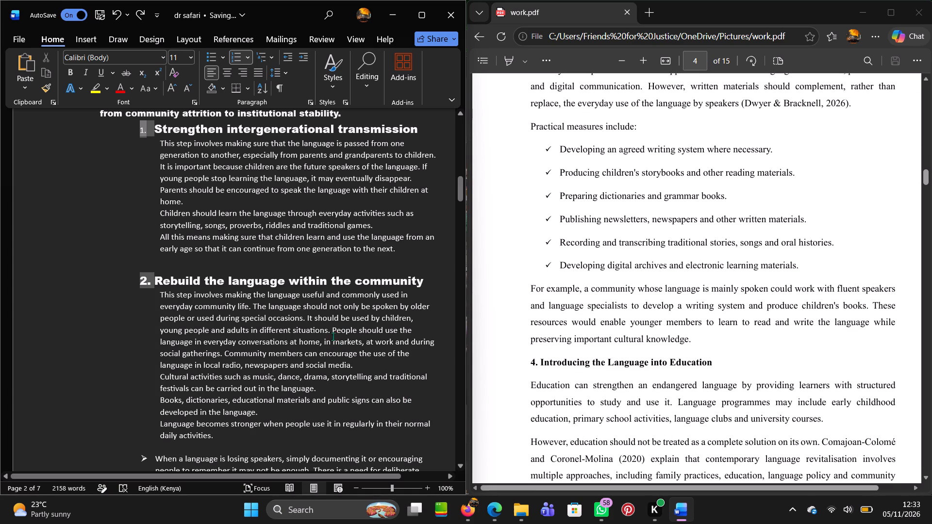
pyautogui.scroll(-3, 329, 351)
pyautogui.scroll(2, 739, 359)
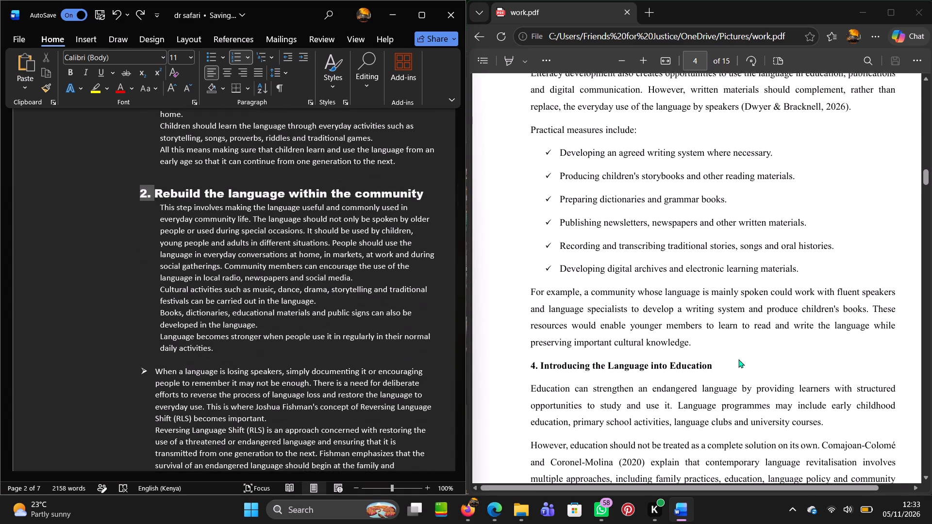
pyautogui.scroll(2, 738, 360)
pyautogui.scroll(-2, 395, 309)
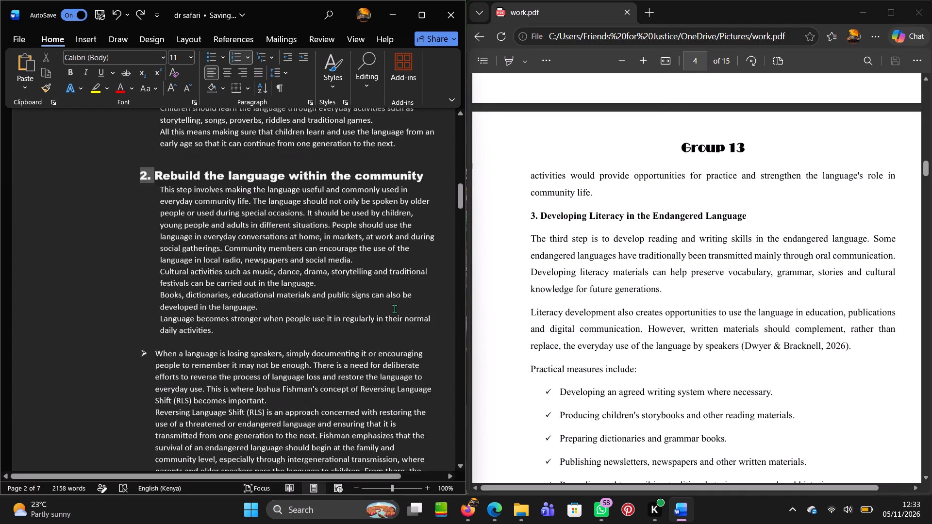
pyautogui.scroll(-11, 396, 311)
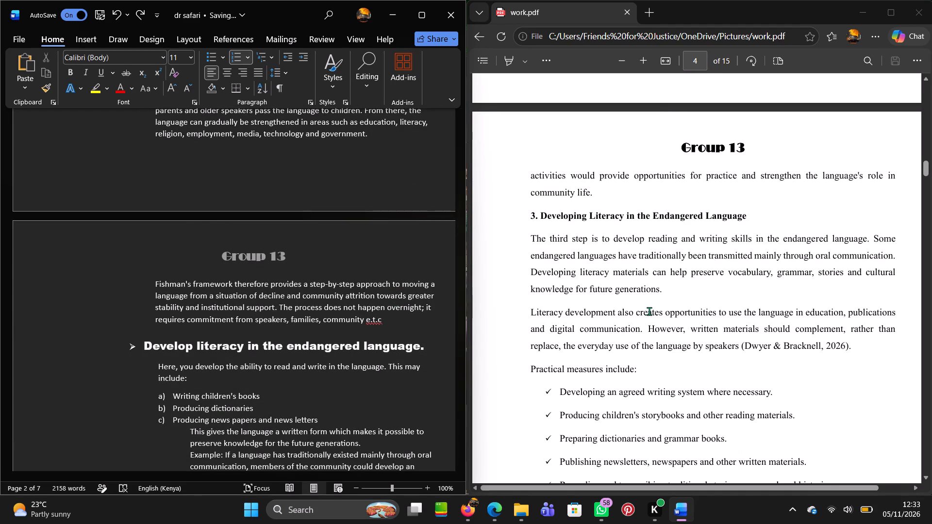
pyautogui.scroll(9, 651, 312)
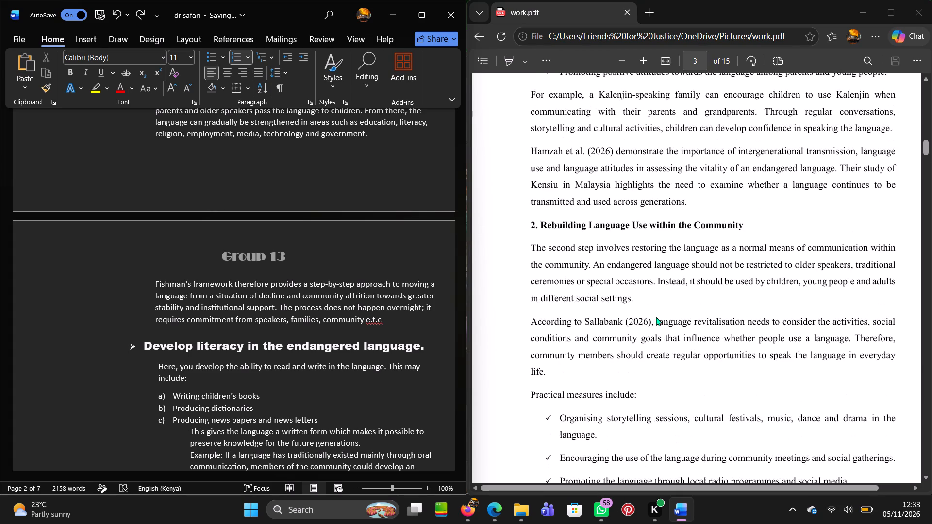
pyautogui.scroll(10, 308, 278)
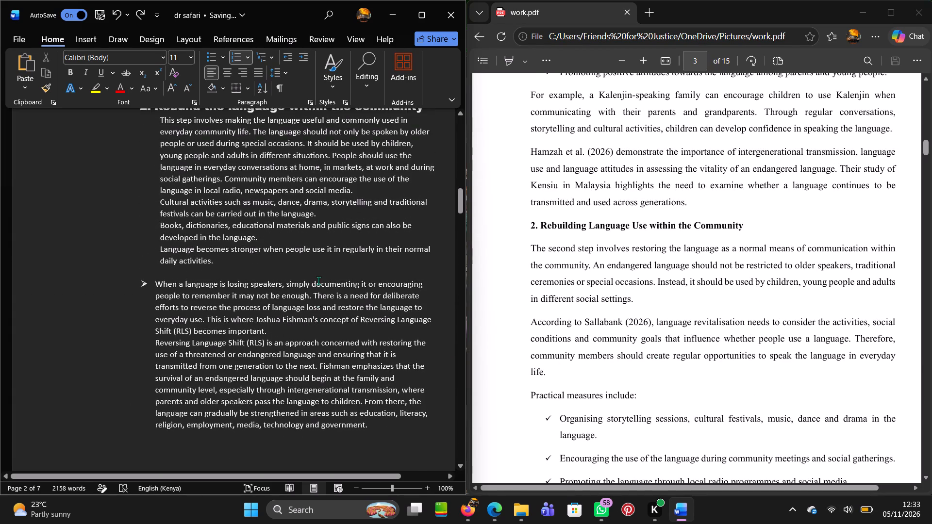
# Insert the word "use" before "within" in the heading "Rebuild the language within the community".
pyautogui.scroll(3, 319, 281)
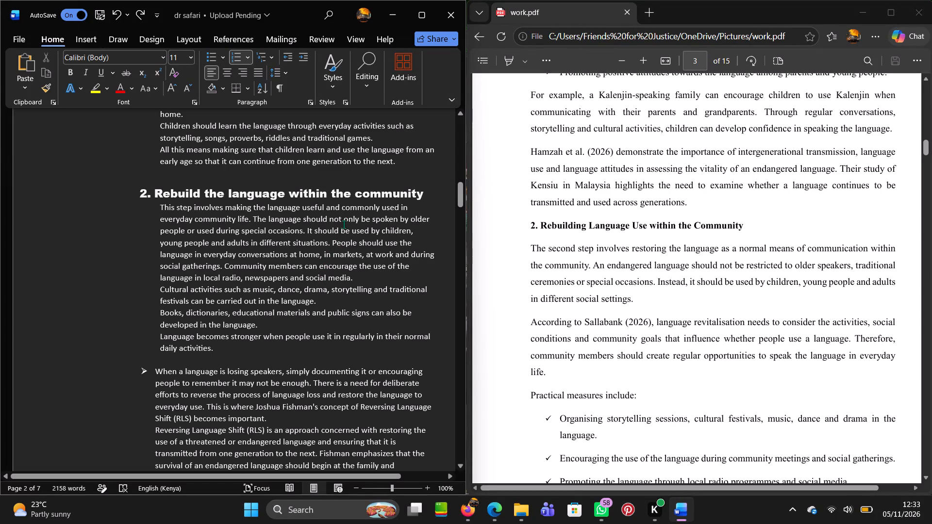
pyautogui.click(287, 192)
pyautogui.press('u')
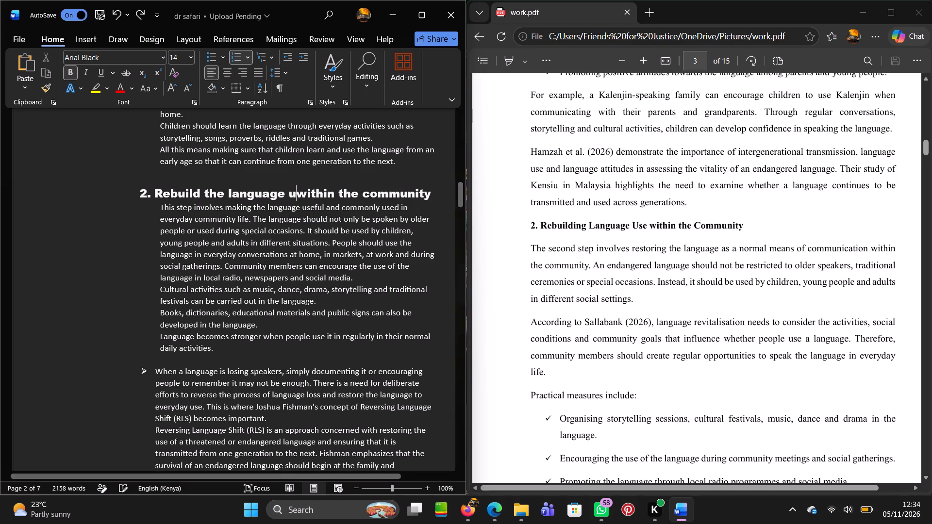
pyautogui.press('s')
pyautogui.press('e')
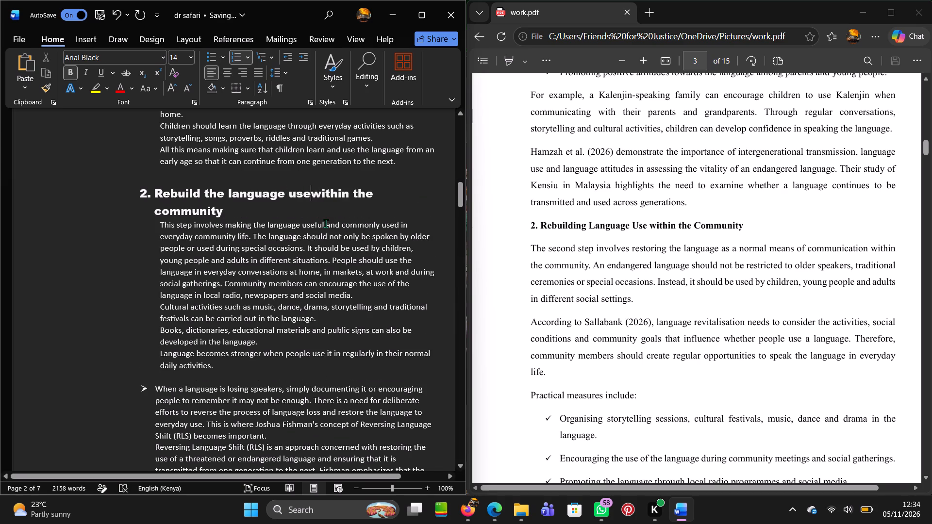
pyautogui.press('space')
# Replace the arrow bullet of the heading "Develop literacy in the endangered language." with numbering, starting a new list at 3.
pyautogui.scroll(-3, 307, 337)
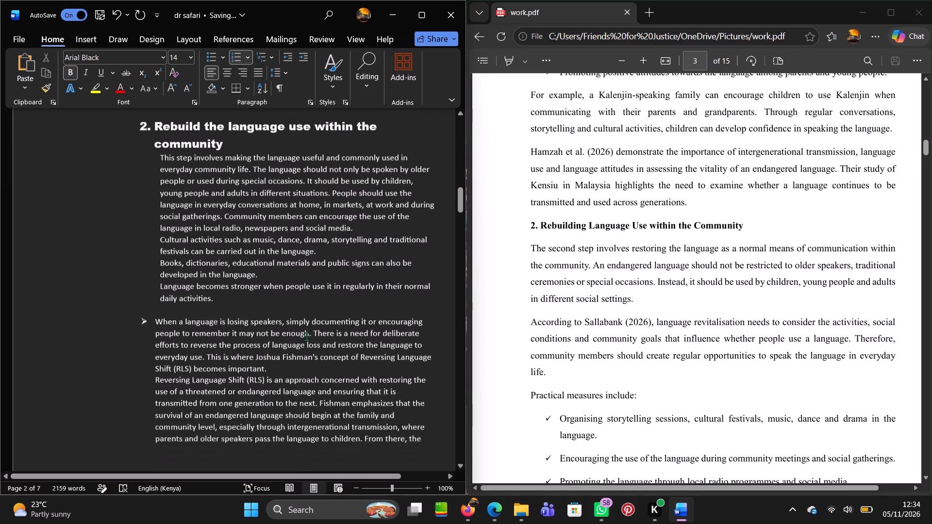
pyautogui.scroll(-6, 307, 337)
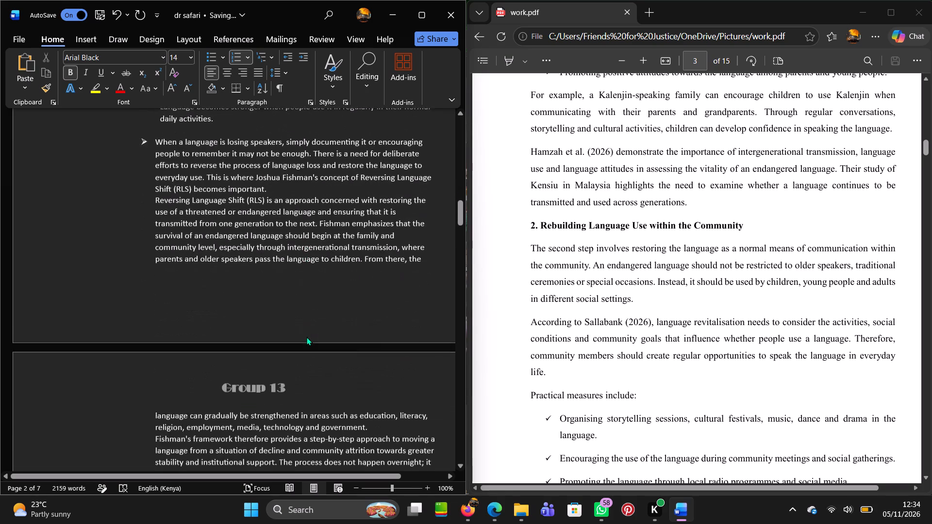
pyautogui.scroll(-4, 307, 337)
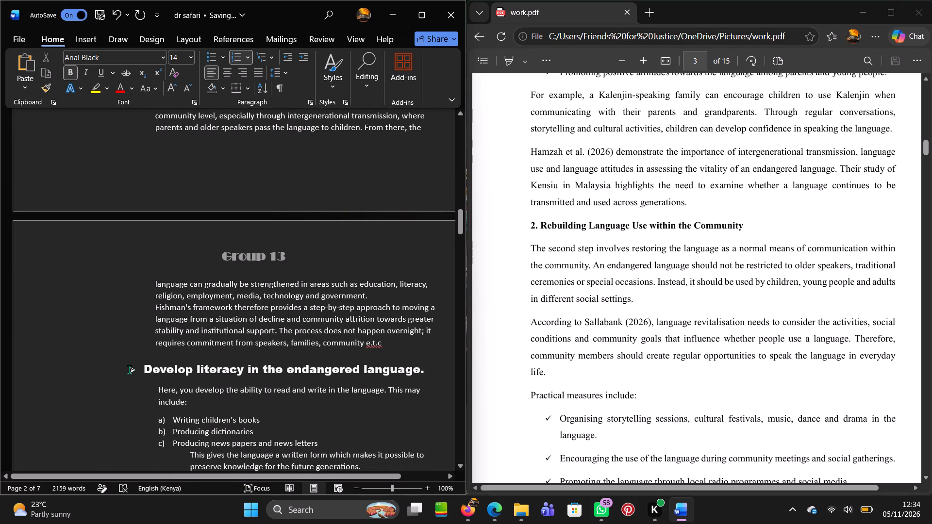
pyautogui.doubleClick(130, 370)
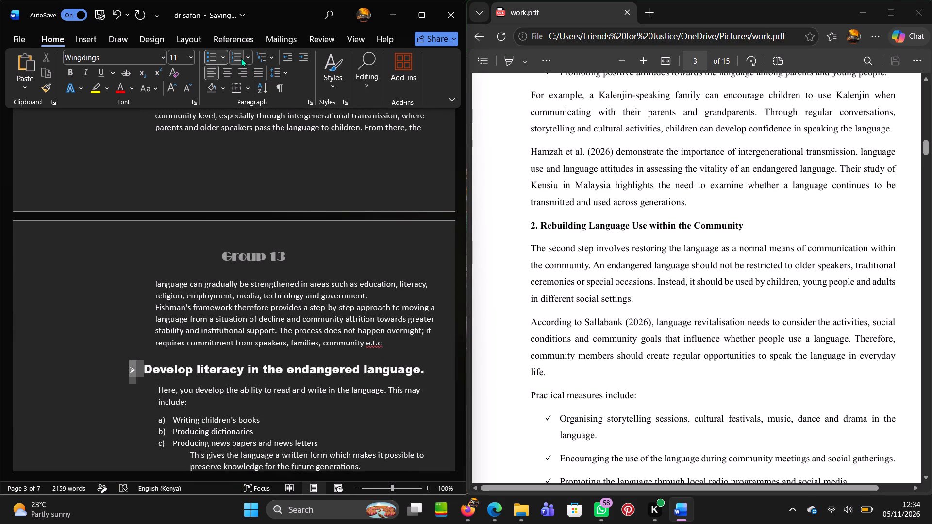
pyautogui.click(236, 58)
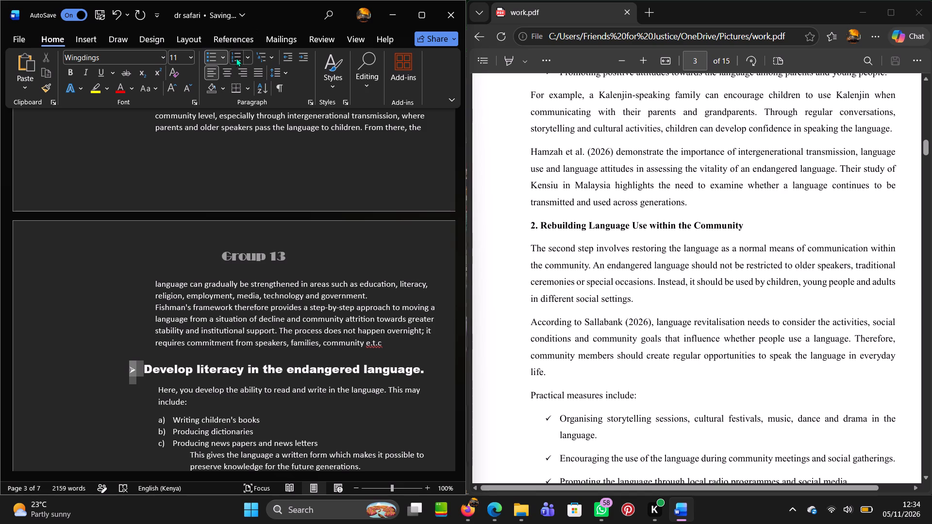
pyautogui.click(246, 60)
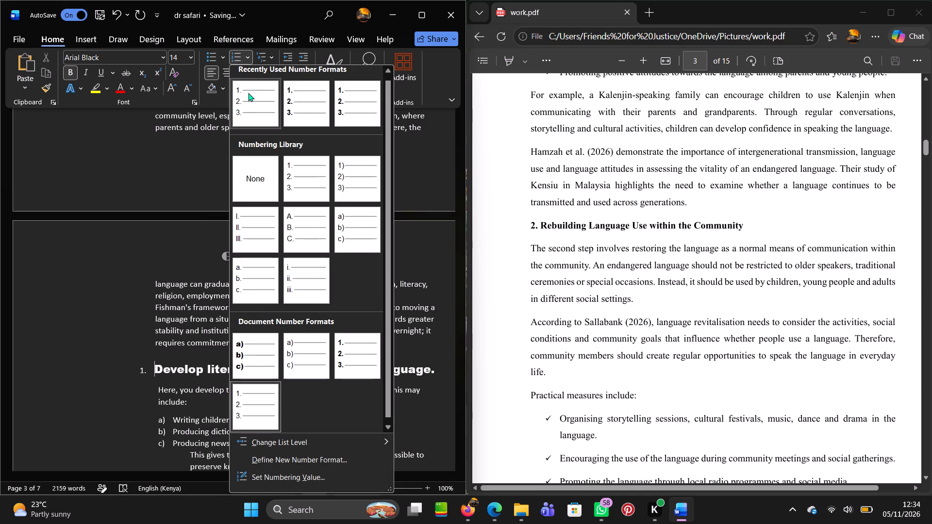
pyautogui.click(291, 476)
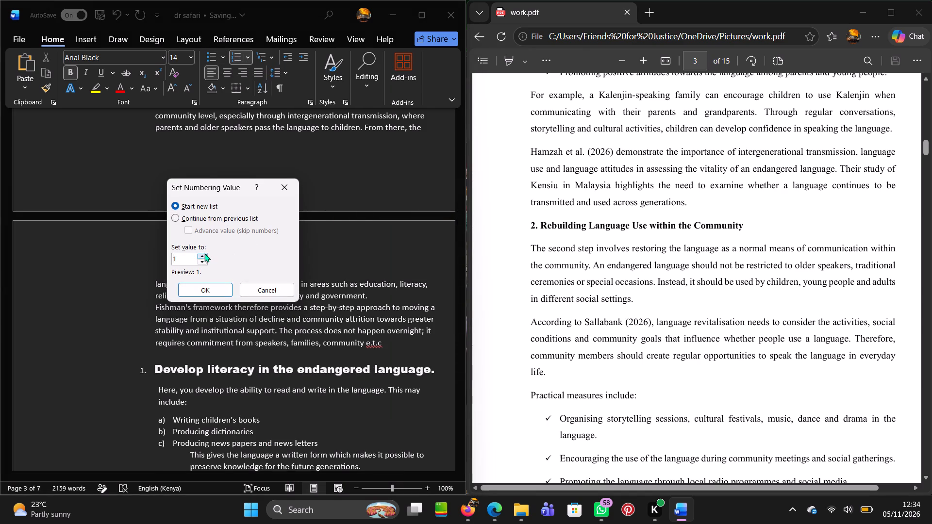
pyautogui.doubleClick(205, 253)
pyautogui.click(207, 287)
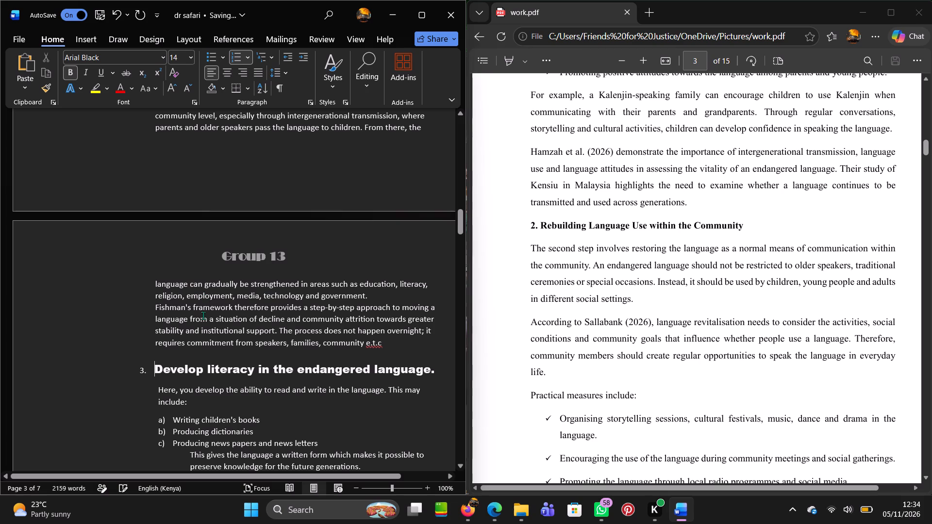
# Format the list number of the "Develop literacy in the endangered language." heading as bold, size 14.
pyautogui.doubleClick(142, 372)
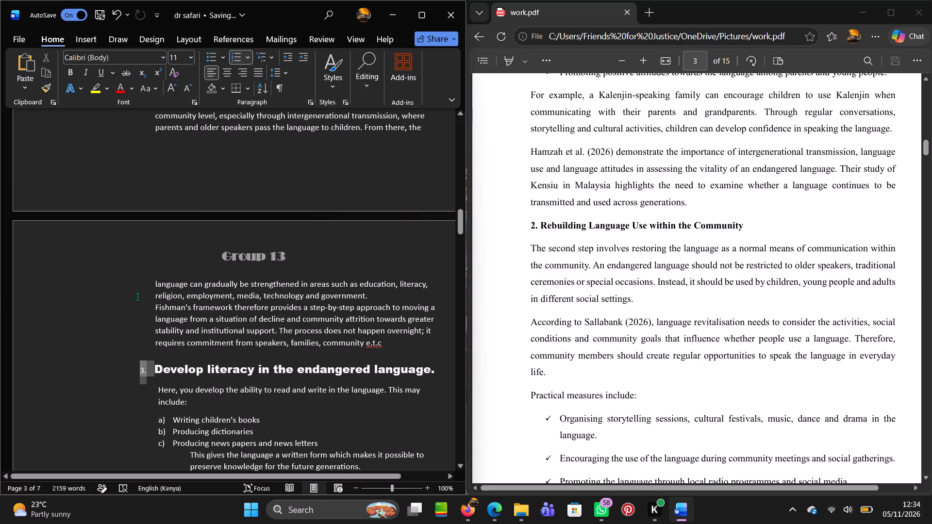
pyautogui.scroll(7, 138, 297)
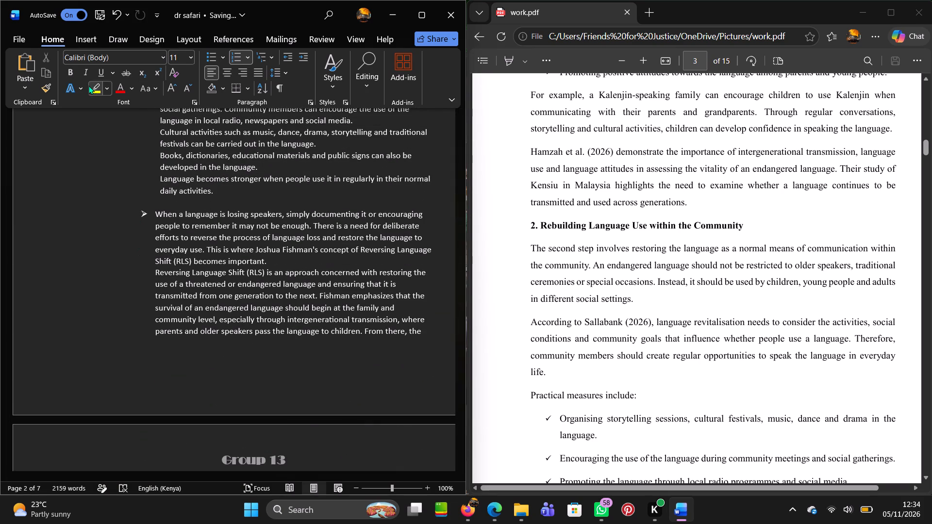
pyautogui.click(72, 71)
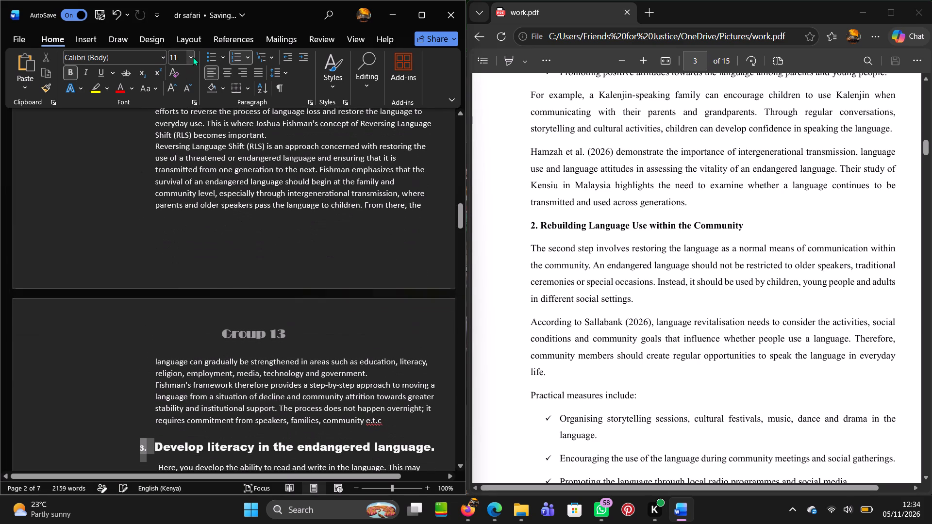
pyautogui.click(193, 57)
pyautogui.click(179, 145)
# Compare the literacy and education steps in the Word document with sections 3 and 4 of work.pdf.
pyautogui.scroll(-8, 210, 342)
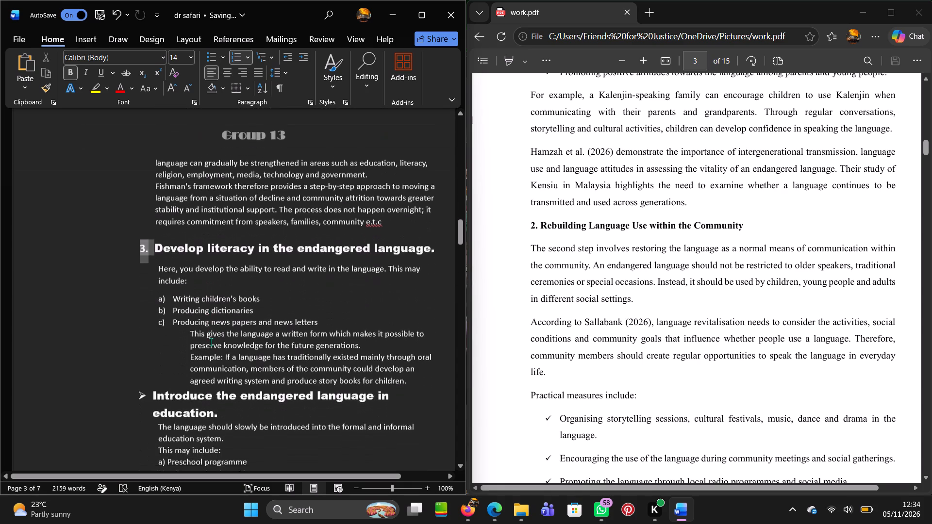
pyautogui.scroll(-2, 214, 340)
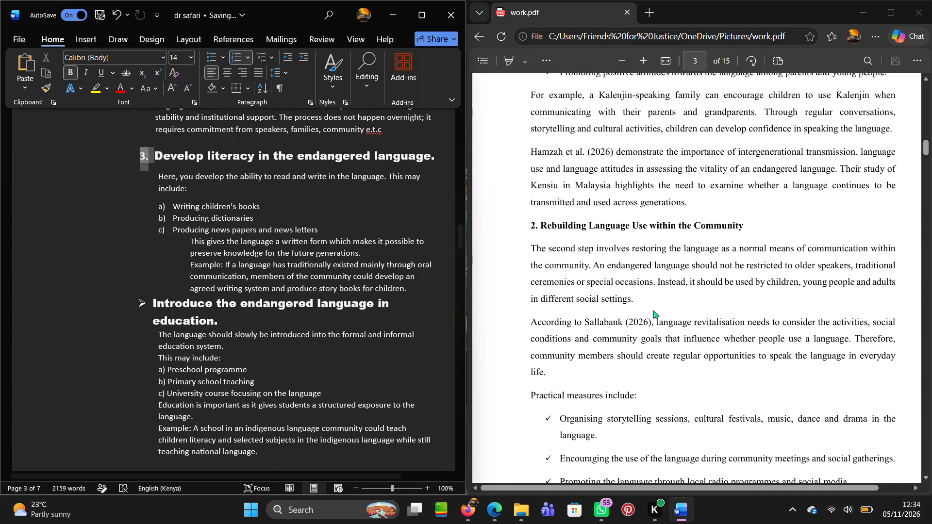
pyautogui.scroll(-10, 653, 310)
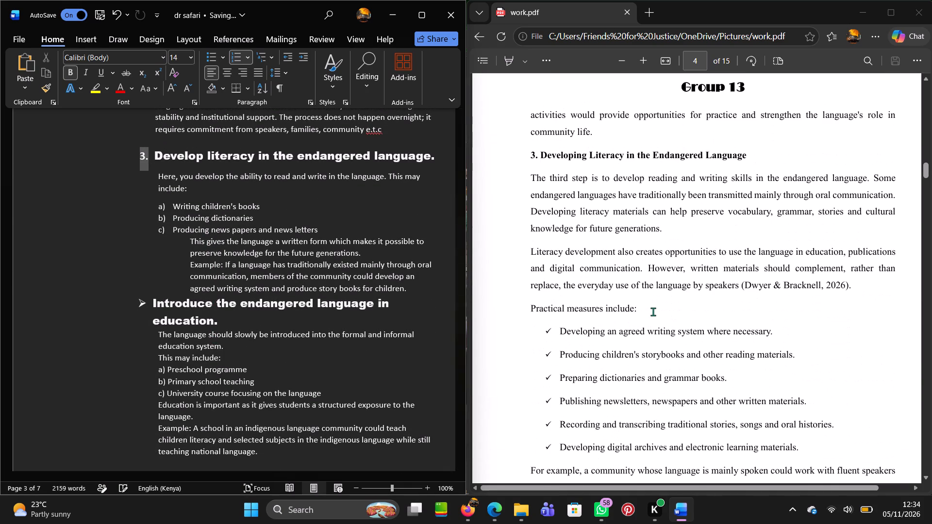
pyautogui.scroll(-3, 653, 312)
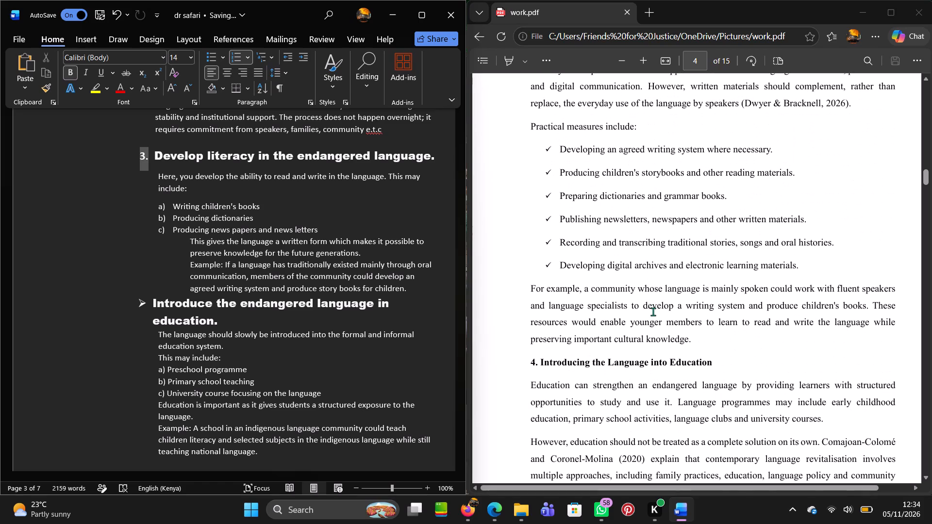
pyautogui.scroll(-3, 653, 312)
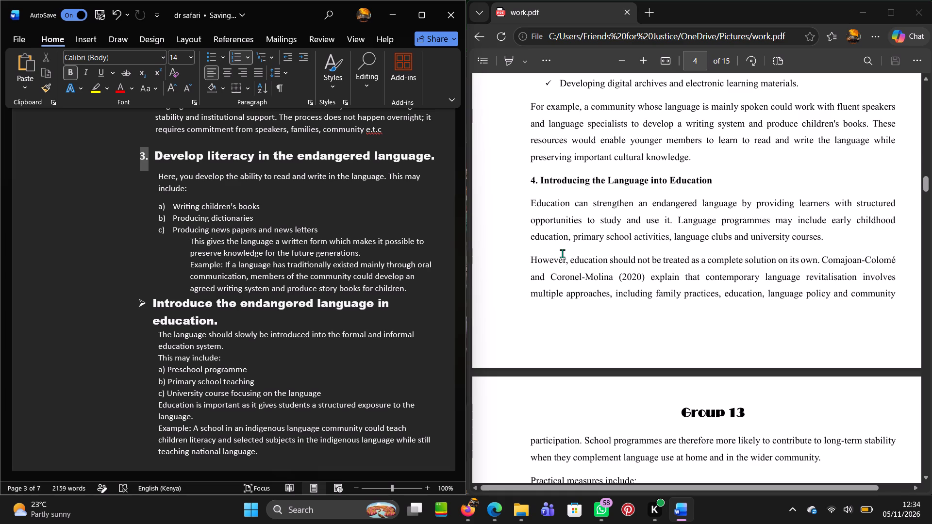
pyautogui.scroll(5, 559, 253)
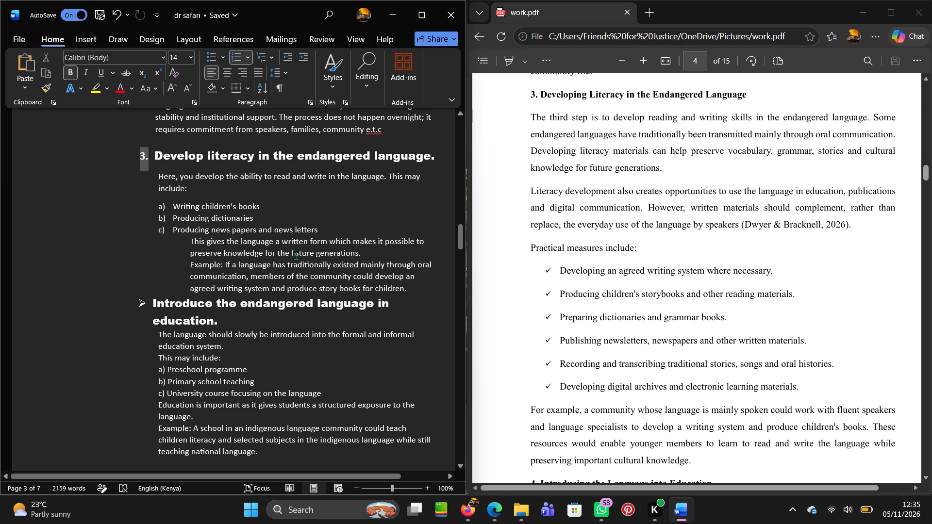
# Align the paragraph "This gives the language a written form" with the text of list item c, without a list letter.
pyautogui.click(192, 241)
pyautogui.click(190, 241)
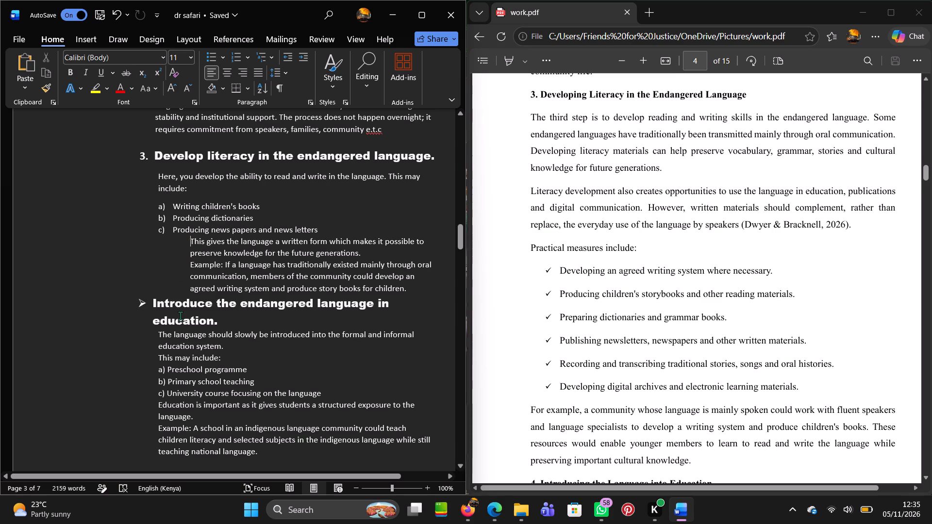
pyautogui.press('BackSpace')
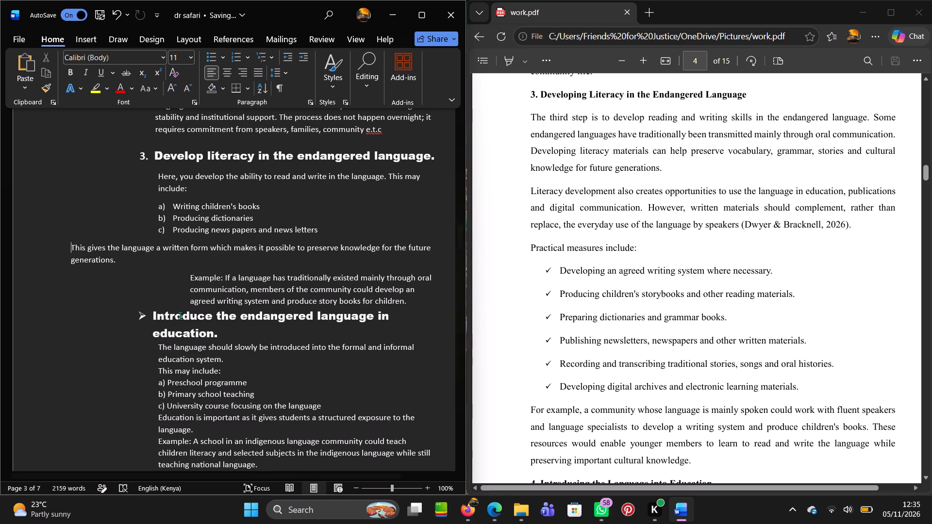
pyautogui.press('BackSpace')
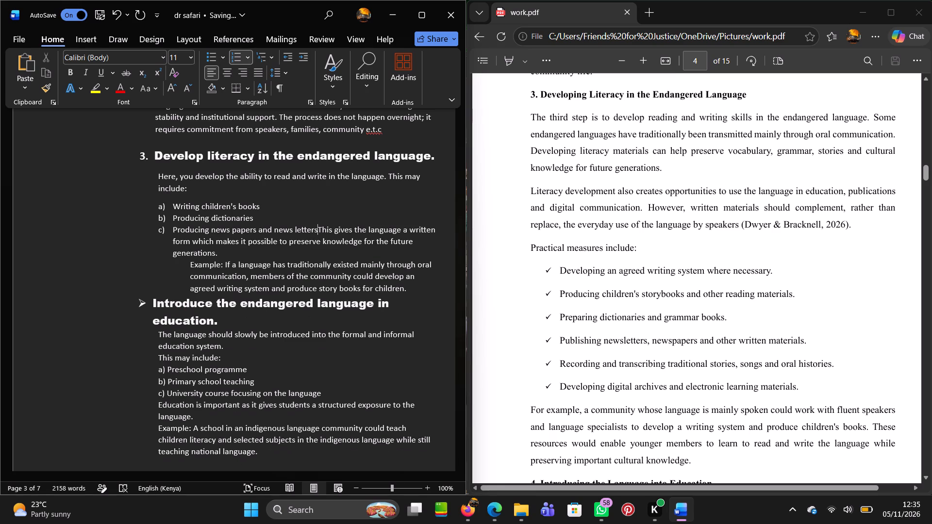
pyautogui.press('Return')
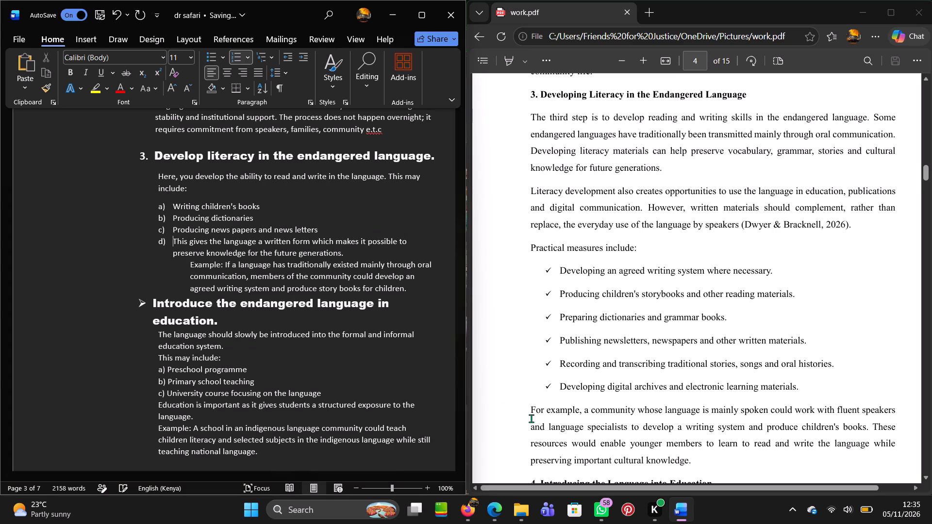
pyautogui.press('BackSpace')
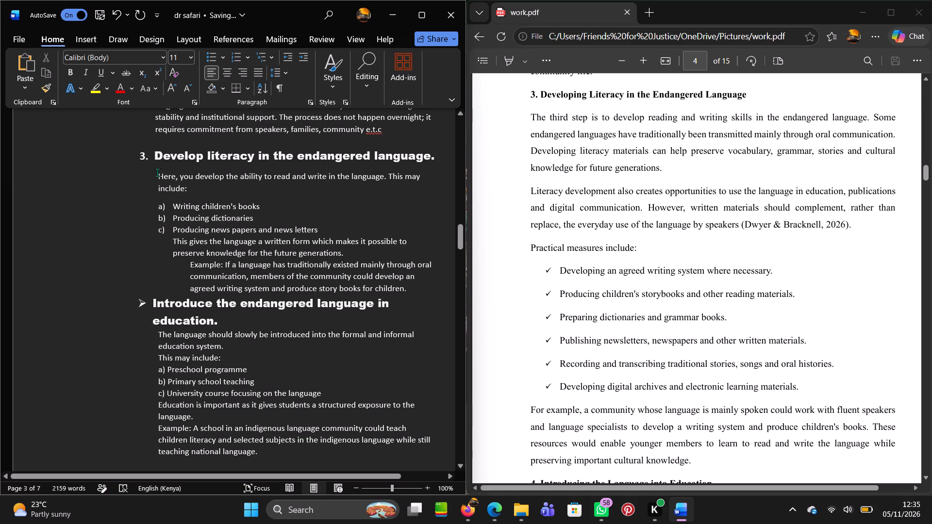
# Keep the body text and lettered list under "Develop literacy in the endangered language." left-aligned and decrease its indent once.
pyautogui.moveTo(158, 173); pyautogui.dragTo(400, 323)
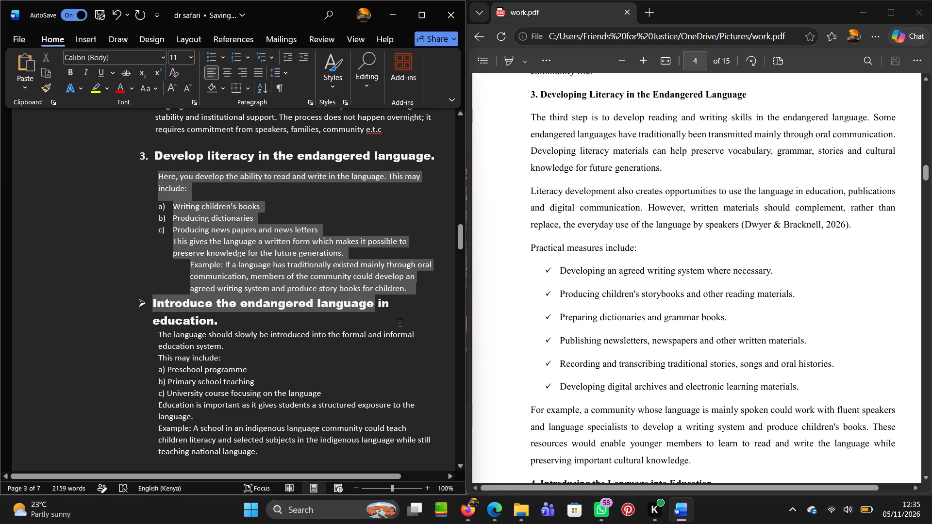
pyautogui.moveTo(400, 323); pyautogui.dragTo(423, 292)
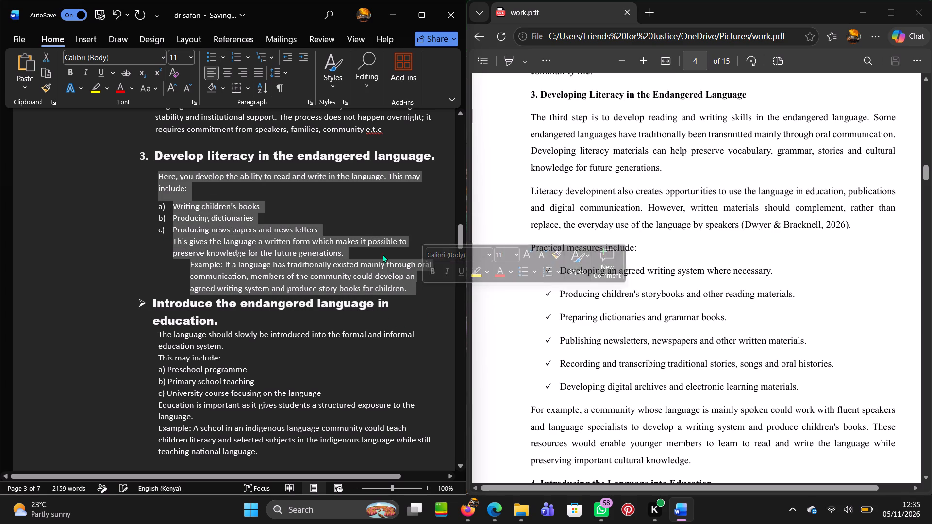
pyautogui.click(224, 74)
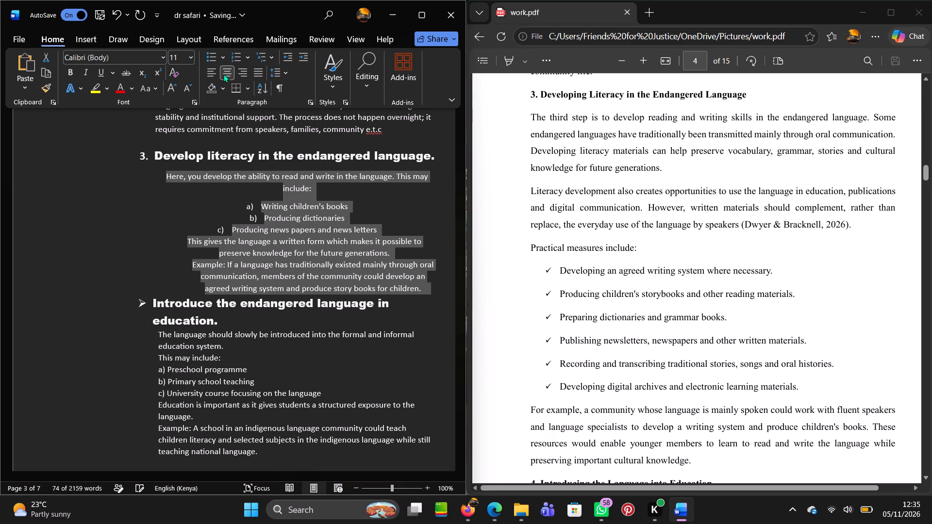
pyautogui.click(214, 68)
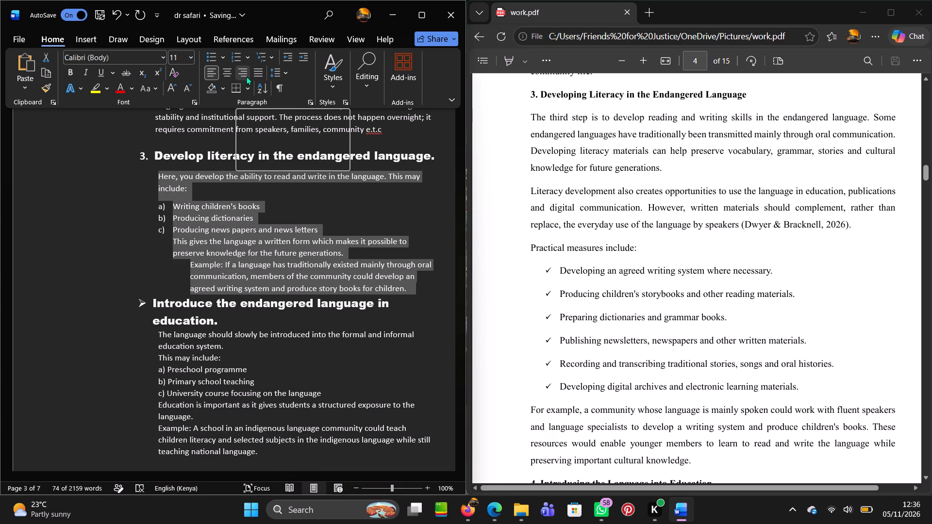
pyautogui.click(290, 58)
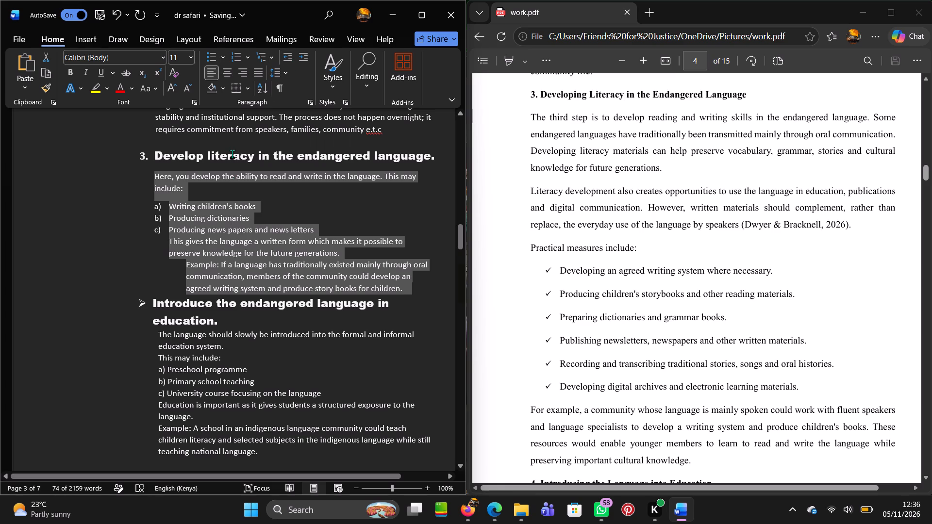
# Decrease the indent of the paragraph "Example: If a language has traditionally existed mainly through oral communication" twice.
pyautogui.click(178, 272)
pyautogui.moveTo(183, 263); pyautogui.dragTo(196, 278)
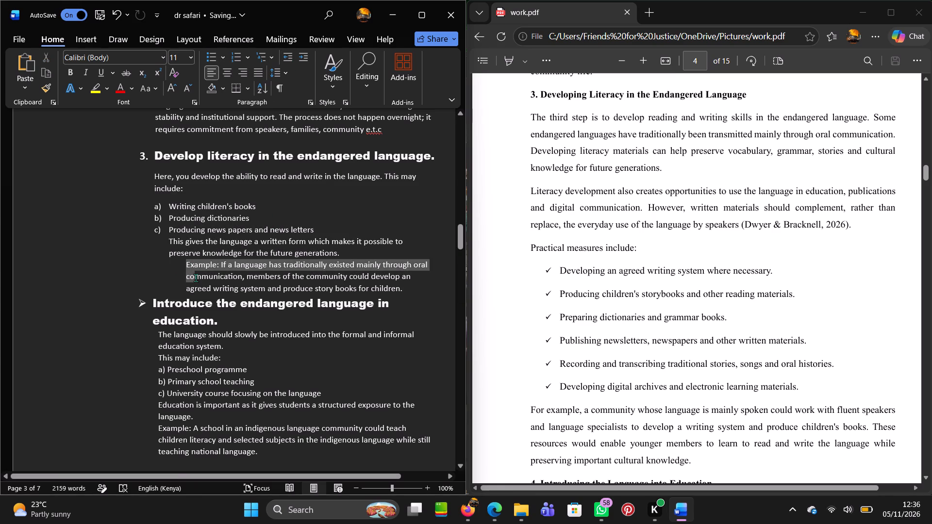
pyautogui.moveTo(196, 278); pyautogui.dragTo(300, 292)
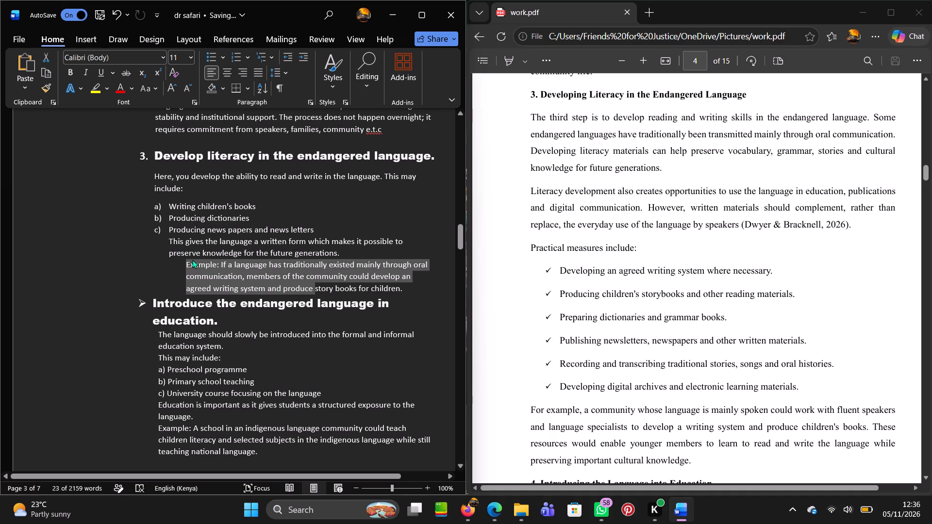
pyautogui.click(183, 262)
pyautogui.moveTo(184, 261); pyautogui.dragTo(370, 297)
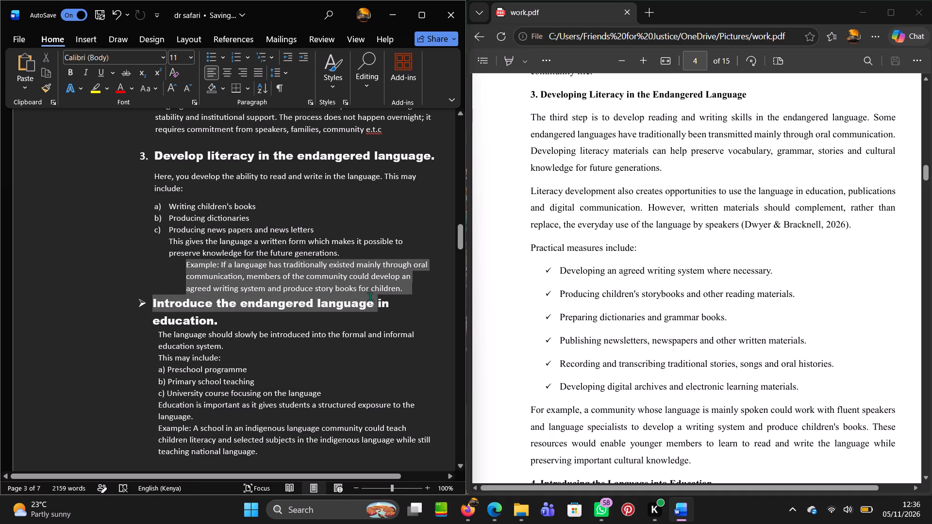
pyautogui.moveTo(370, 297); pyautogui.dragTo(404, 287)
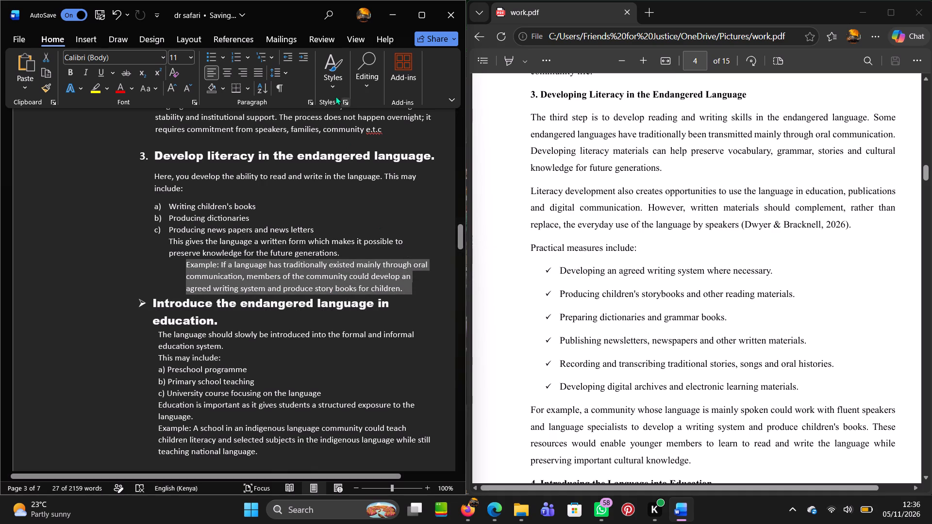
pyautogui.click(288, 56)
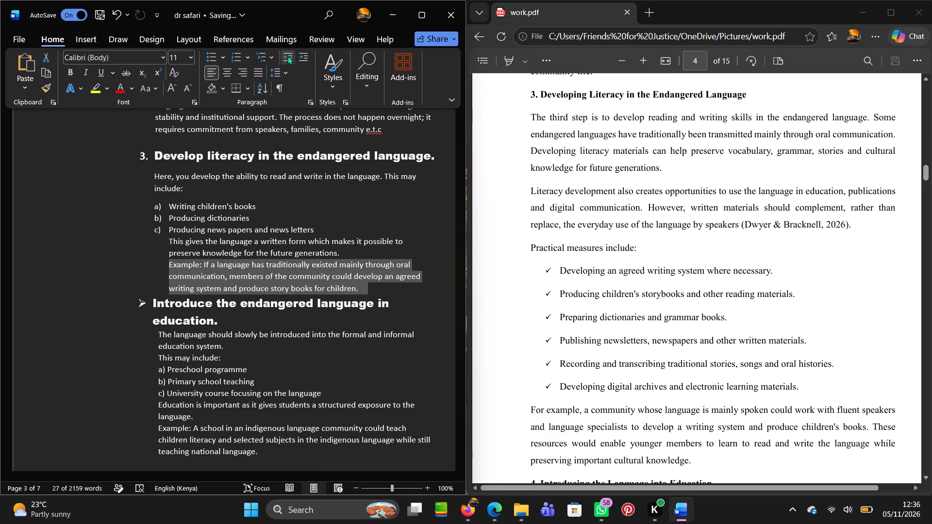
pyautogui.click(286, 55)
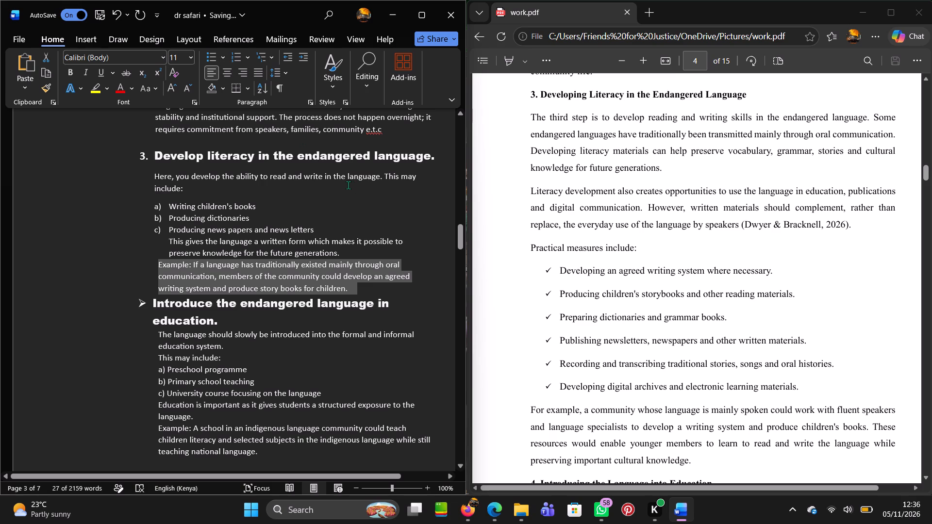
# Add a full stop at the end of list item c, "Producing news papers and news letters".
pyautogui.click(316, 228)
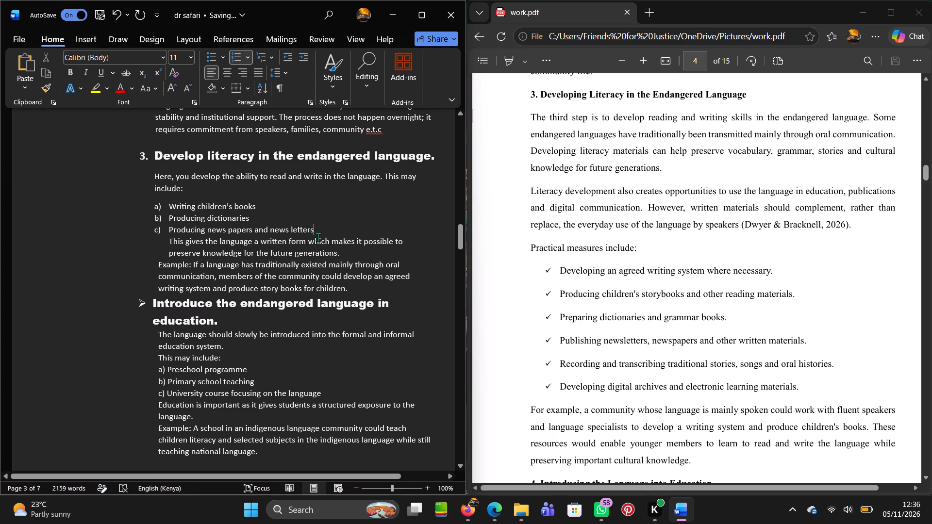
pyautogui.press('.')
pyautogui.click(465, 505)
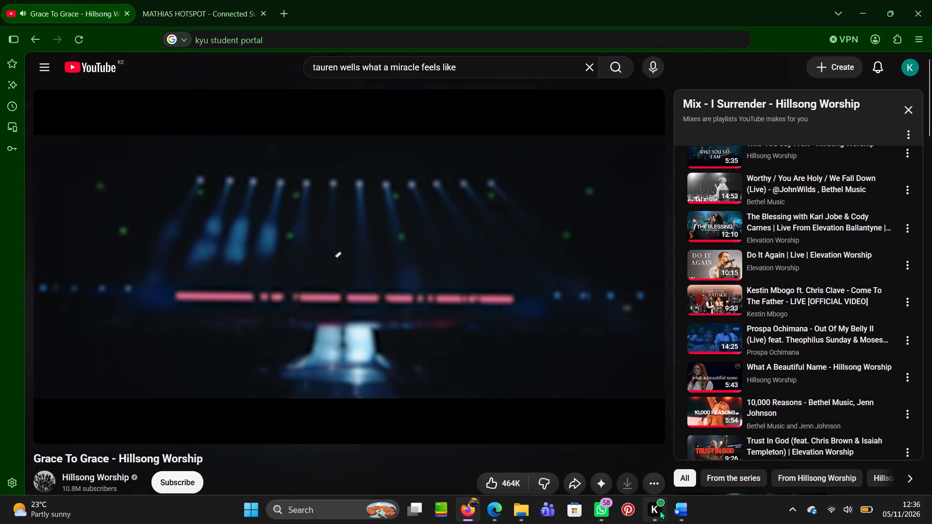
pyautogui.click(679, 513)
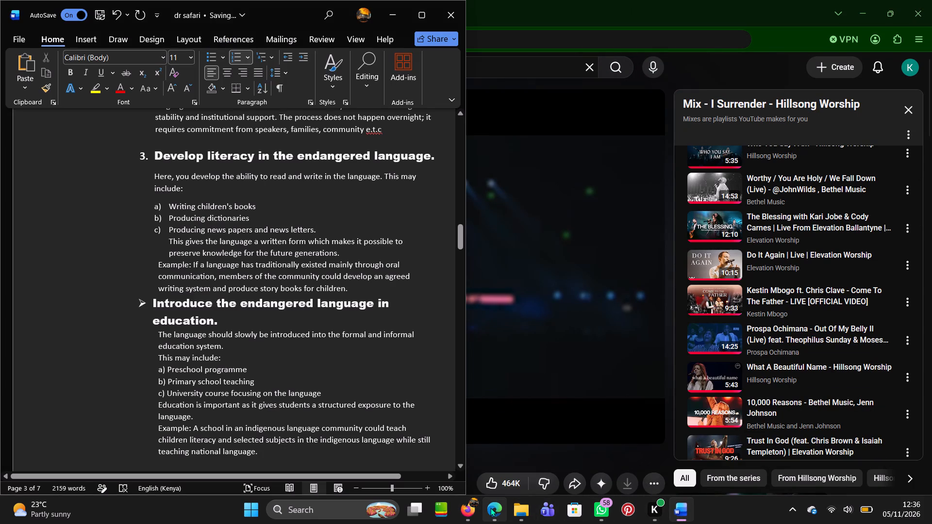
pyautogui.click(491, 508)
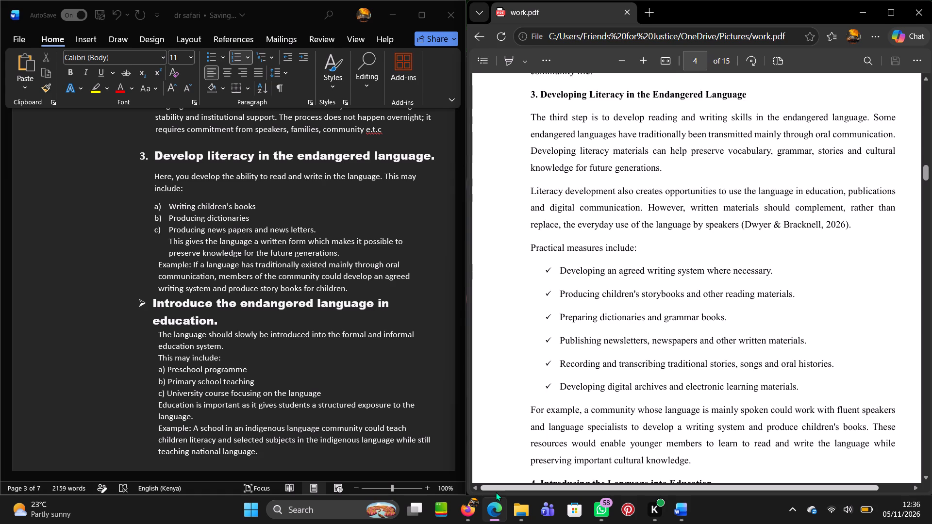
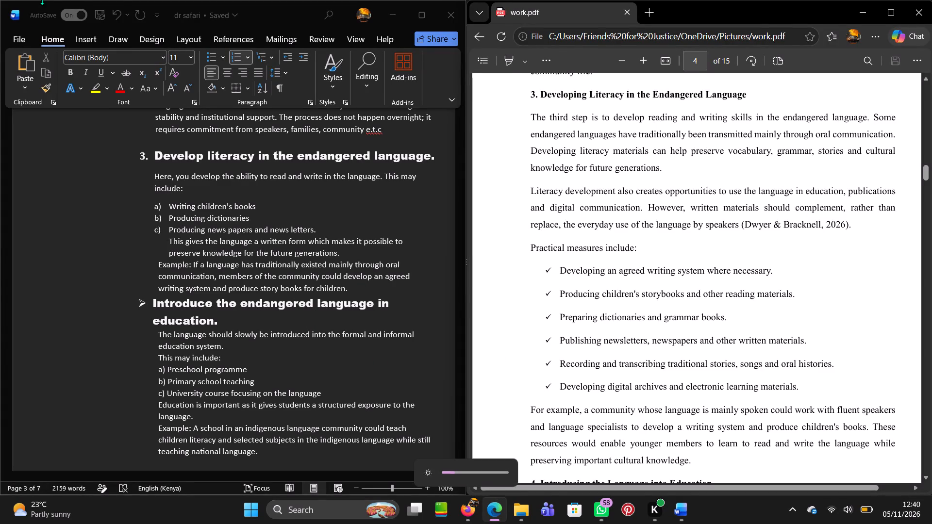
# Replace the arrow bullet on the heading "Introduce the endangered language in education." with a list number set to start at 4.
pyautogui.scroll(2, 247, 232)
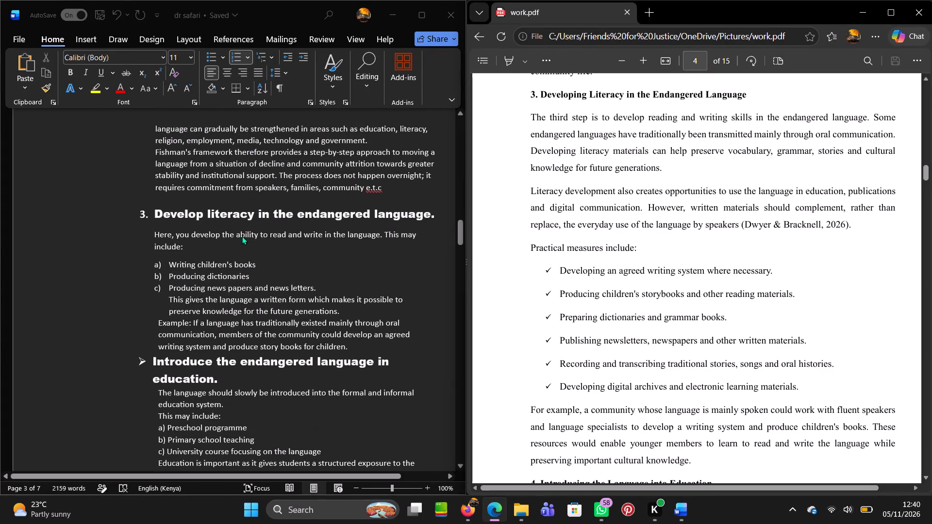
pyautogui.scroll(-3, 242, 236)
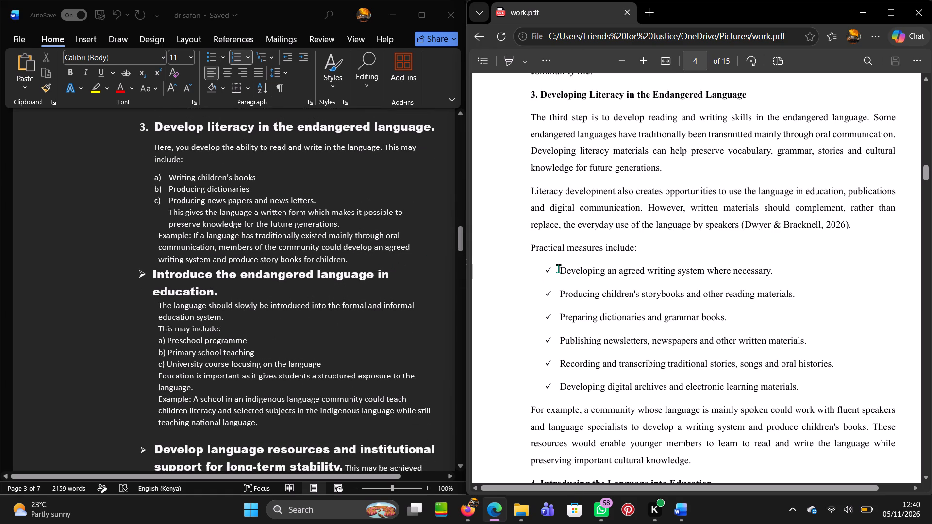
pyautogui.scroll(-4, 559, 269)
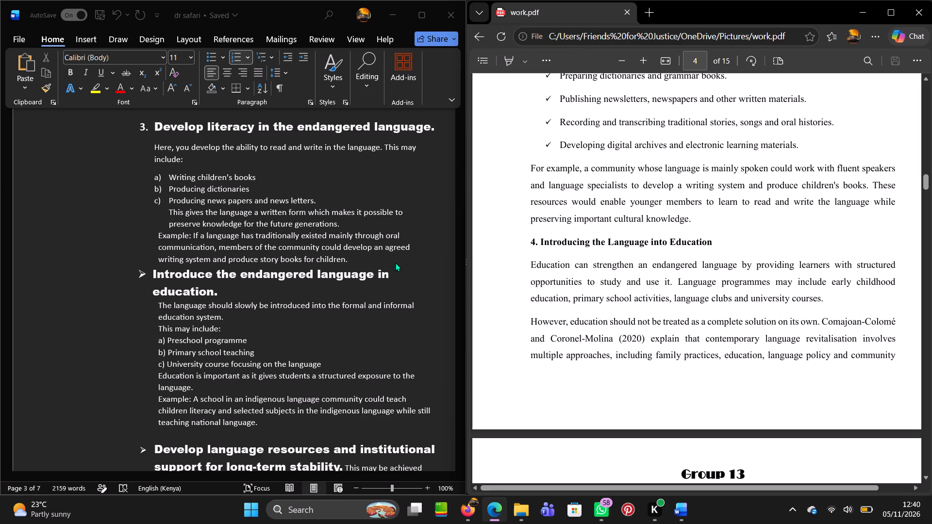
pyautogui.click(139, 275)
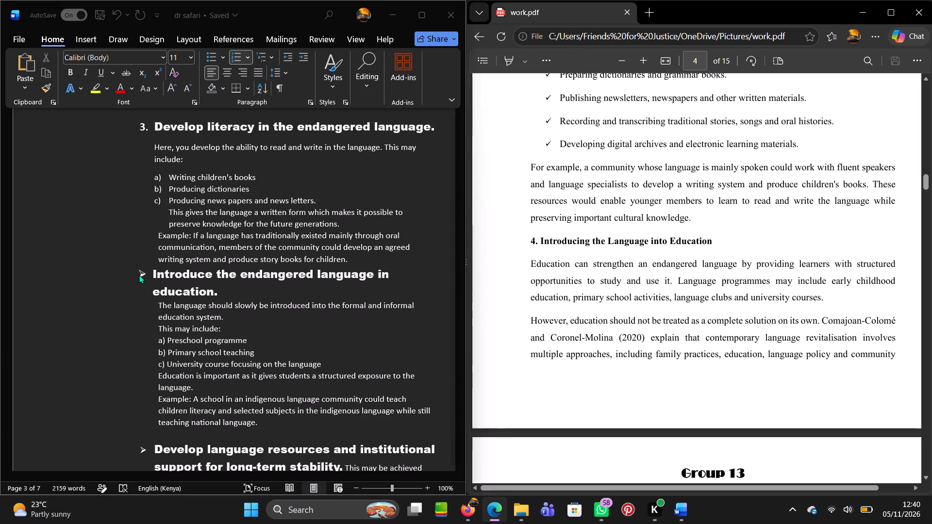
pyautogui.doubleClick(139, 275)
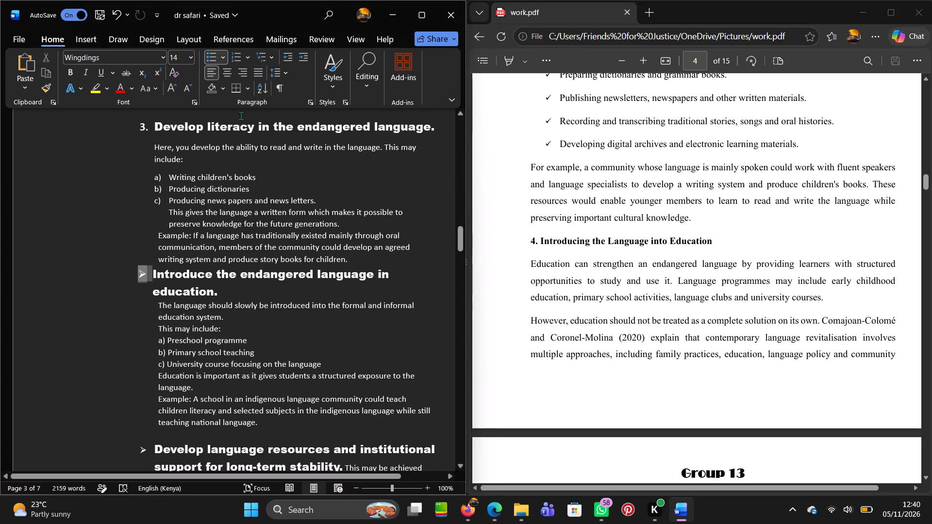
pyautogui.click(238, 62)
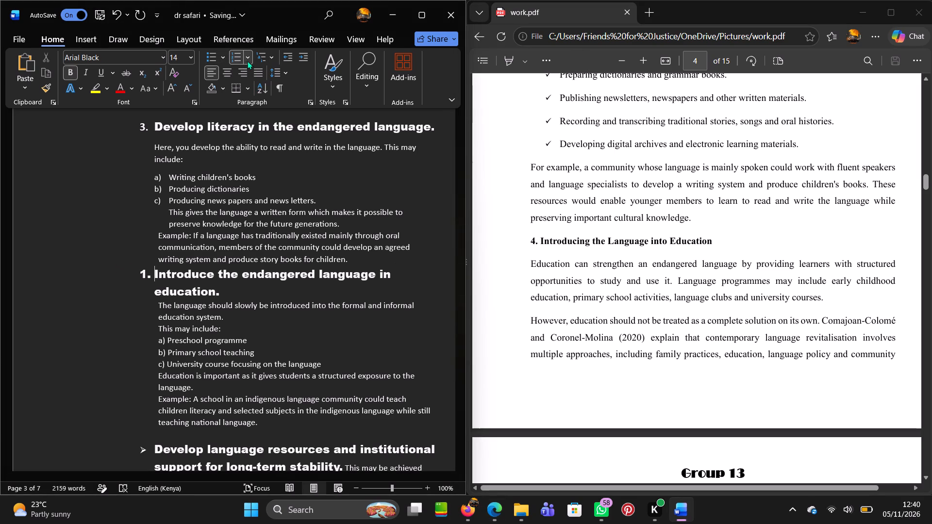
pyautogui.click(248, 60)
pyautogui.click(323, 474)
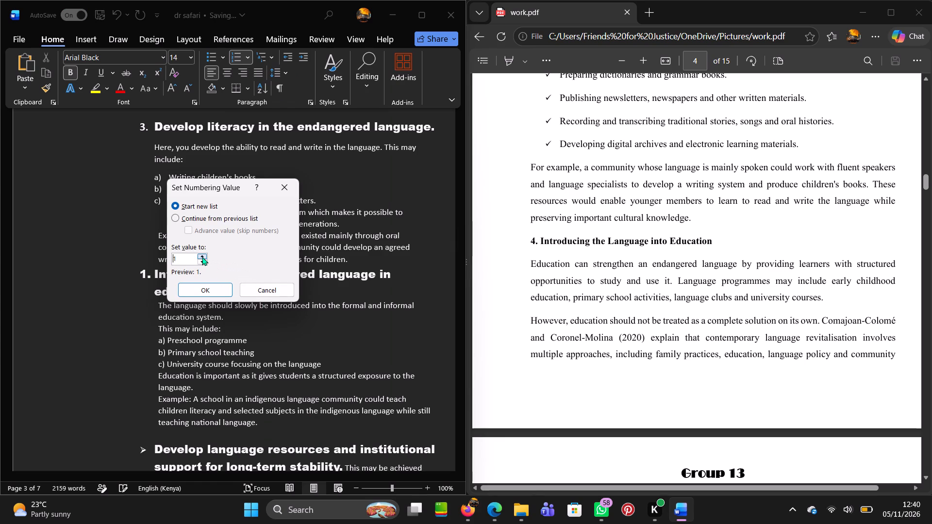
pyautogui.click(202, 257)
pyautogui.doubleClick(202, 257)
pyautogui.click(212, 294)
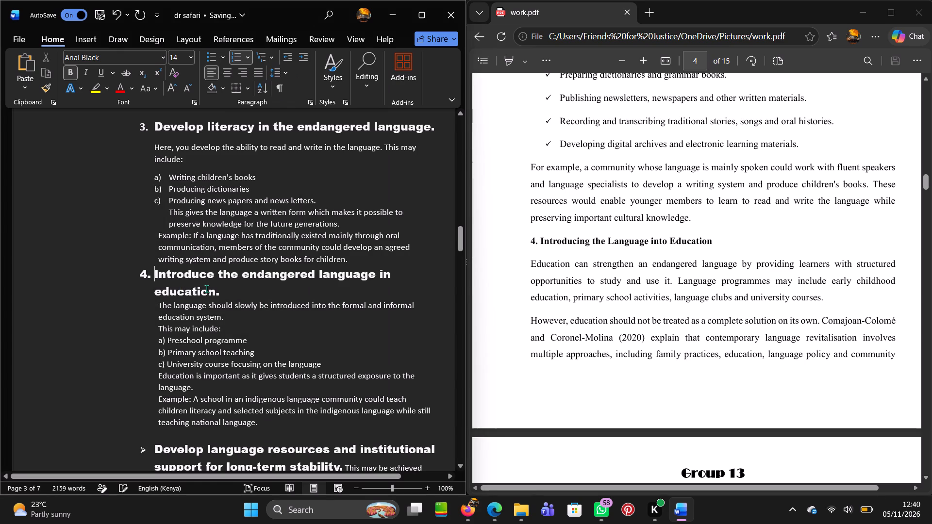
# Compare section 4, "Introducing the Language into Education", in work.pdf with the matching heading, list and example in the Word document.
pyautogui.scroll(-4, 205, 297)
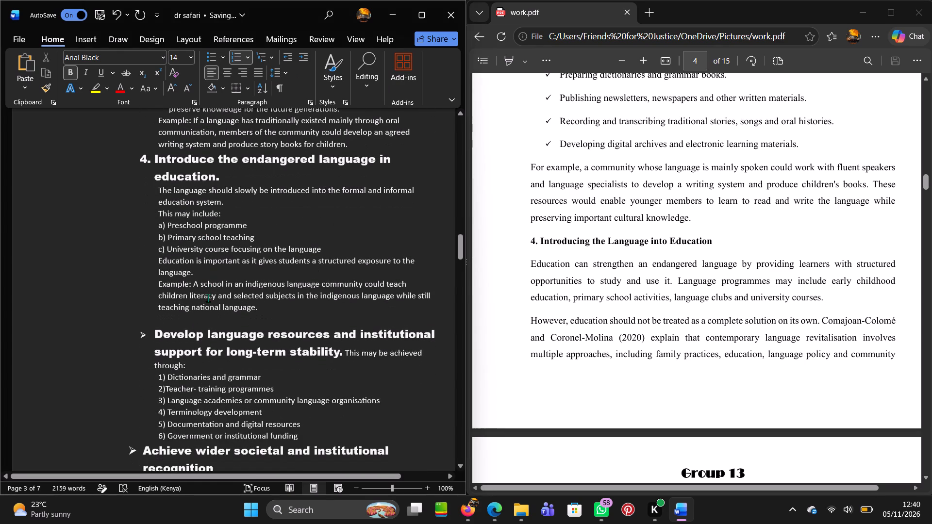
pyautogui.scroll(-6, 654, 248)
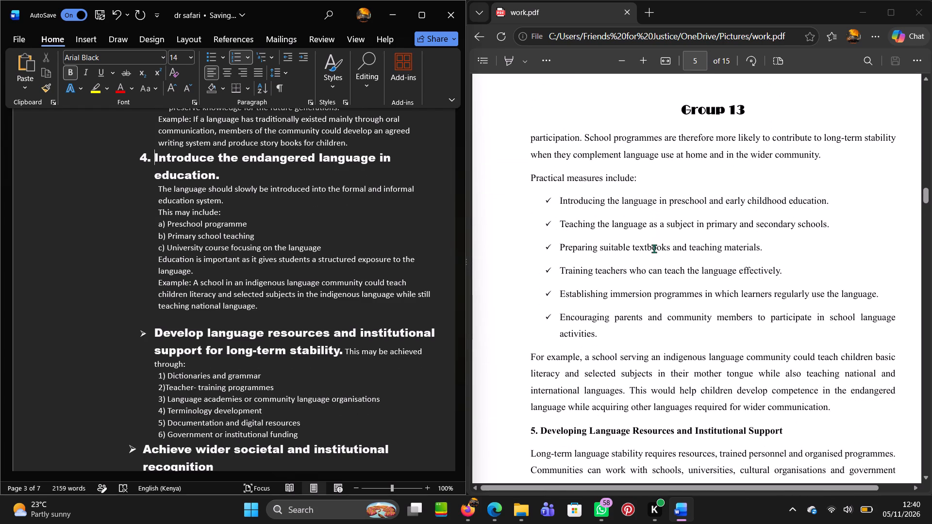
pyautogui.scroll(-2, 654, 249)
pyautogui.scroll(4, 654, 249)
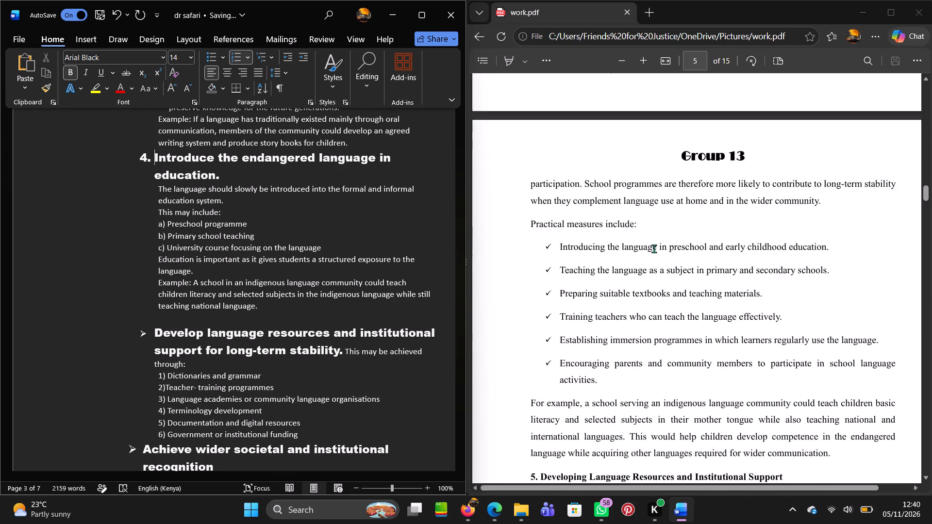
pyautogui.scroll(3, 654, 249)
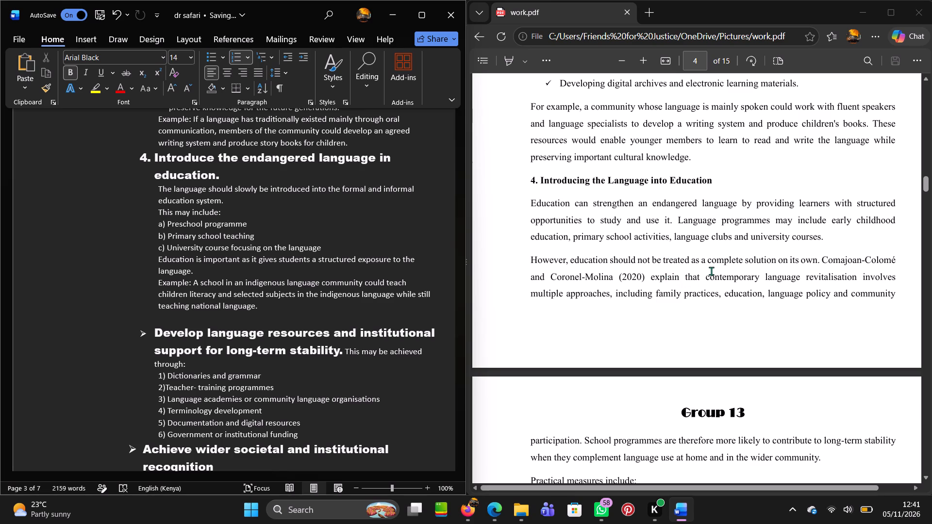
pyautogui.scroll(-1, 703, 272)
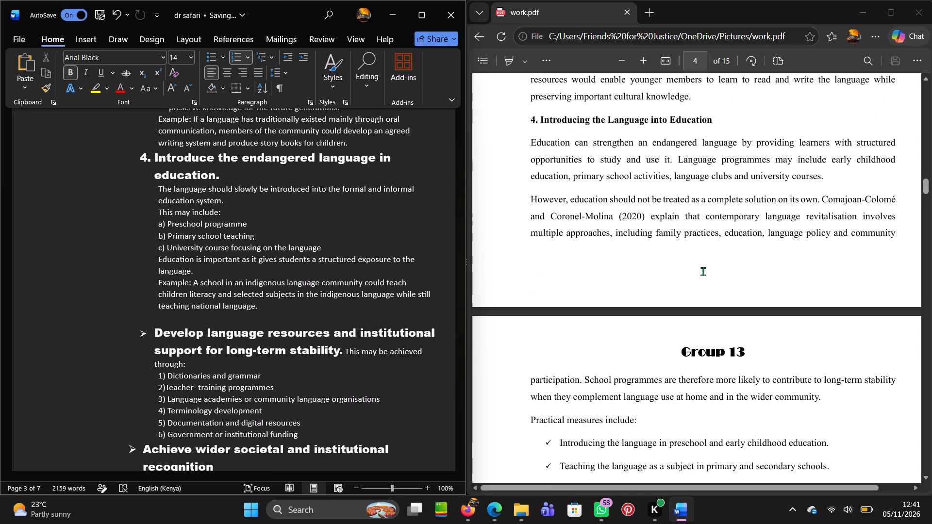
pyautogui.scroll(-1, 703, 272)
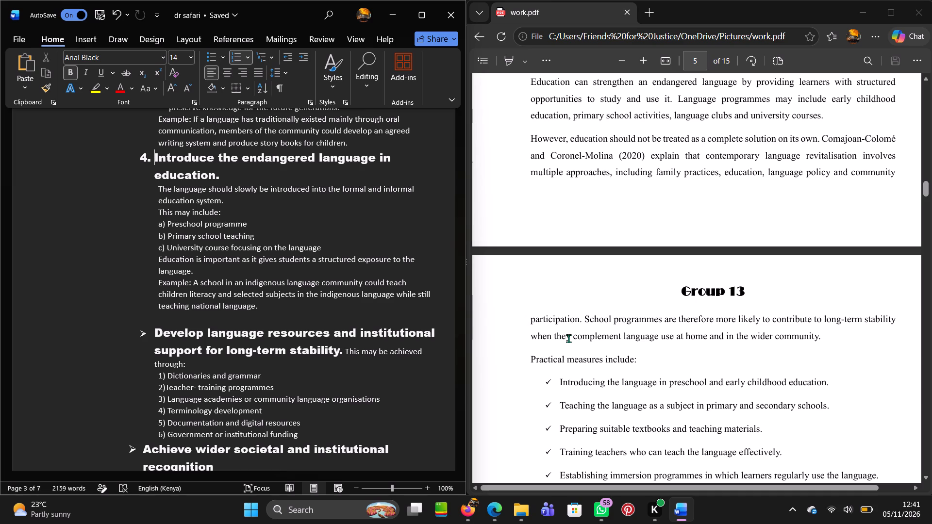
pyautogui.scroll(3, 566, 338)
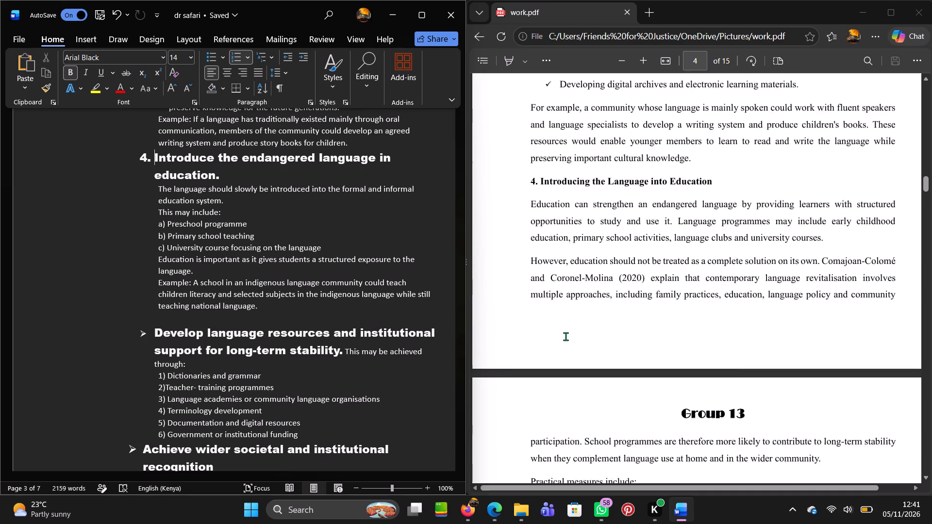
pyautogui.scroll(-1, 566, 337)
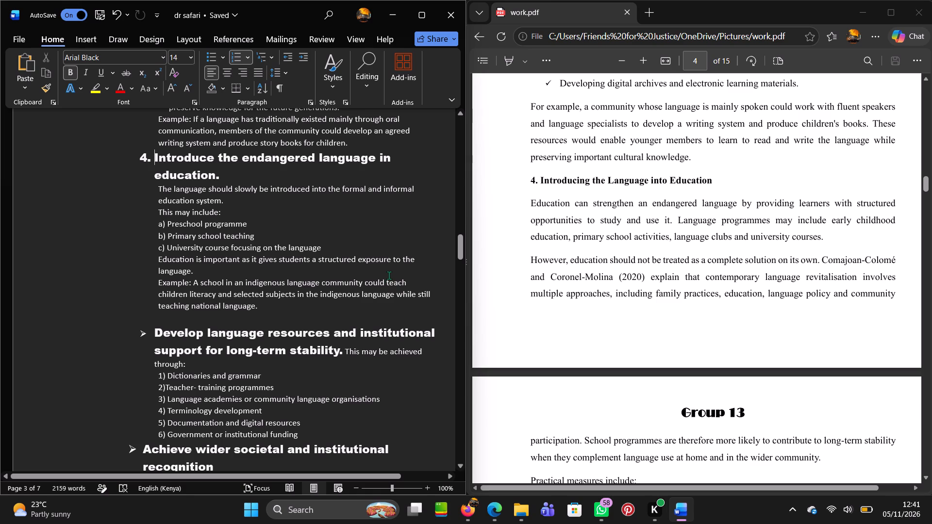
pyautogui.scroll(-1, 584, 278)
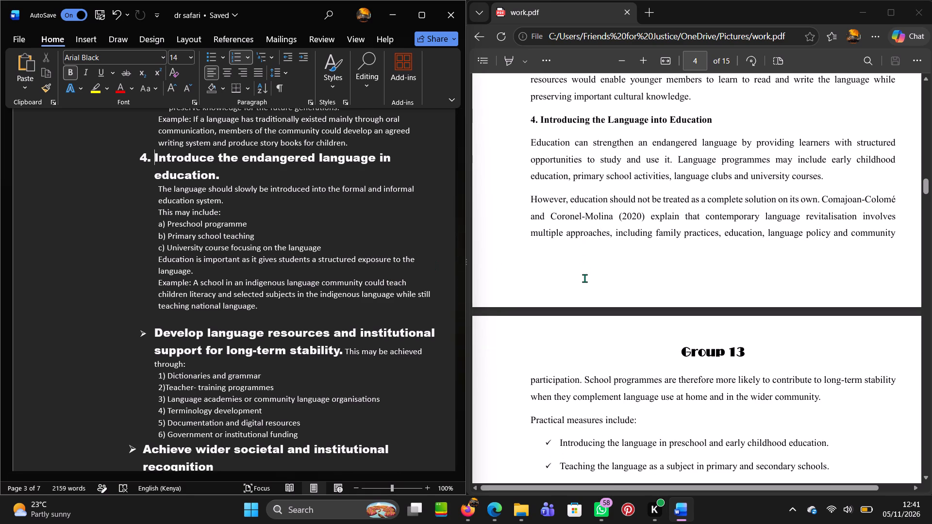
pyautogui.scroll(-1, 585, 278)
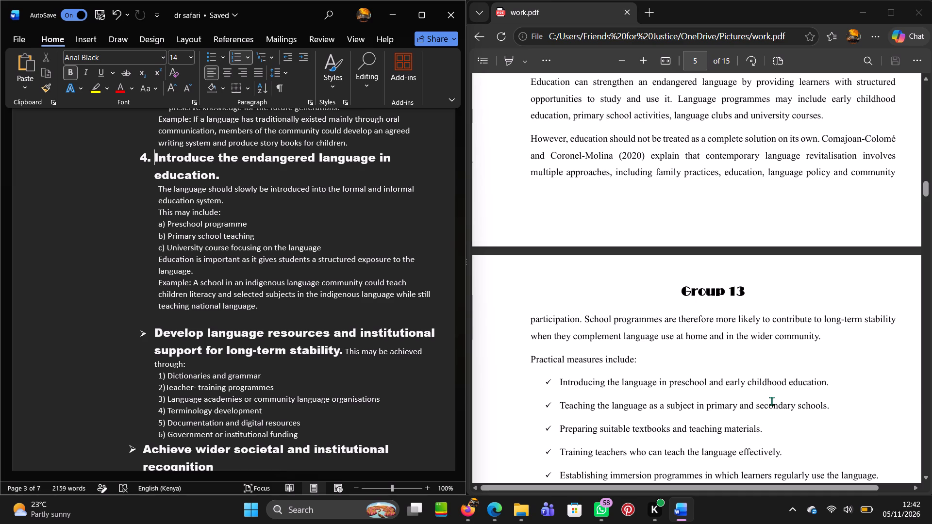
pyautogui.scroll(-3, 772, 401)
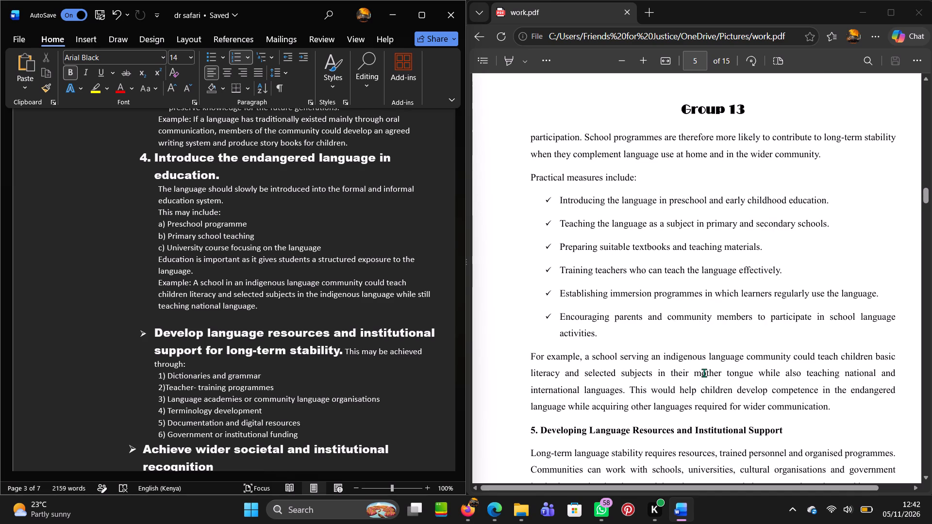
pyautogui.scroll(-1, 716, 372)
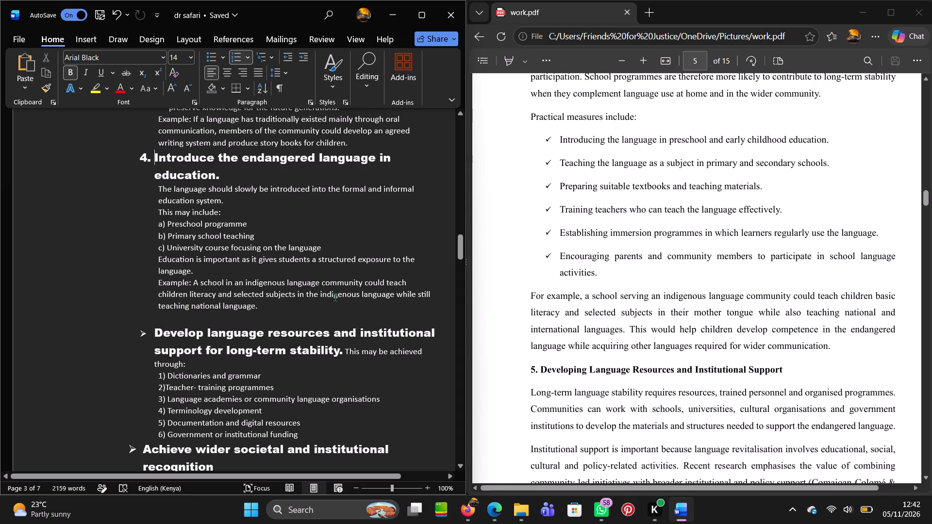
# Put "This may be achieved through:" in its own paragraph below the heading "Develop language resources and institutional support for long-term stability.".
pyautogui.scroll(-1, 335, 297)
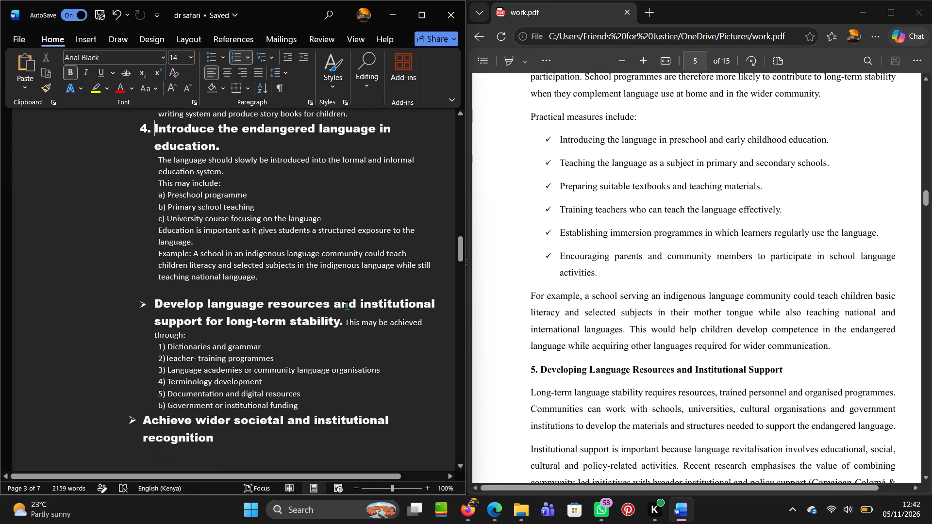
pyautogui.scroll(-2, 544, 324)
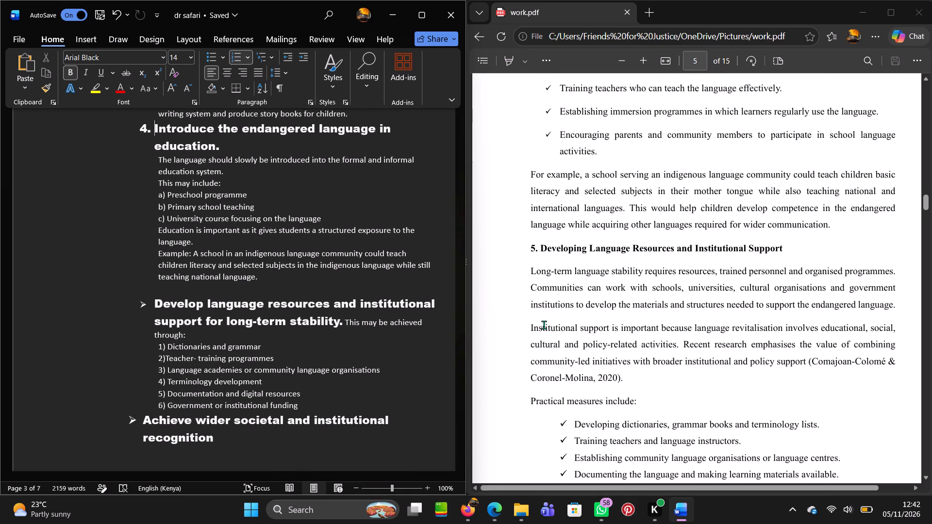
pyautogui.scroll(-1, 544, 325)
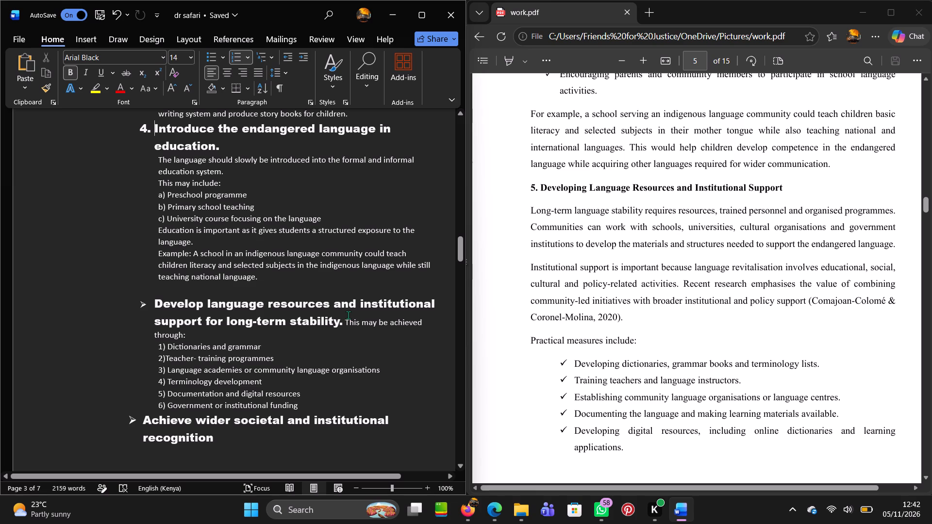
pyautogui.click(344, 319)
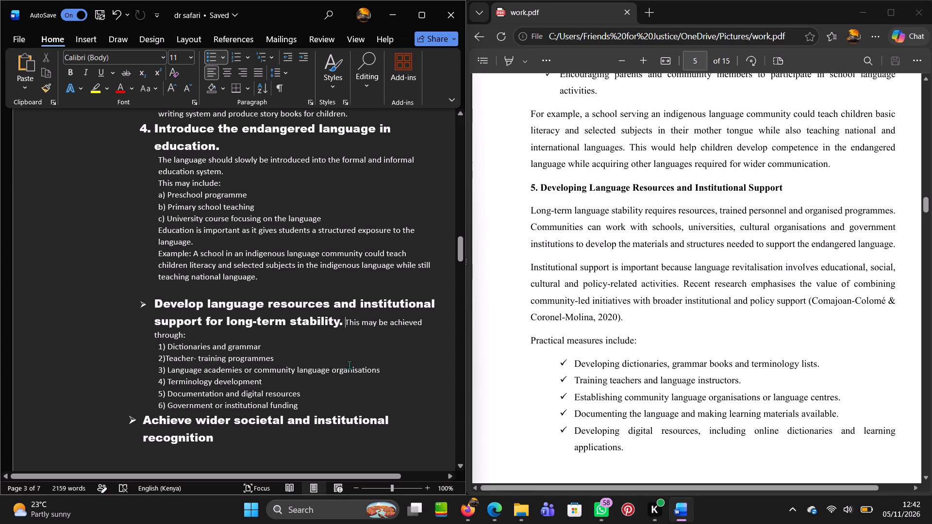
pyautogui.press('Return')
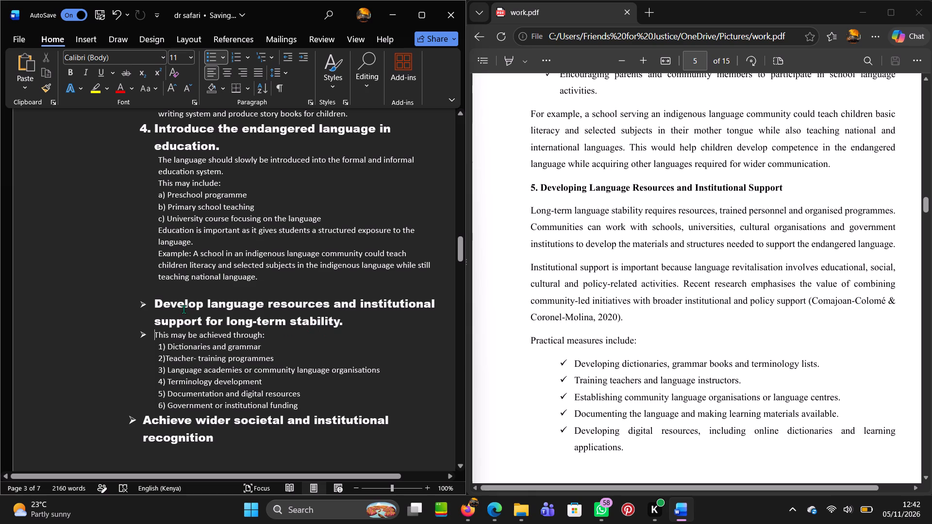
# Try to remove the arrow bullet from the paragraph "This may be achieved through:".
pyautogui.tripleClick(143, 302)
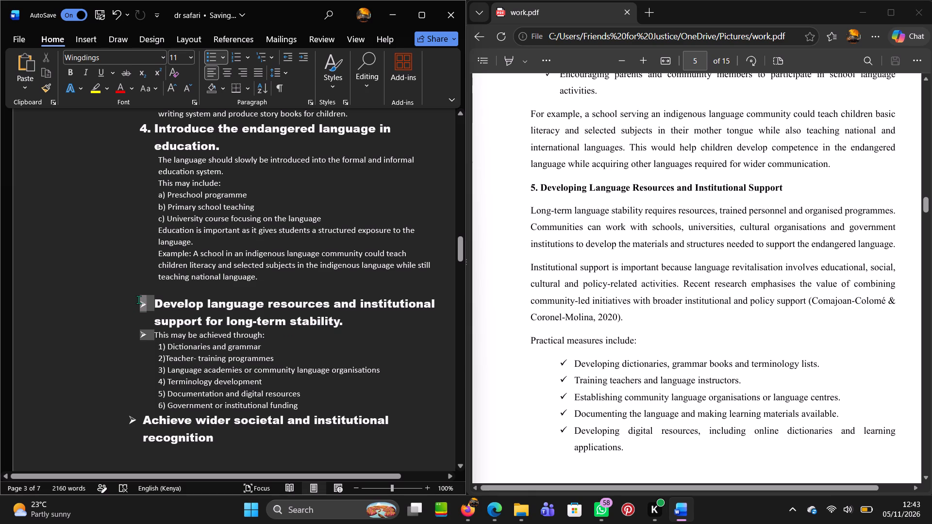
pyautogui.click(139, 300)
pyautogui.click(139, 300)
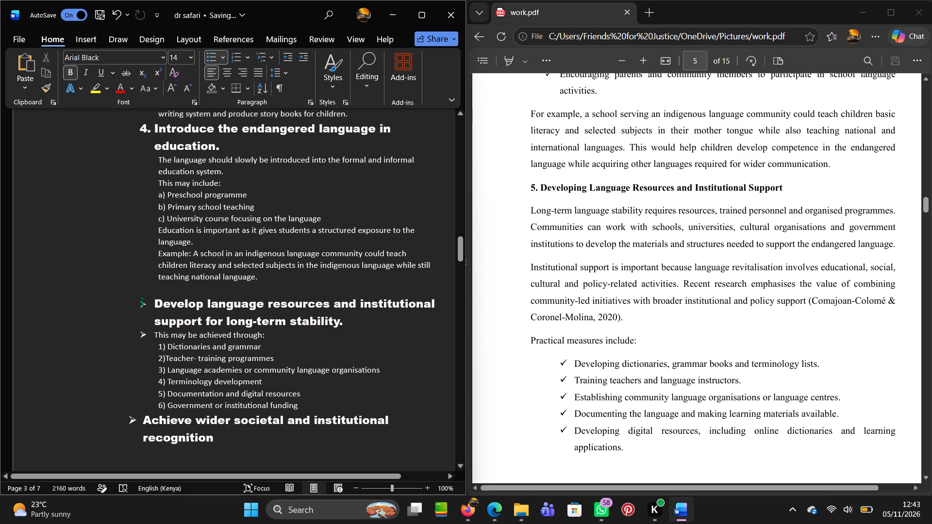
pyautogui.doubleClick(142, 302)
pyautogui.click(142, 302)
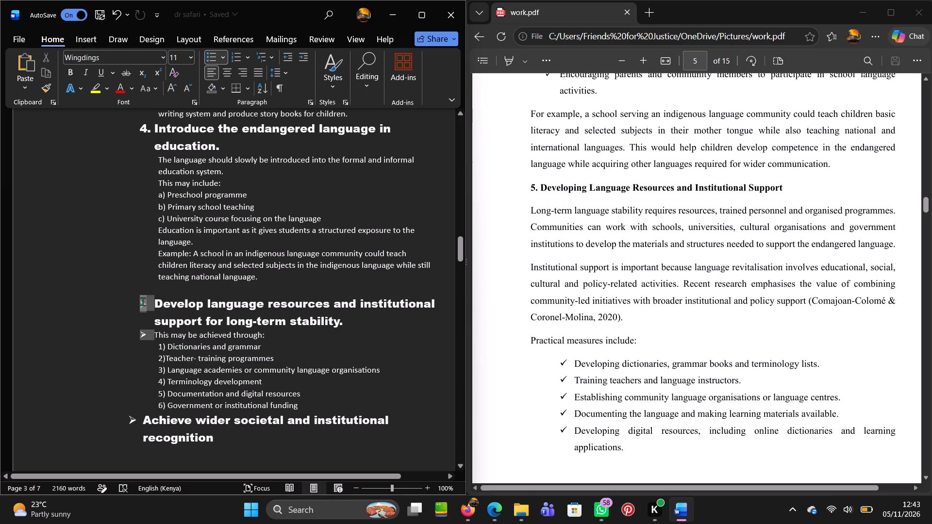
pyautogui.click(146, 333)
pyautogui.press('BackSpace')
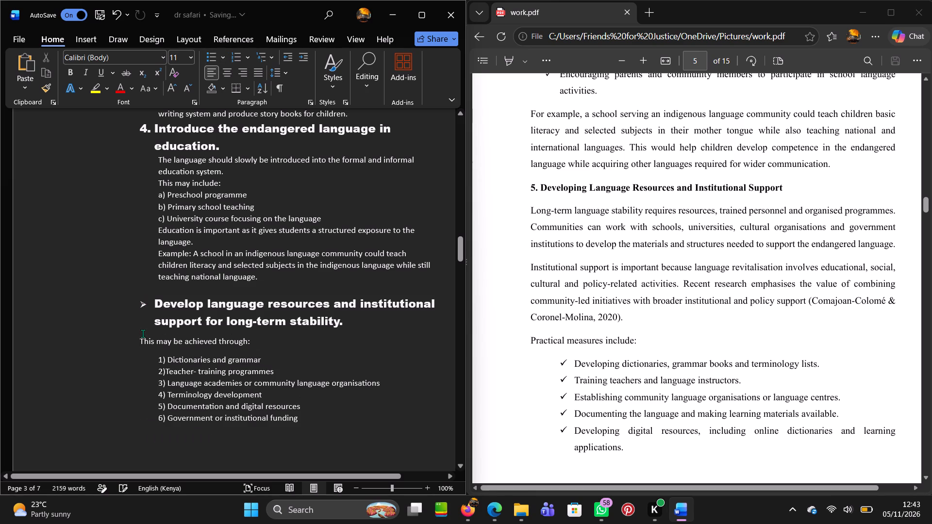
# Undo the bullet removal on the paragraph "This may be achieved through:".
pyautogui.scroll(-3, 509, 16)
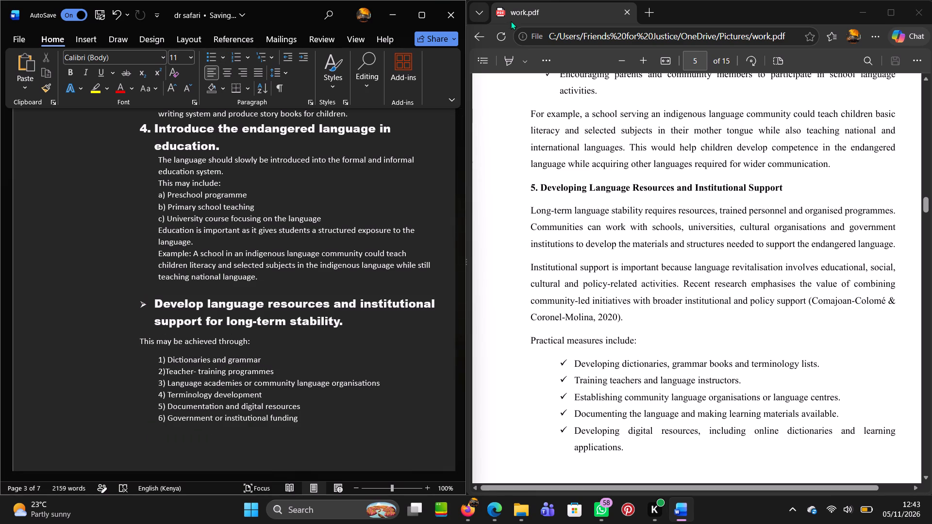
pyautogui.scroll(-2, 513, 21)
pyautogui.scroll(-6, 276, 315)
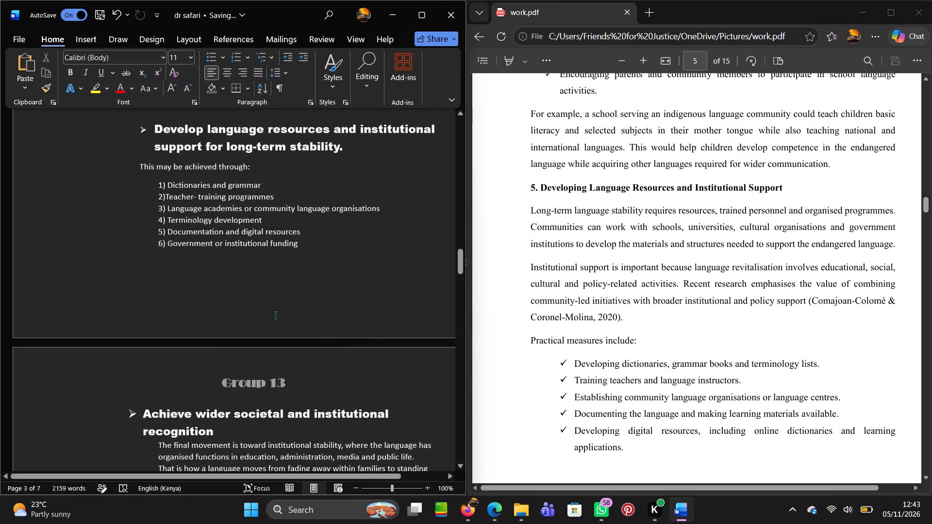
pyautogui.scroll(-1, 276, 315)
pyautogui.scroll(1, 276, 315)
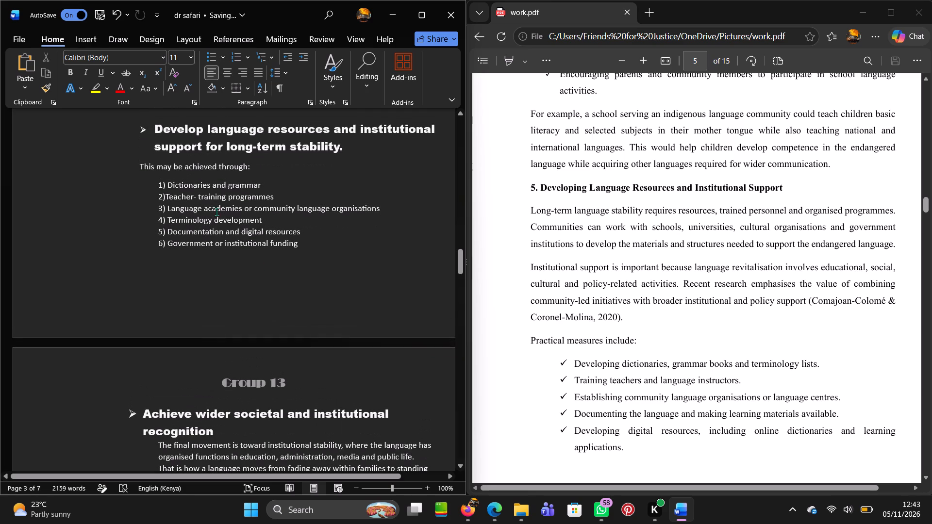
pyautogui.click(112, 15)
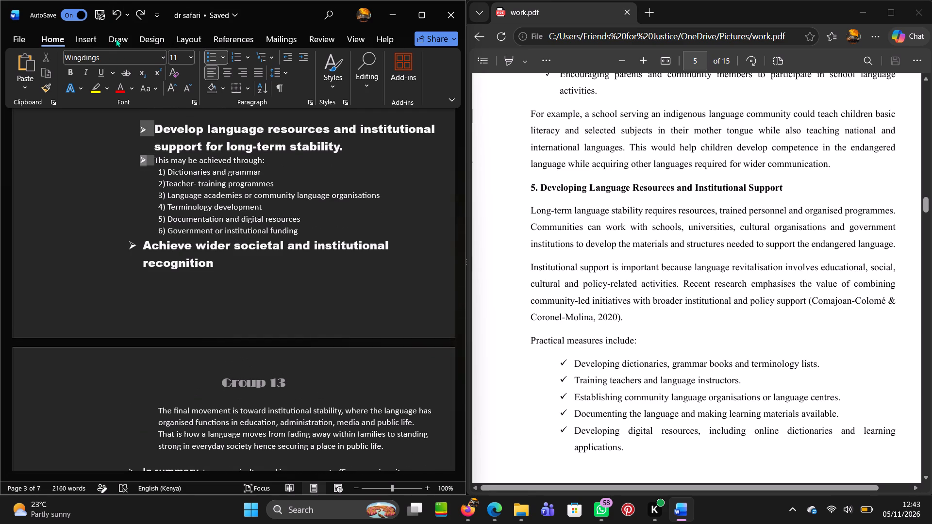
# Remove the arrow bullet from the paragraph "This may be achieved through:", keeping its indentation.
pyautogui.click(144, 158)
pyautogui.click(150, 162)
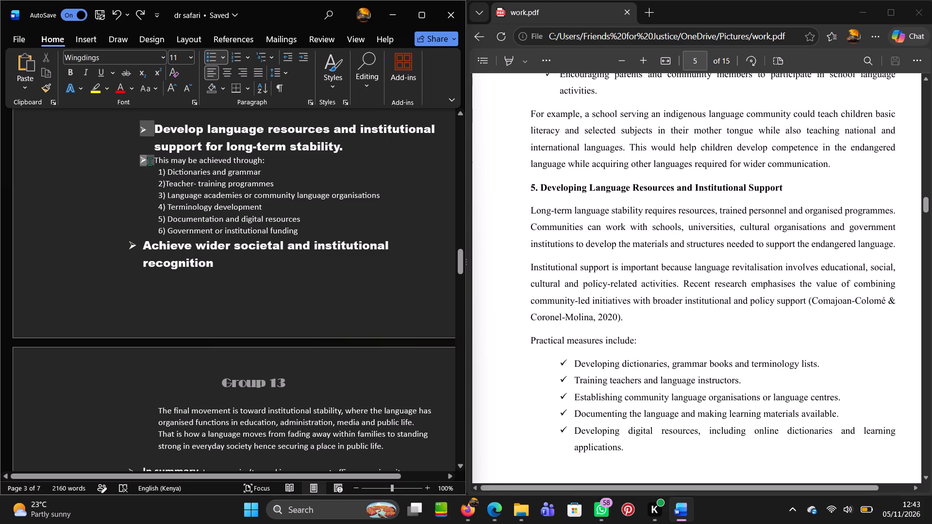
pyautogui.click(149, 161)
pyautogui.click(147, 160)
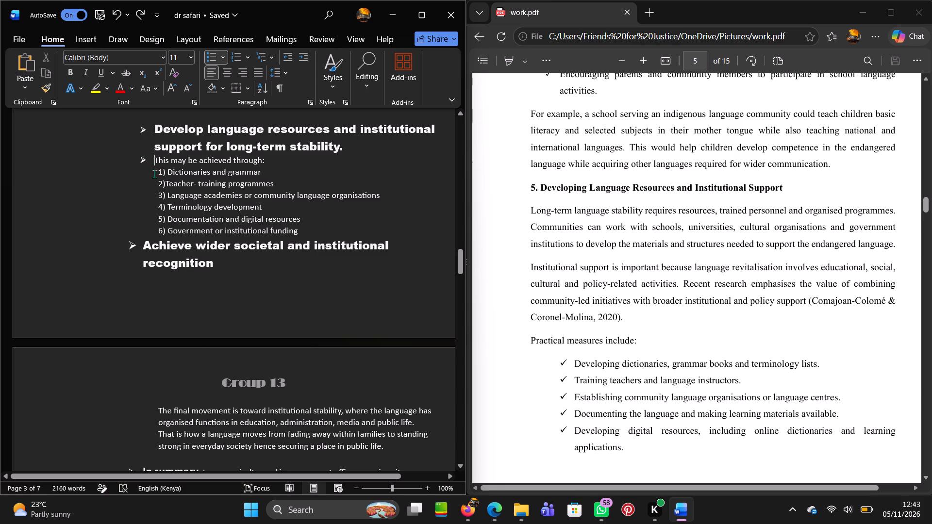
pyautogui.press('BackSpace')
# Replace the arrow bullet on the heading "Develop language resources and institutional support for long-term stability." with numbering starting at 5.
pyautogui.scroll(2, 251, 201)
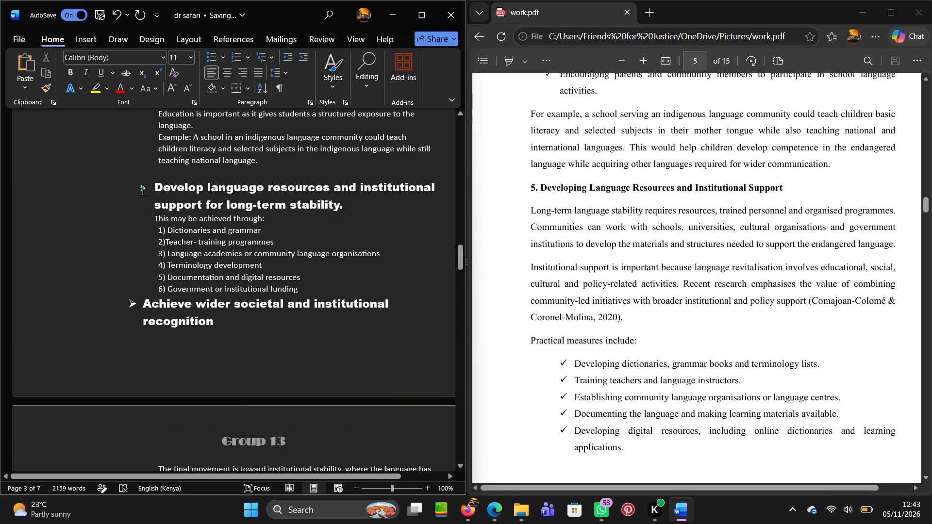
pyautogui.doubleClick(143, 191)
pyautogui.scroll(6, 143, 191)
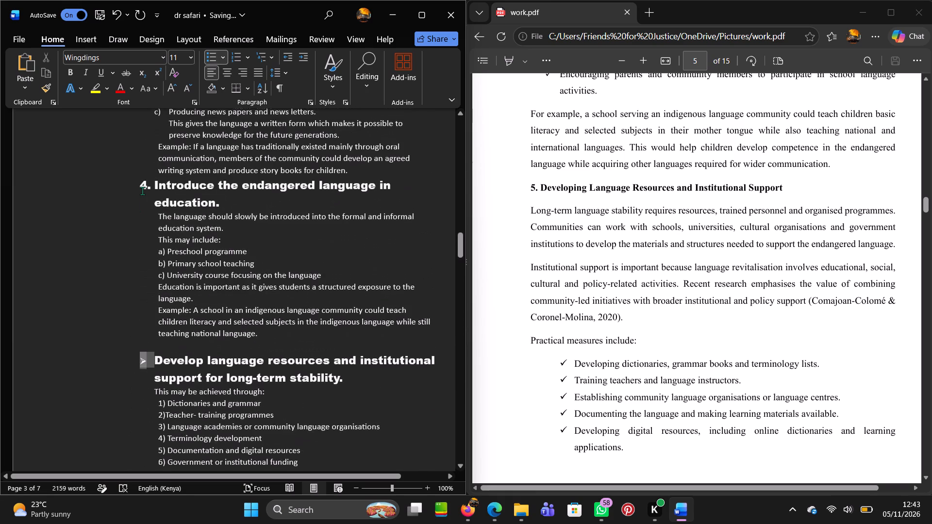
pyautogui.click(244, 54)
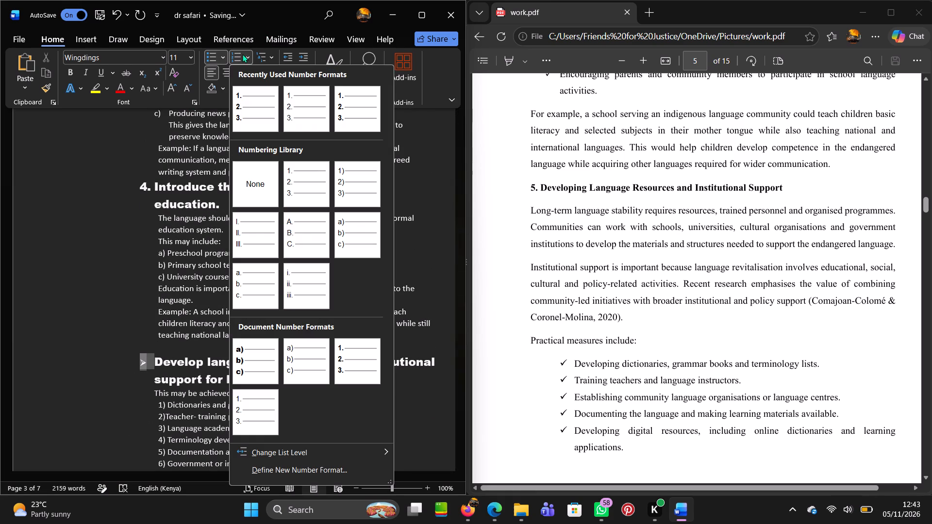
pyautogui.click(252, 92)
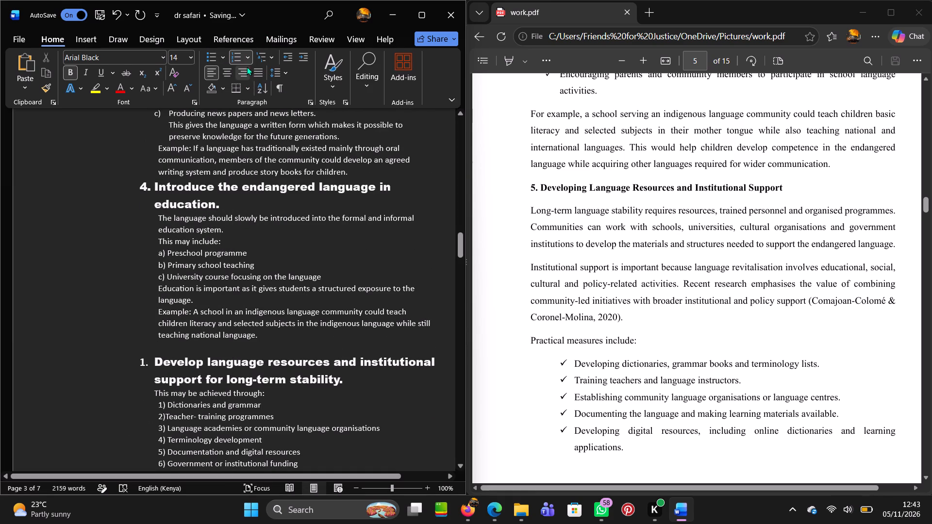
pyautogui.click(245, 56)
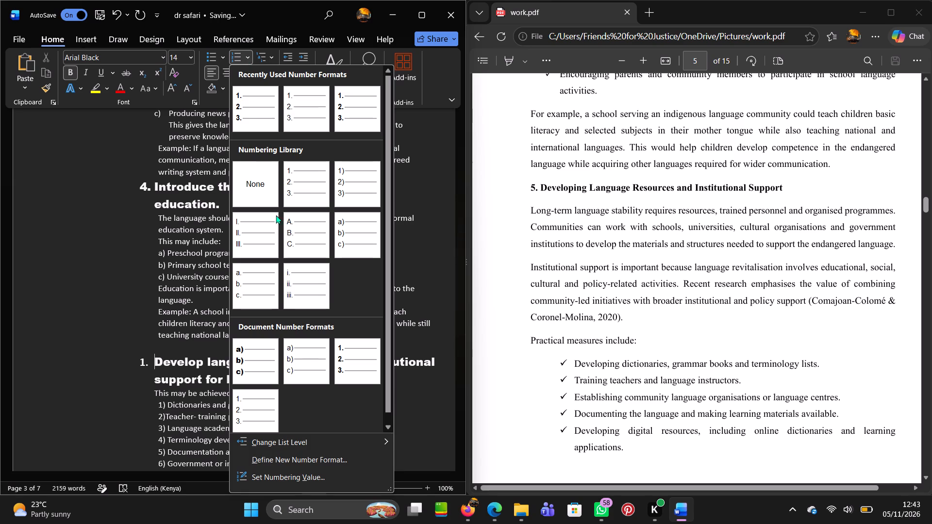
pyautogui.click(309, 471)
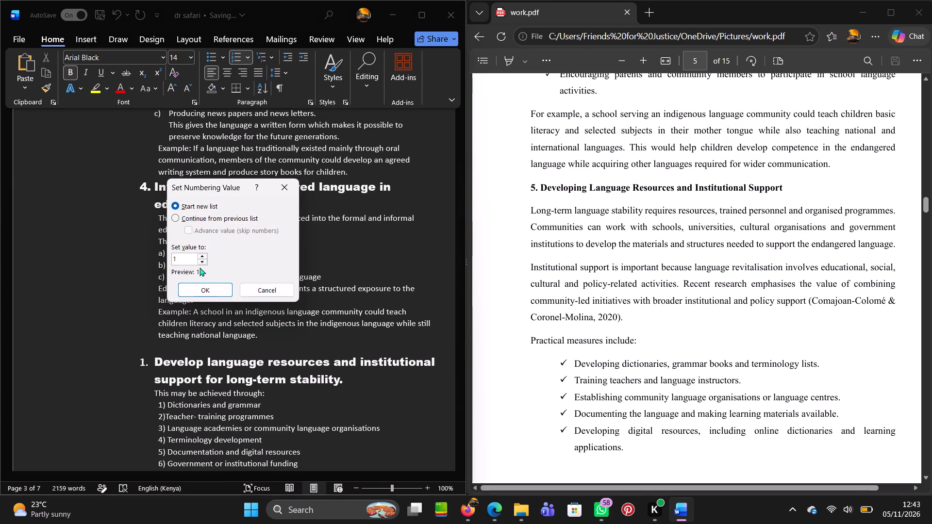
pyautogui.doubleClick(200, 255)
pyautogui.doubleClick(200, 255)
pyautogui.click(233, 290)
pyautogui.click(227, 289)
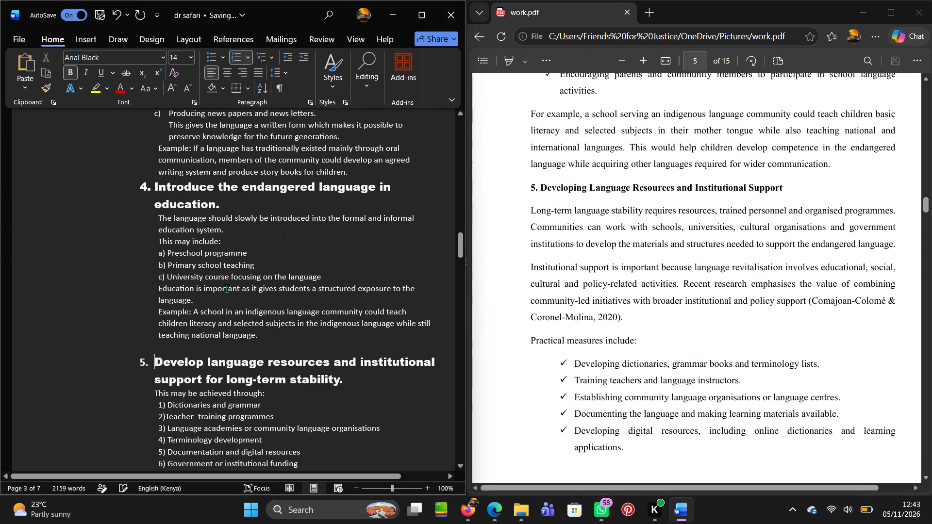
# Format the list number of the heading "Develop language resources and institutional support" as size 14 and bold.
pyautogui.doubleClick(146, 360)
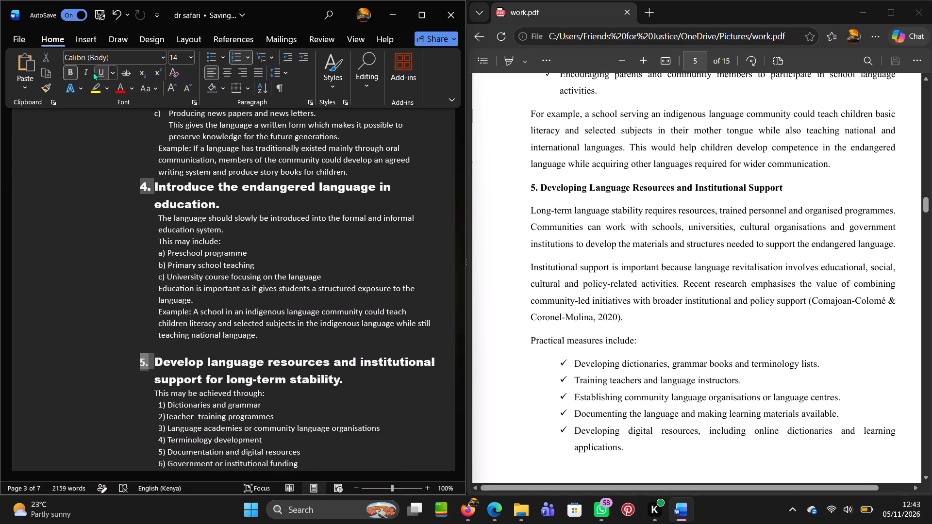
pyautogui.click(189, 58)
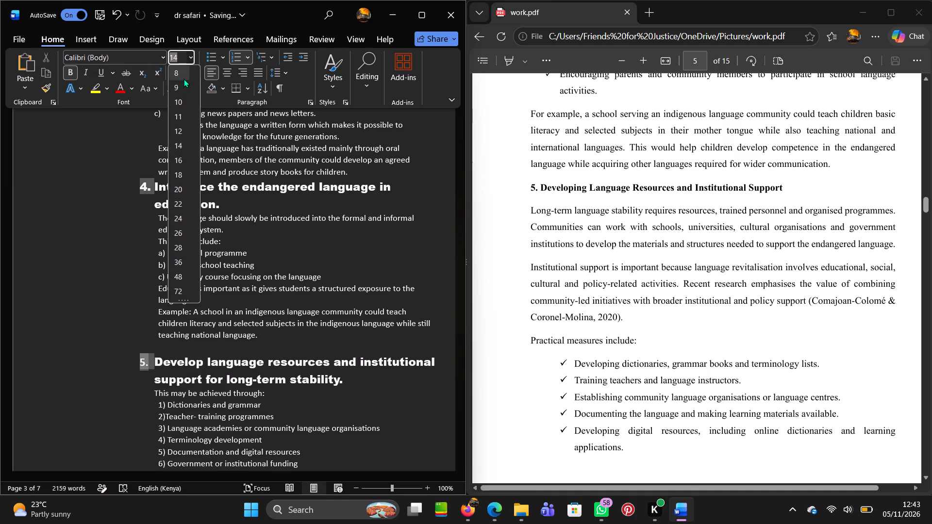
pyautogui.click(180, 144)
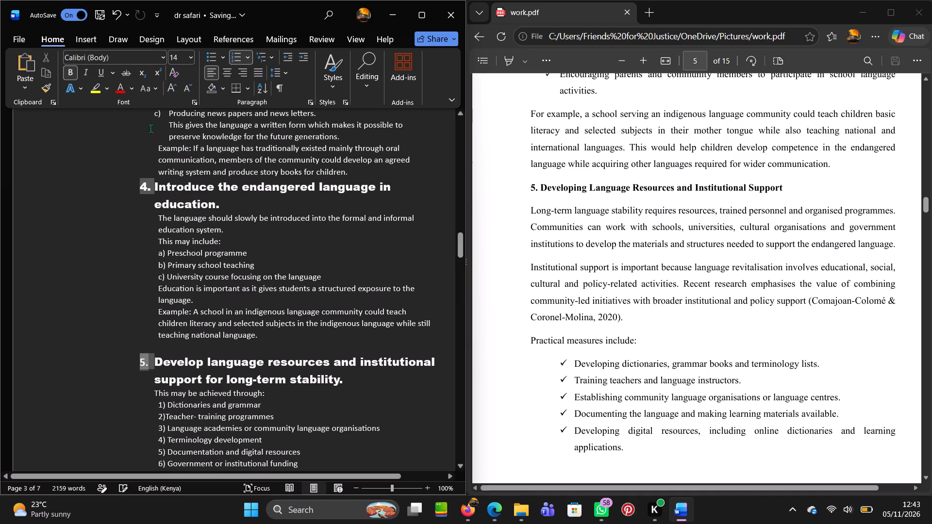
pyautogui.click(76, 73)
pyautogui.click(76, 73)
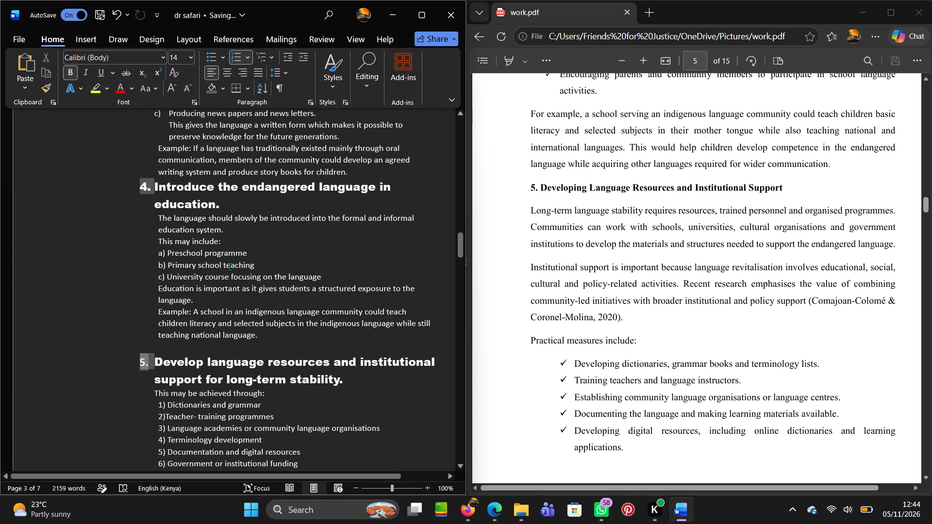
# Copy the "Long-term language stability requires resources" paragraph from section 5 of work.pdf and paste it below heading 5 in Word, keeping source formatting.
pyautogui.scroll(-4, 250, 280)
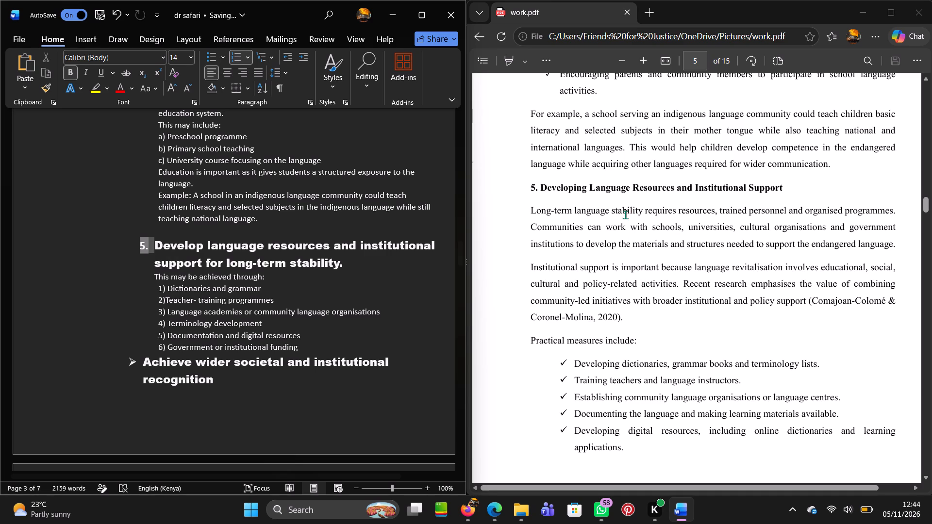
pyautogui.click(524, 207)
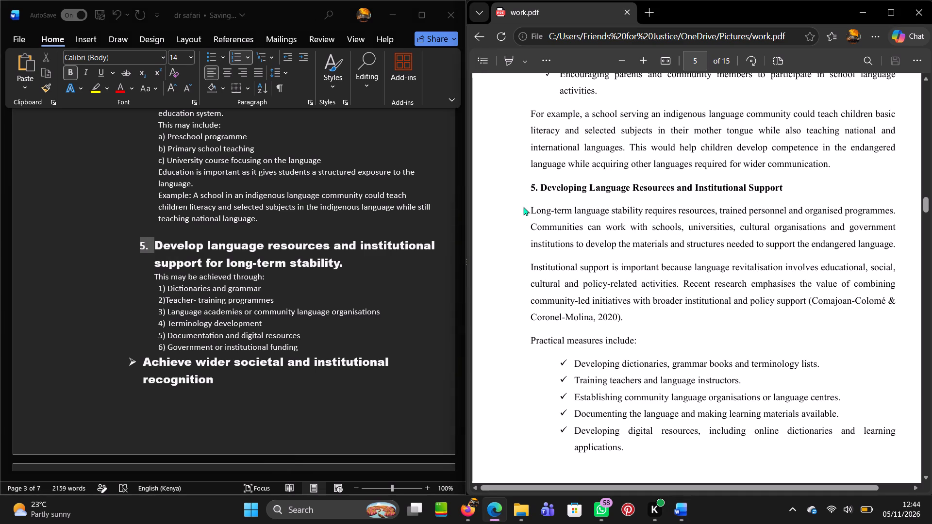
pyautogui.click(535, 211)
pyautogui.moveTo(530, 207); pyautogui.dragTo(744, 238)
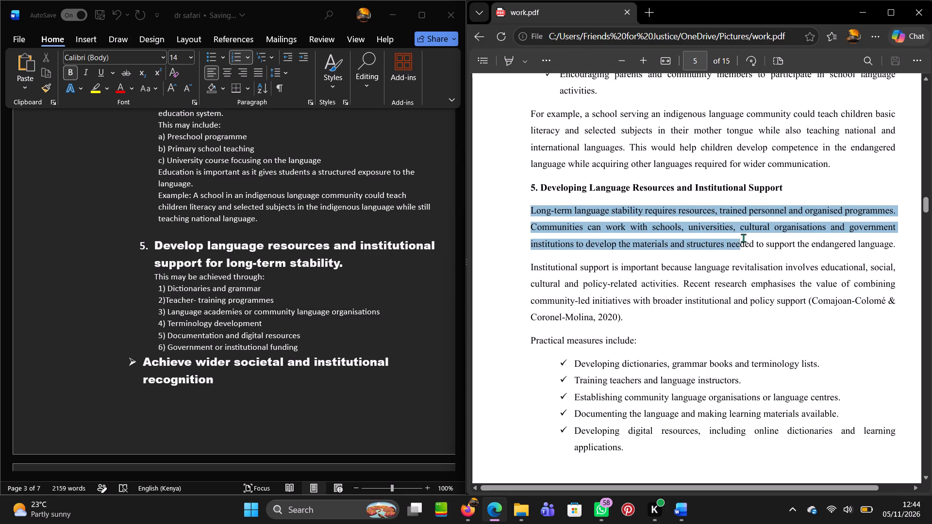
pyautogui.moveTo(744, 238); pyautogui.dragTo(895, 240)
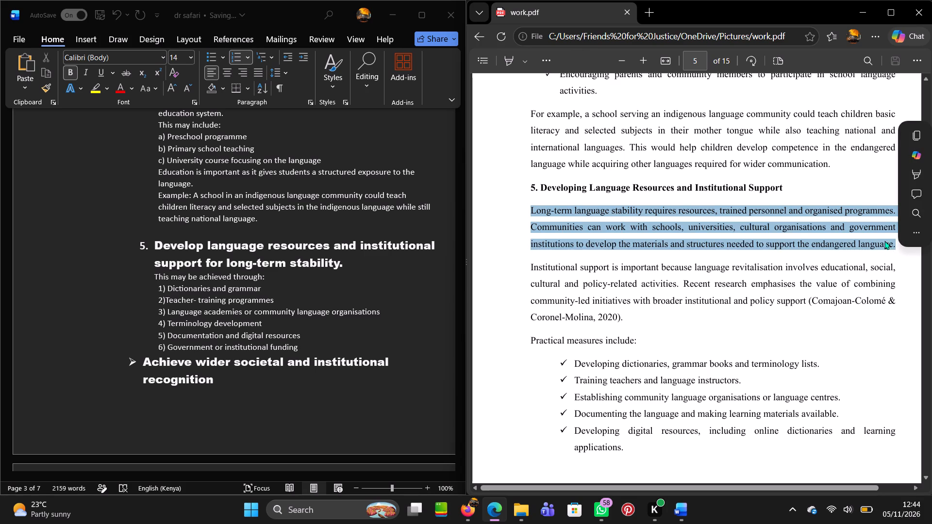
pyautogui.click(918, 131)
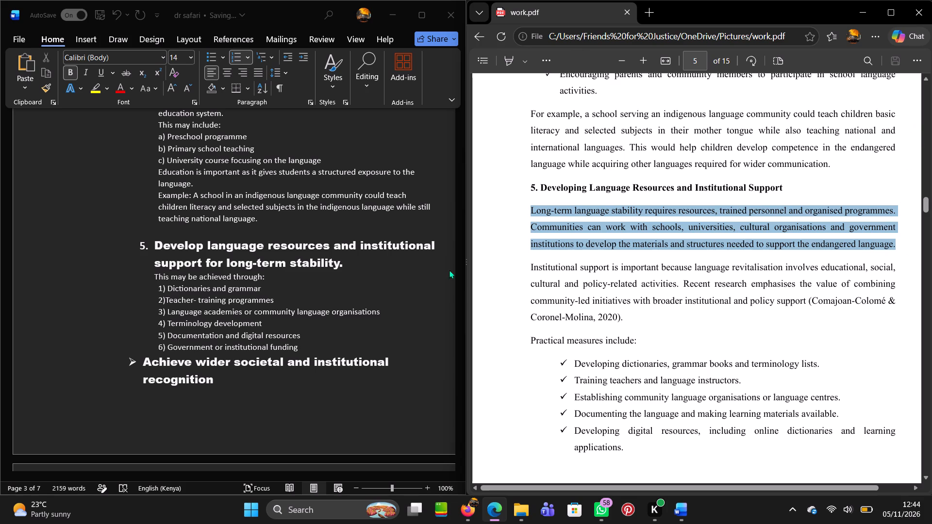
pyautogui.click(351, 260)
pyautogui.click(348, 264)
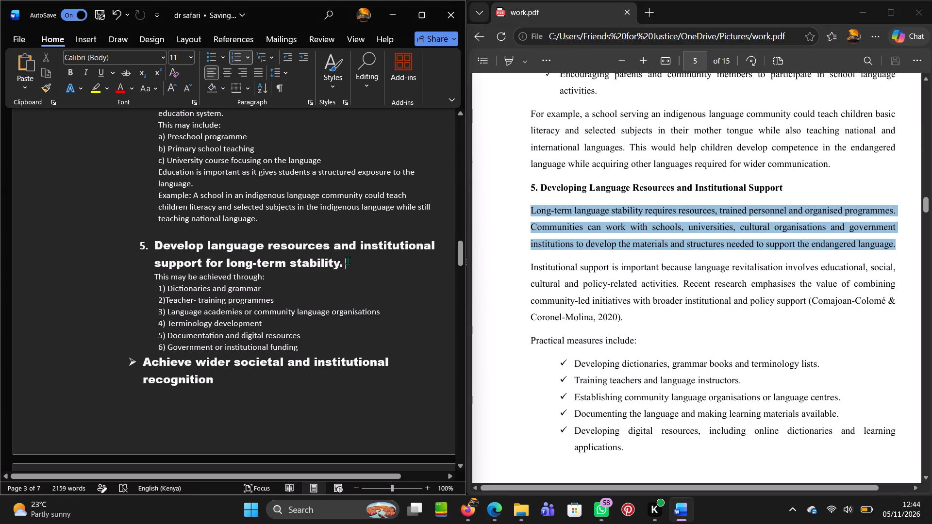
pyautogui.press('Return')
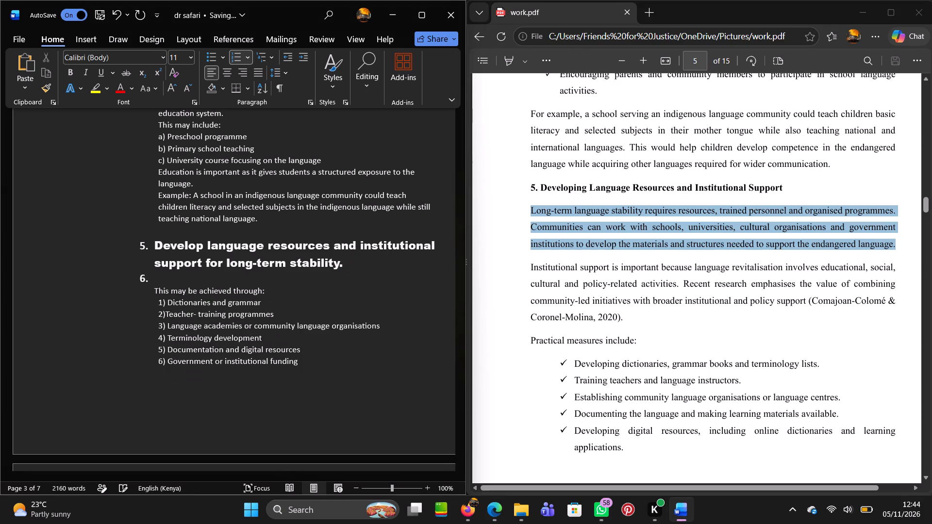
pyautogui.press('BackSpace')
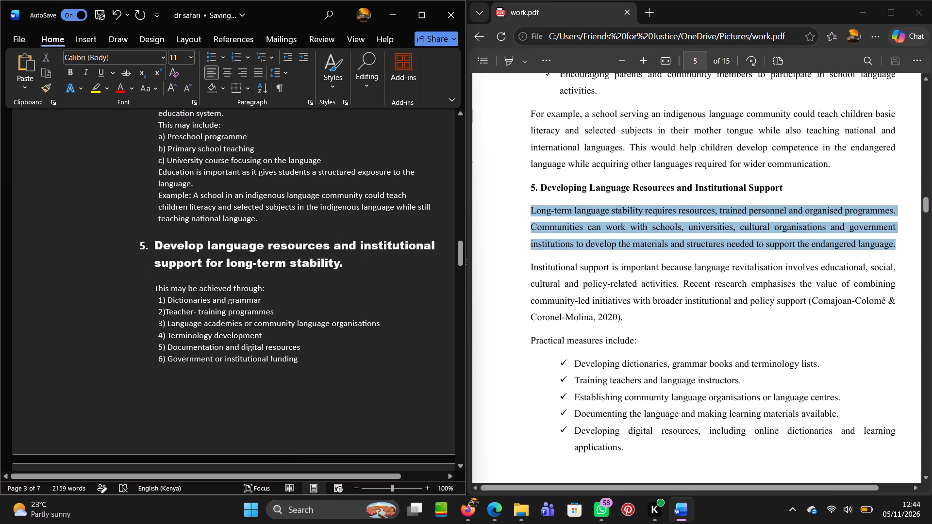
pyautogui.rightClick(157, 272)
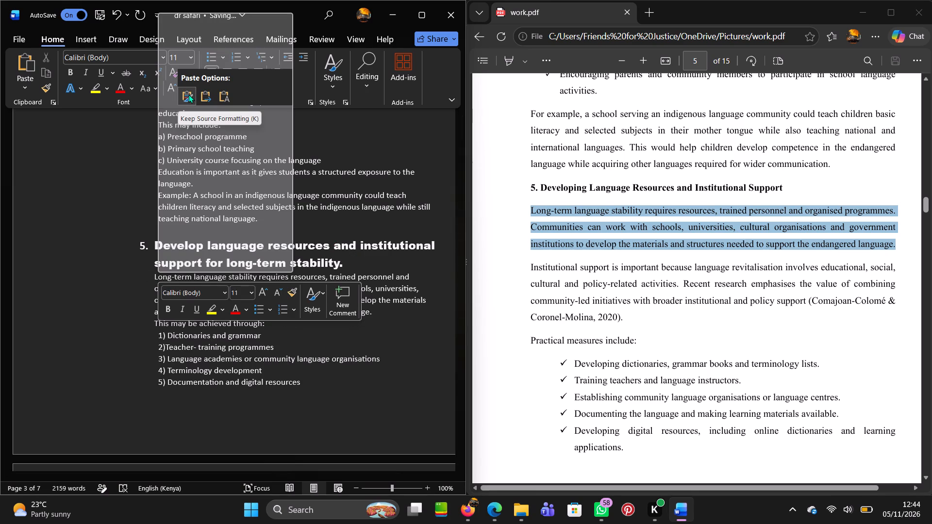
pyautogui.click(189, 94)
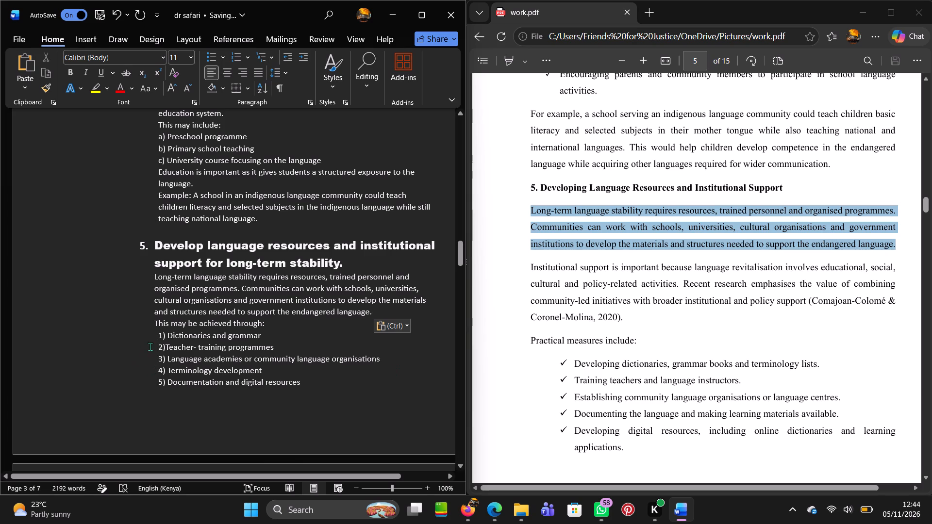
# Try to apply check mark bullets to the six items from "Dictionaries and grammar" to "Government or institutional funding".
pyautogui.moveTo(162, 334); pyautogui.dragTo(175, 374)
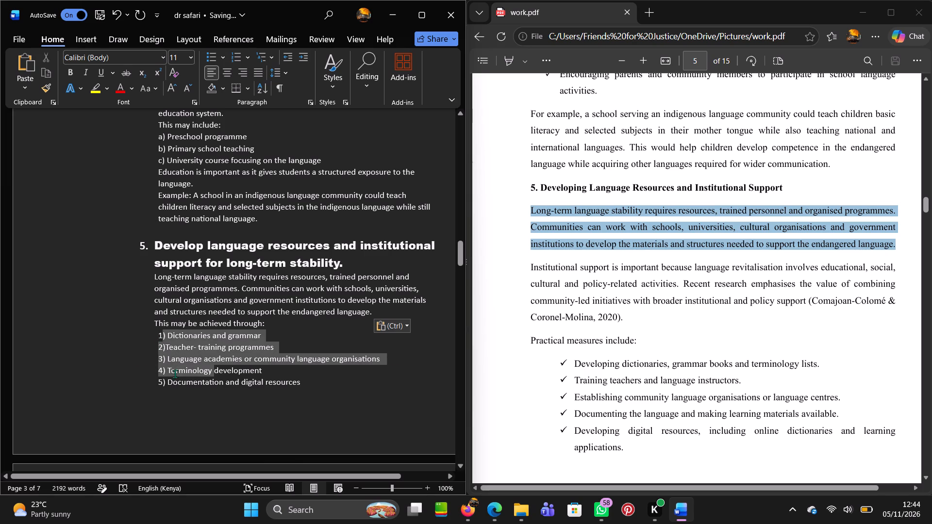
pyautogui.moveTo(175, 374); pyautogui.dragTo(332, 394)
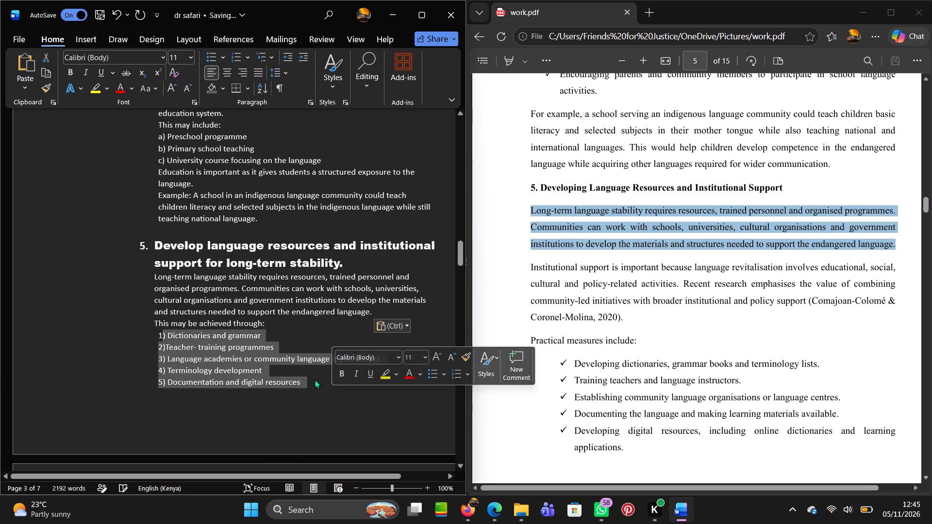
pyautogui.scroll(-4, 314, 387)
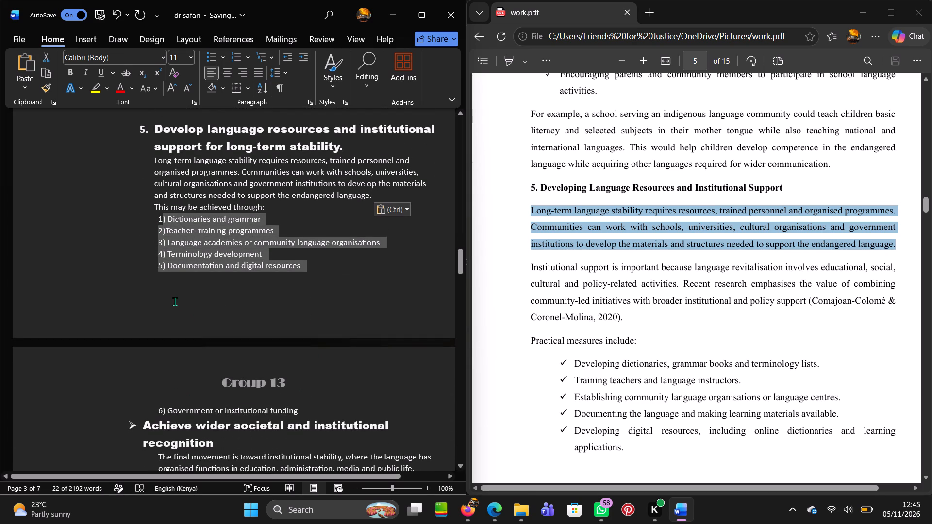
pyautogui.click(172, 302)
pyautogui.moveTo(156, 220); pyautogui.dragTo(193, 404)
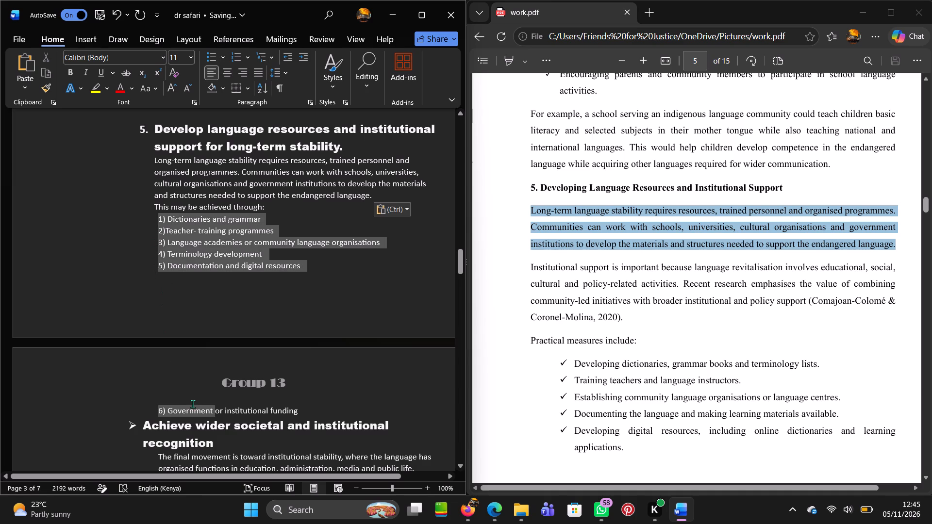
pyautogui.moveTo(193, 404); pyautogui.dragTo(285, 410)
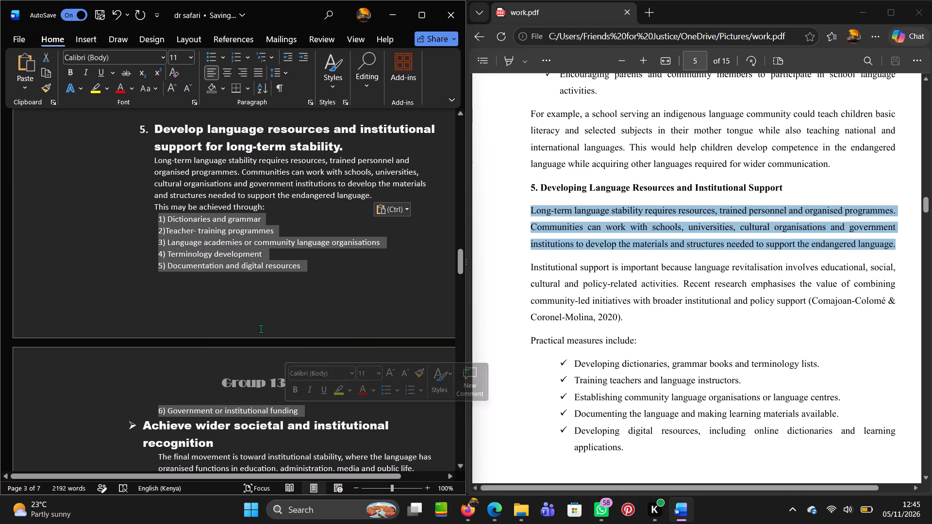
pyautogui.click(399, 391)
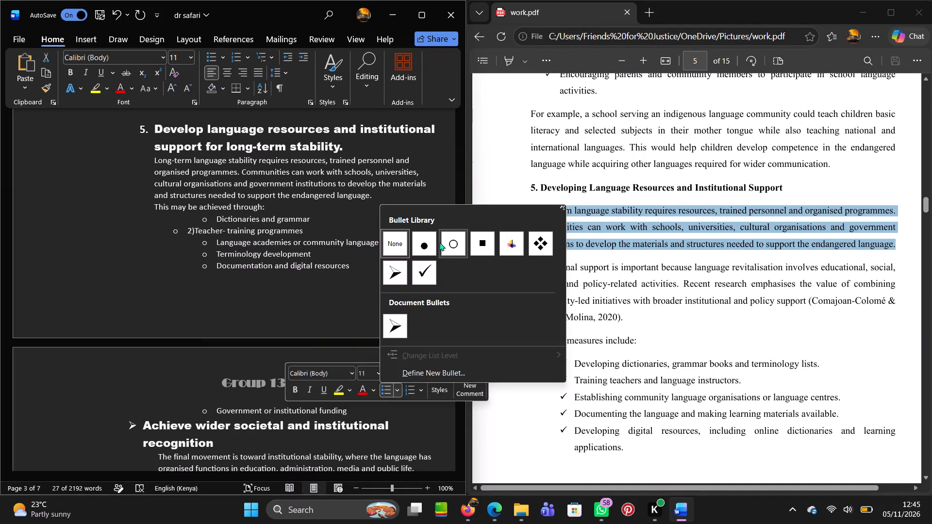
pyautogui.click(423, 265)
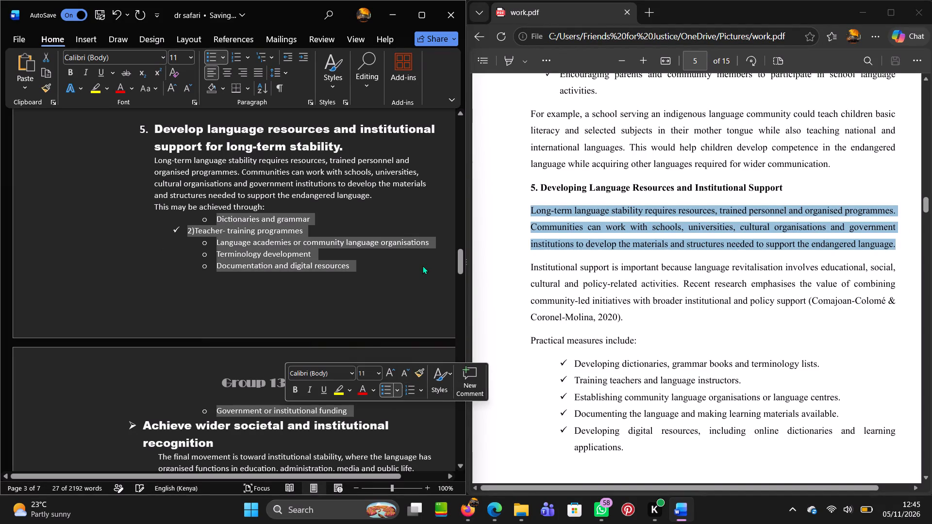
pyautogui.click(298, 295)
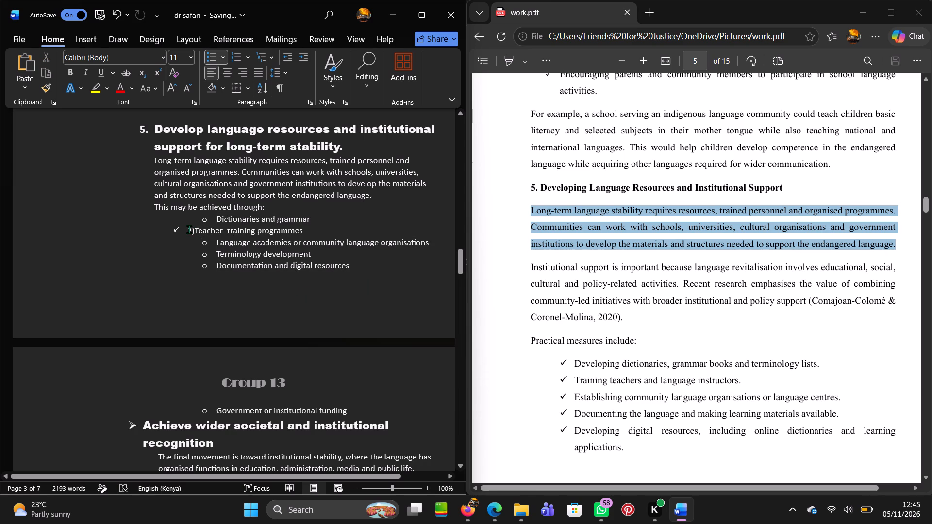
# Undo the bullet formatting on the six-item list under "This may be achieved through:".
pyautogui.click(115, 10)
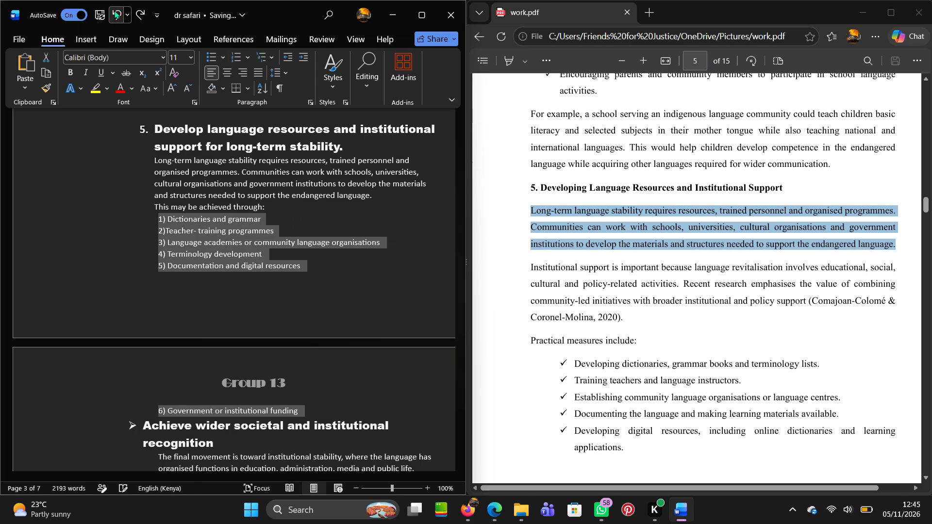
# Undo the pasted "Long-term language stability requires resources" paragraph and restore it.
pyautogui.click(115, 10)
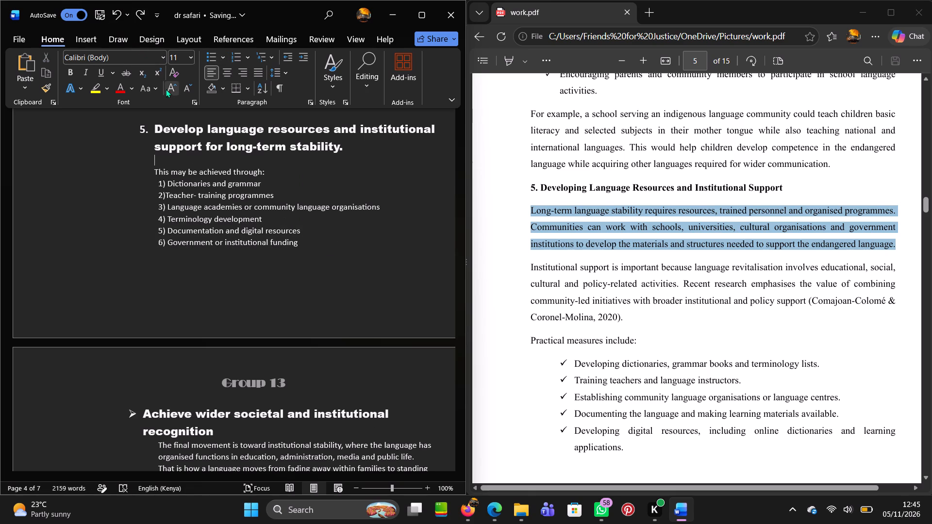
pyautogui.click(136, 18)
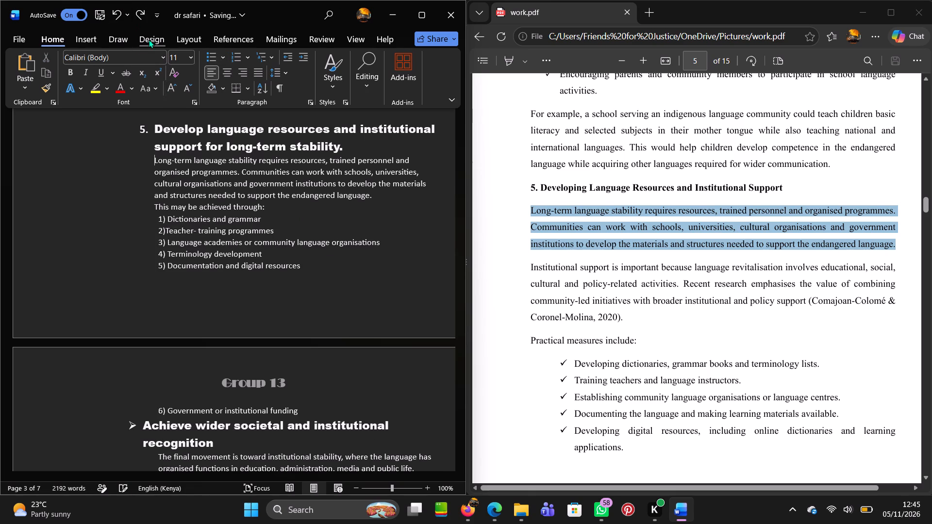
# Delete the typed numbers 1), 2) and 3) from the first three items under "This may be achieved through:".
pyautogui.click(168, 218)
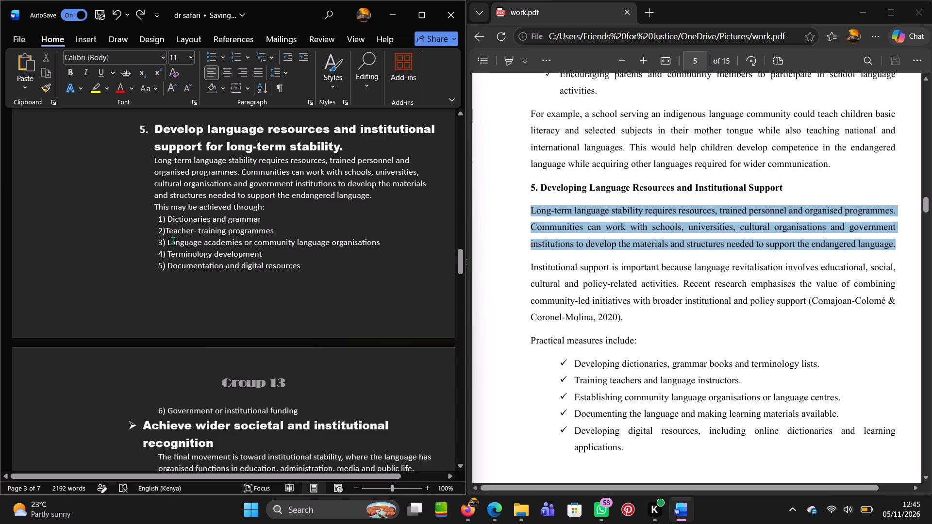
pyautogui.press('BackSpace')
pyautogui.press('BackSpace')
pyautogui.press('BackSpace')
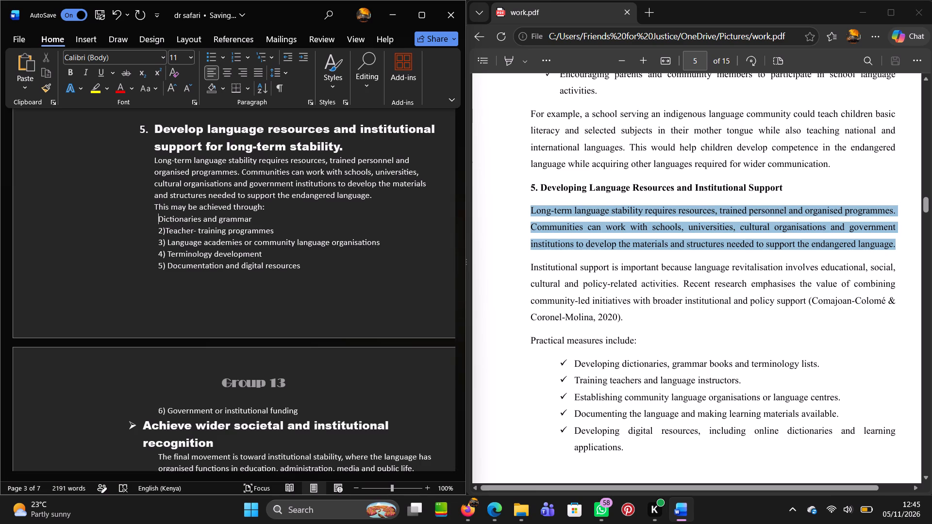
pyautogui.press('Down')
pyautogui.press('Right')
pyautogui.press('Right')
pyautogui.press('BackSpace')
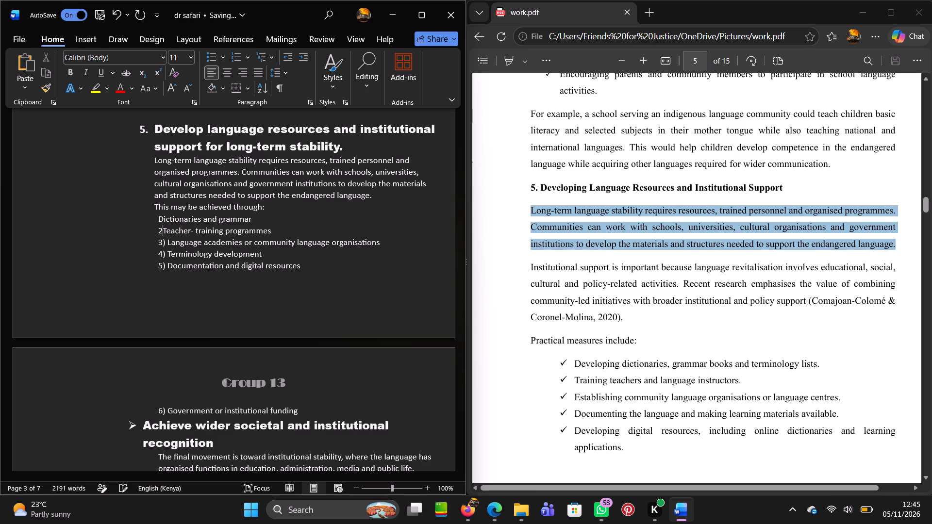
pyautogui.press('BackSpace')
pyautogui.press('Down')
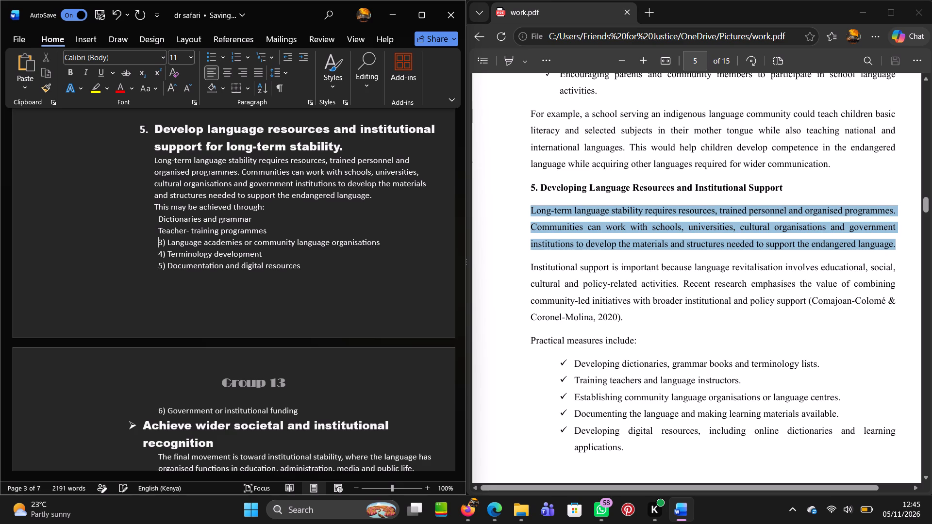
pyautogui.press('Right')
pyautogui.press('Right')
pyautogui.press('BackSpace')
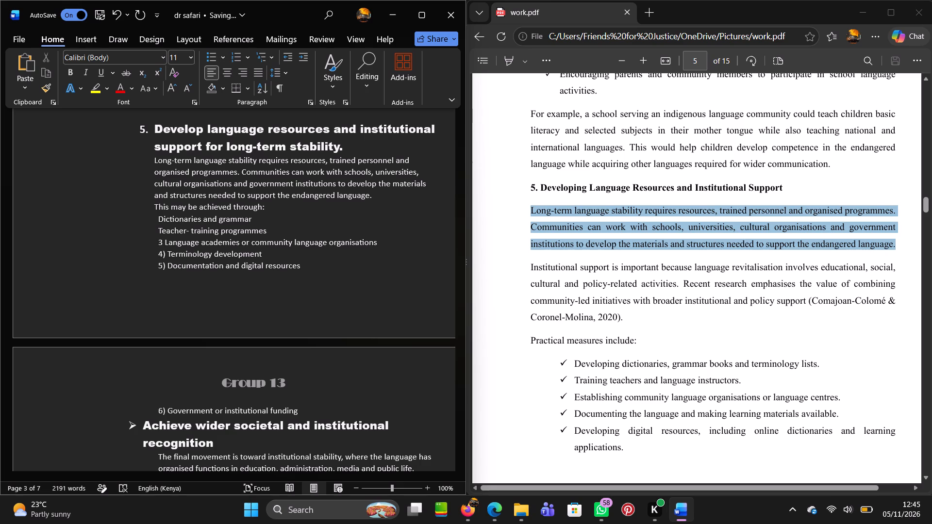
pyautogui.press('BackSpace')
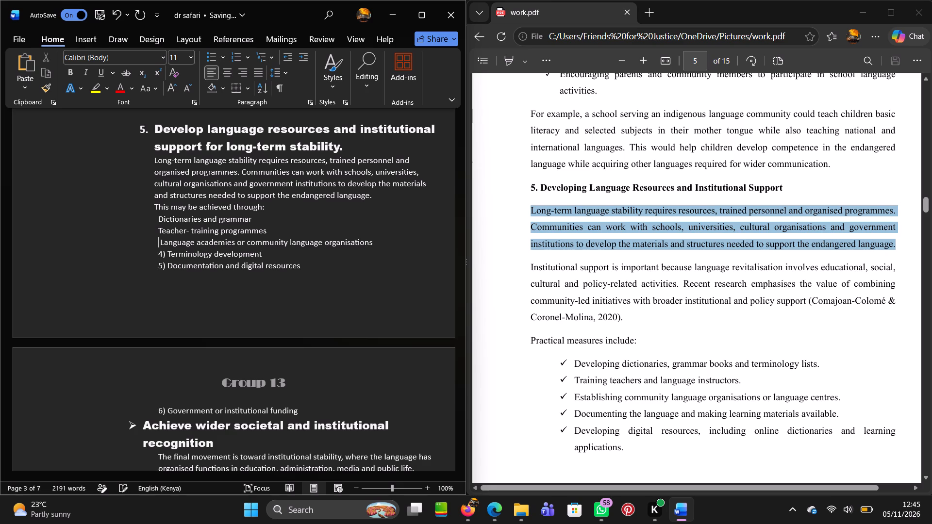
# Delete the typed numbers 4), 5) and 6) from the "Terminology development", "Documentation and digital resources" and "Government or institutional funding" items.
pyautogui.press('Down')
pyautogui.press('Right')
pyautogui.press('Right')
pyautogui.press('BackSpace')
pyautogui.press('BackSpace')
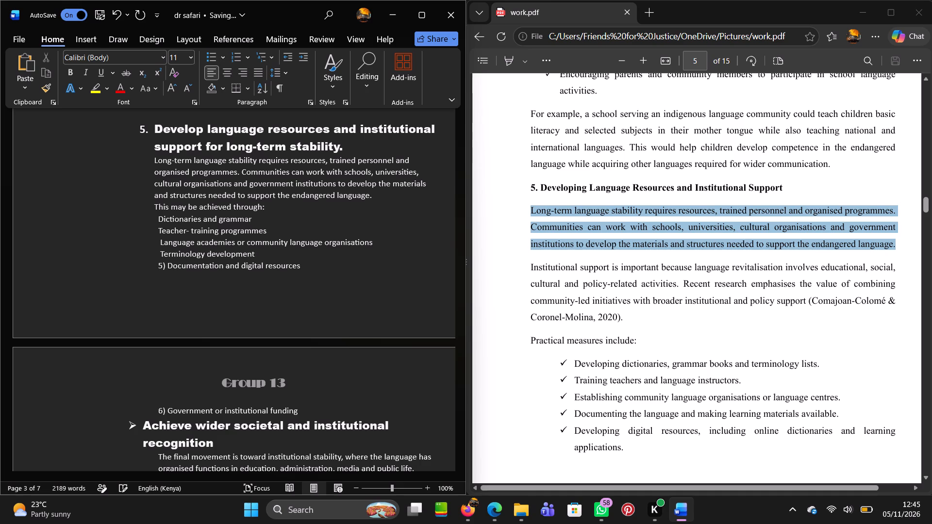
pyautogui.press('Down')
pyautogui.press('Right')
pyautogui.press('Right')
pyautogui.press('BackSpace')
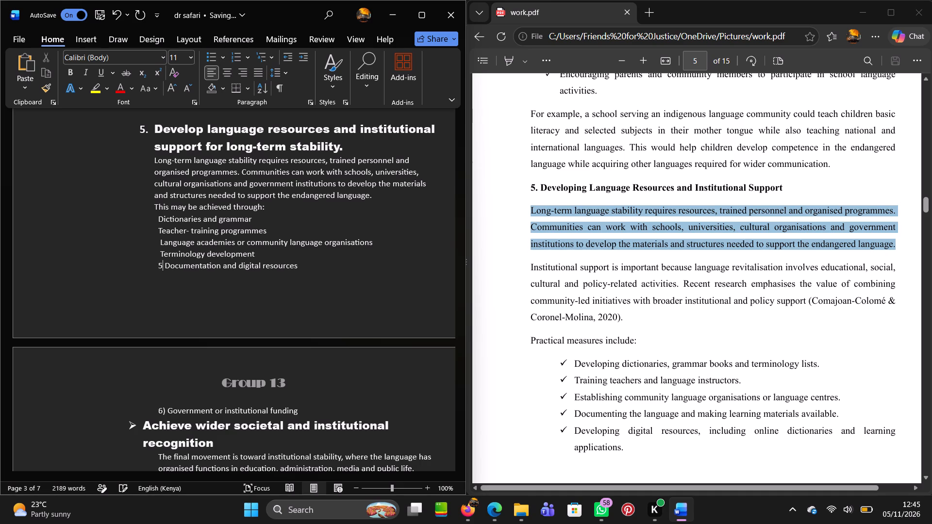
pyautogui.press('BackSpace')
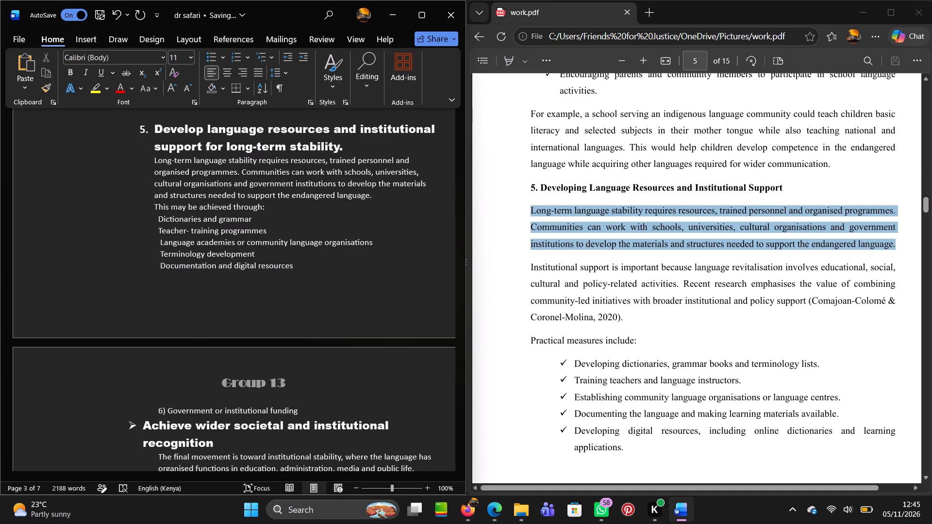
pyautogui.press('Down')
pyautogui.press('Right')
pyautogui.press('Right')
pyautogui.press('BackSpace')
pyautogui.press('BackSpace')
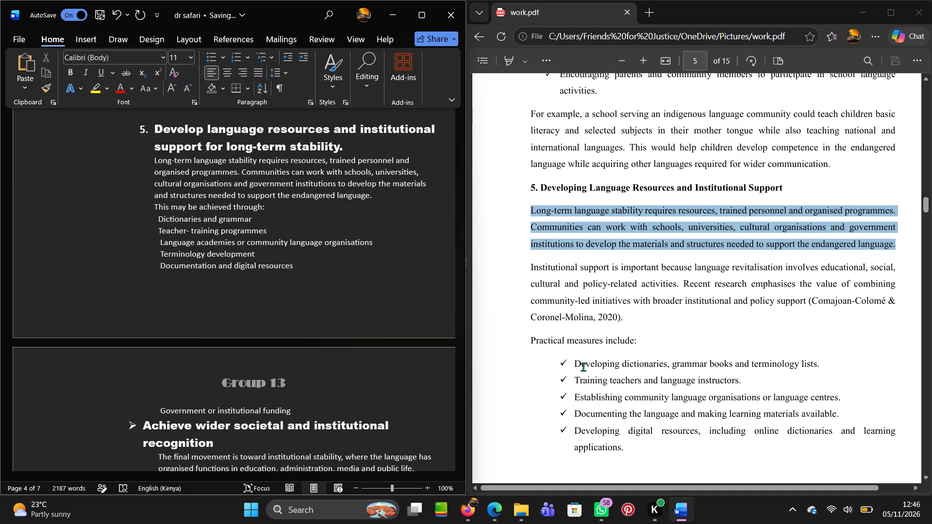
# Copy "Developing dictionaries" from the practical measures list in work.pdf and paste it in place of "Dictionaries" in Word's first list item.
pyautogui.moveTo(575, 364); pyautogui.dragTo(623, 370)
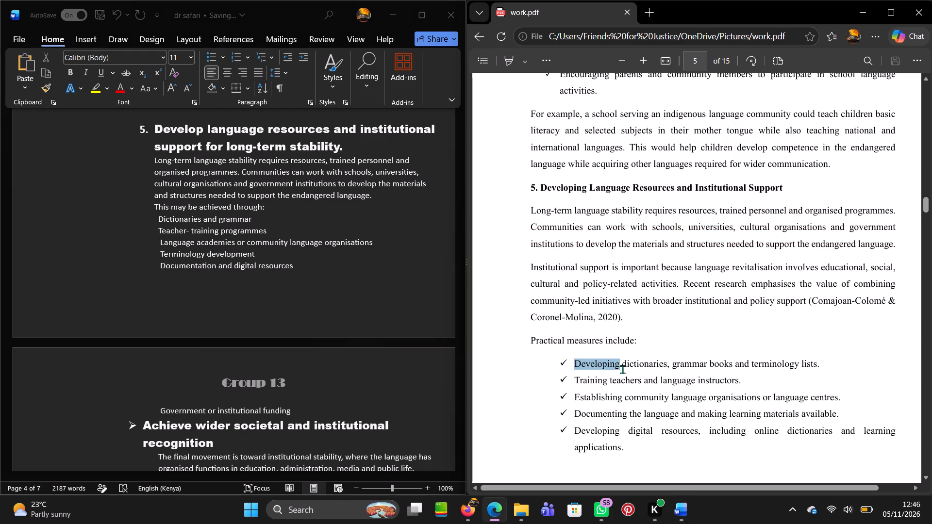
pyautogui.moveTo(623, 370); pyautogui.dragTo(666, 363)
pyautogui.click(668, 363)
pyautogui.moveTo(576, 361); pyautogui.dragTo(666, 360)
pyautogui.click(684, 249)
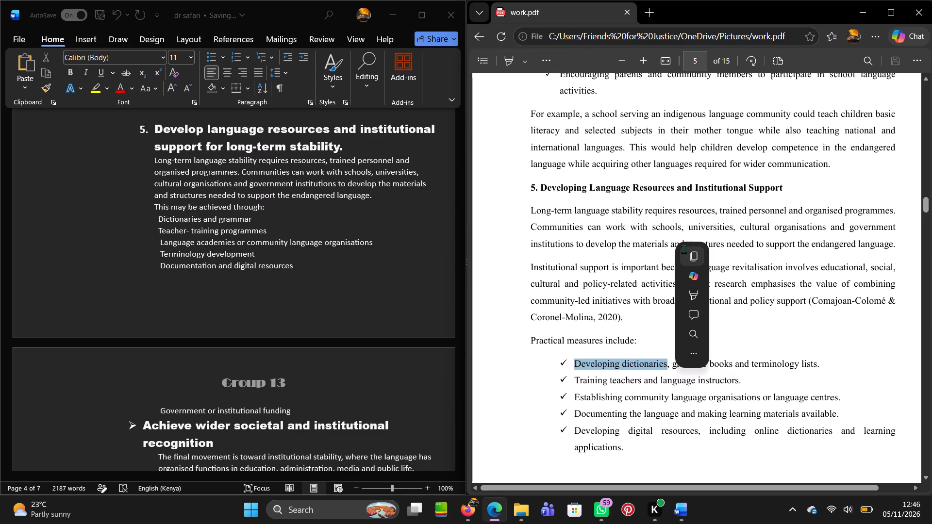
pyautogui.click(200, 213)
pyautogui.click(201, 213)
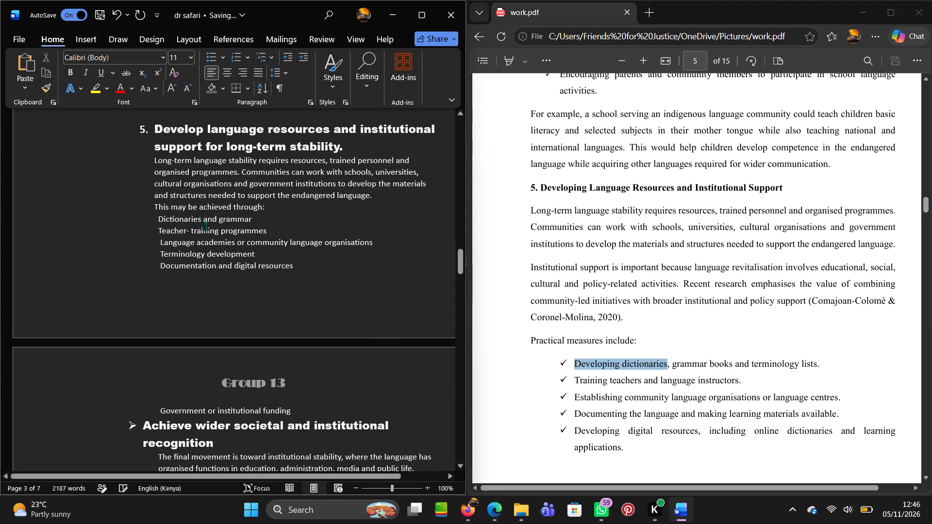
pyautogui.press('BackSpace')
pyautogui.press('BackSpace')
pyautogui.press('BackSpace')
pyautogui.press('BackSpace')
pyautogui.press('BackSpace')
pyautogui.press('BackSpace')
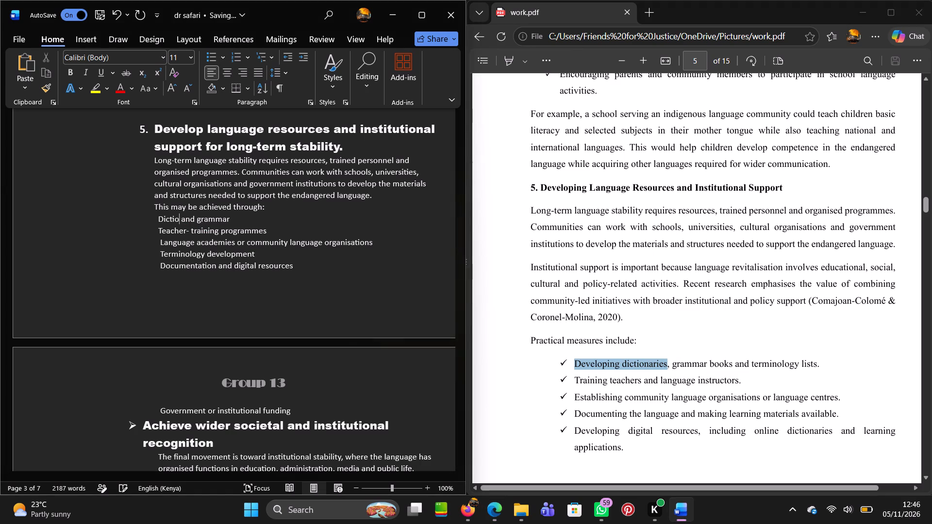
pyautogui.press('BackSpace')
pyautogui.press('BackSpace')
pyautogui.press('BackSpace')
pyautogui.press('BackSpace')
pyautogui.press('BackSpace')
pyautogui.press('BackSpace')
pyautogui.hotkey('ctrl', 'v')
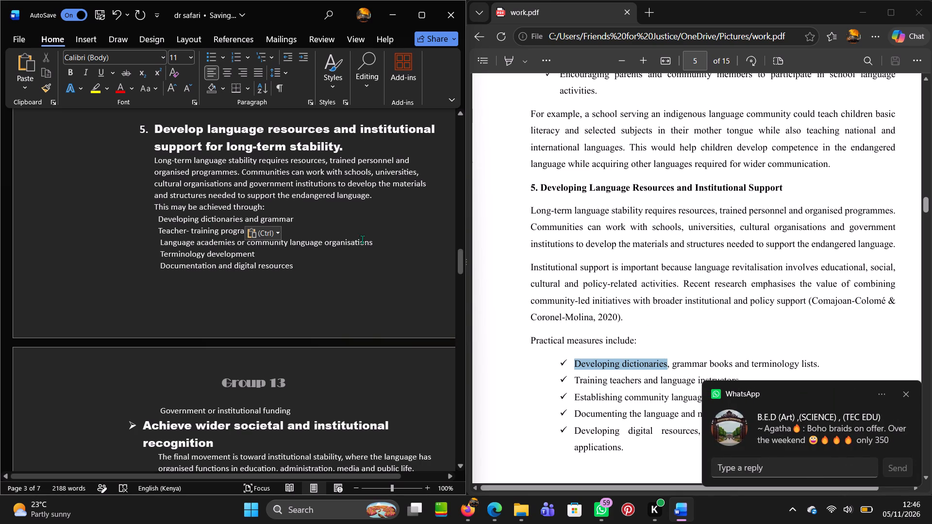
# Complete the first list item so it reads "Developing dictionaries and grammar books.".
pyautogui.click(299, 221)
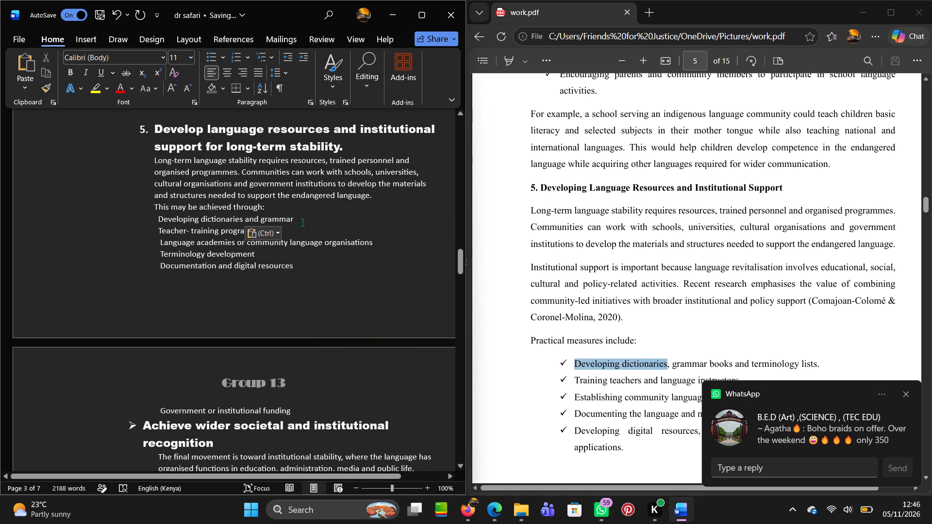
pyautogui.press('space')
pyautogui.write('bp')
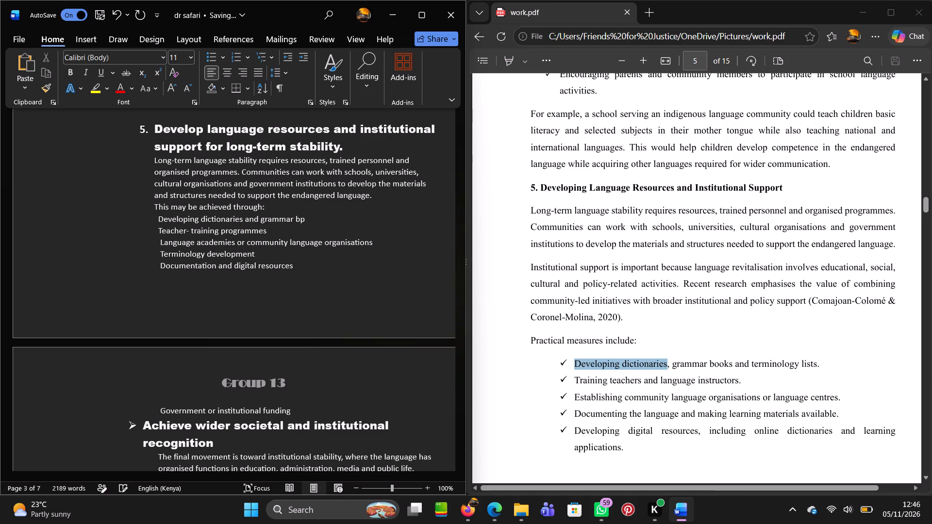
pyautogui.press('BackSpace')
pyautogui.write('ooks')
pyautogui.press('.')
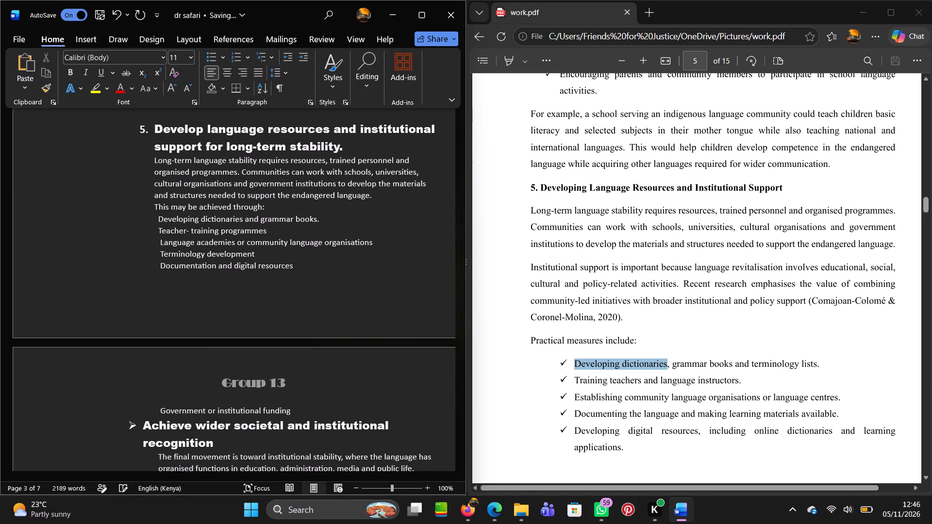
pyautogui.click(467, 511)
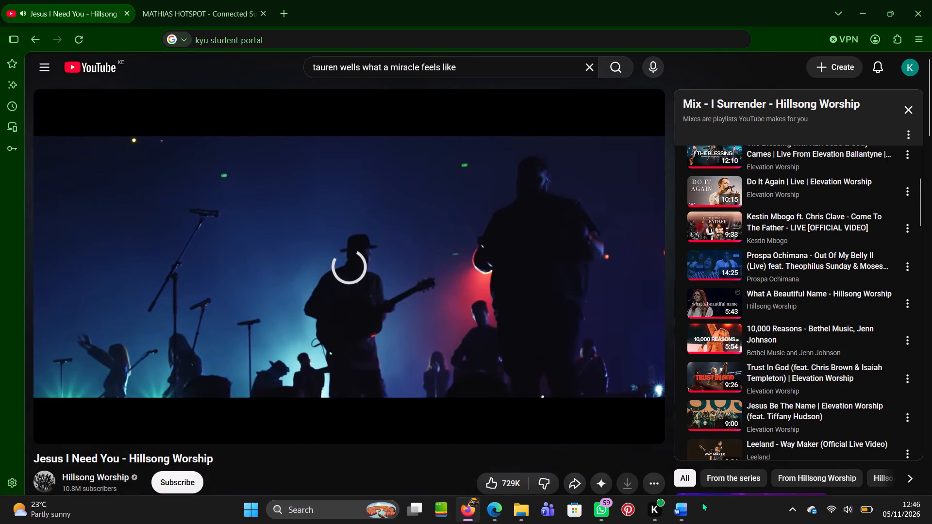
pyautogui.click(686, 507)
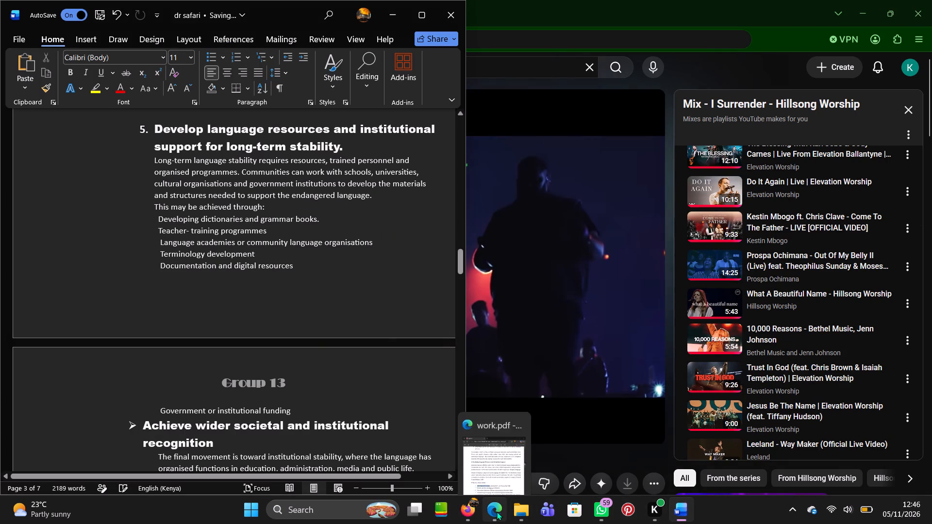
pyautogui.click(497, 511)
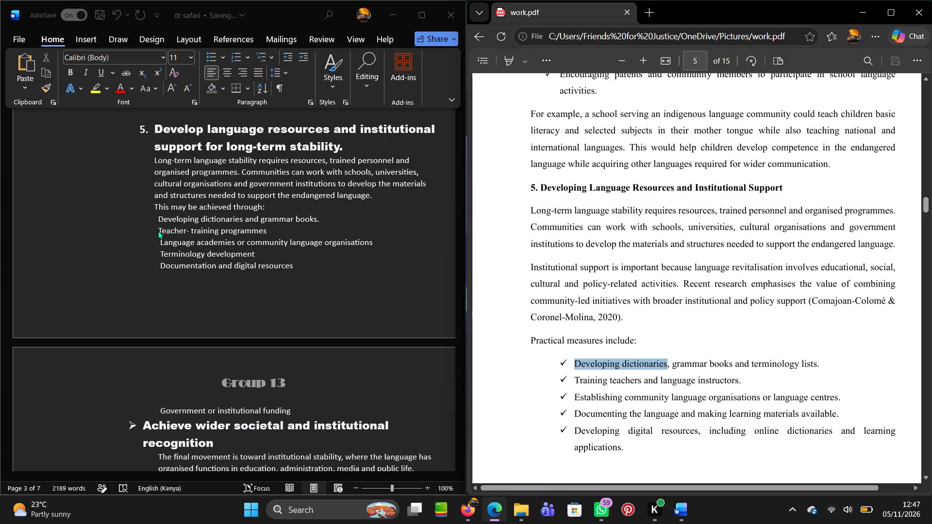
# Delete the five list items in Word from "Teacher- training programmes" to "Government or institutional funding".
pyautogui.moveTo(158, 230); pyautogui.dragTo(163, 234)
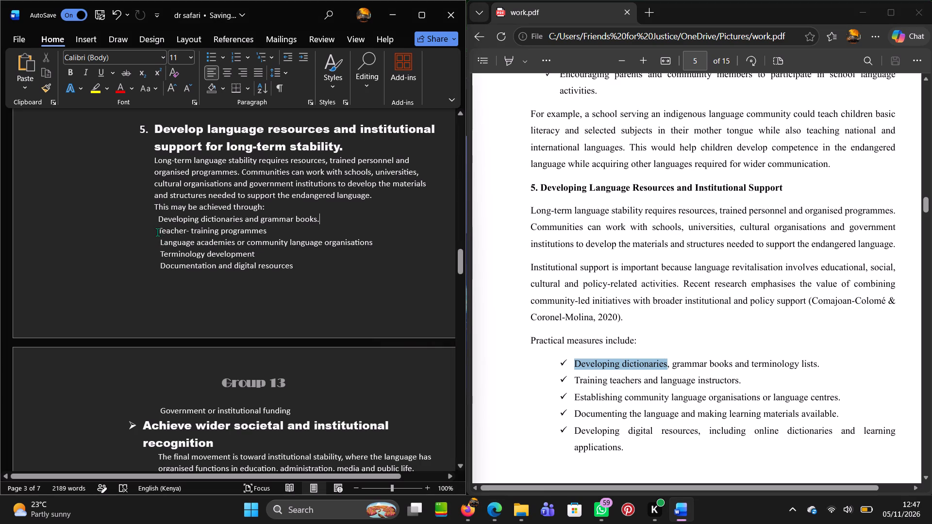
pyautogui.click(158, 232)
pyautogui.moveTo(158, 232); pyautogui.dragTo(239, 305)
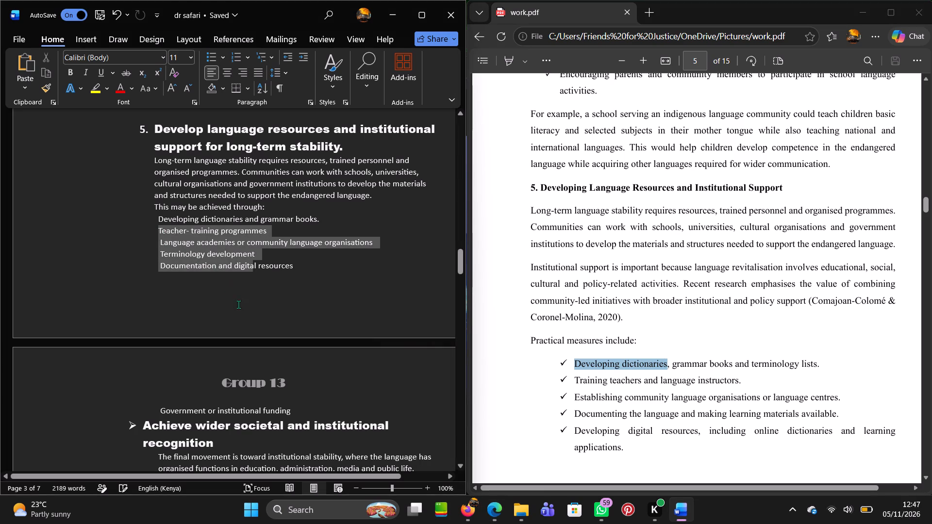
pyautogui.moveTo(239, 305); pyautogui.dragTo(282, 395)
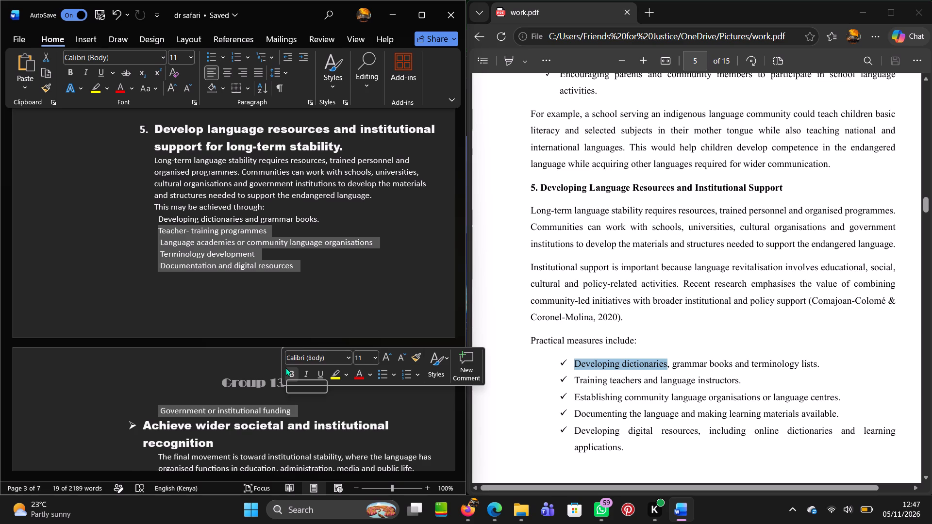
pyautogui.press('BackSpace')
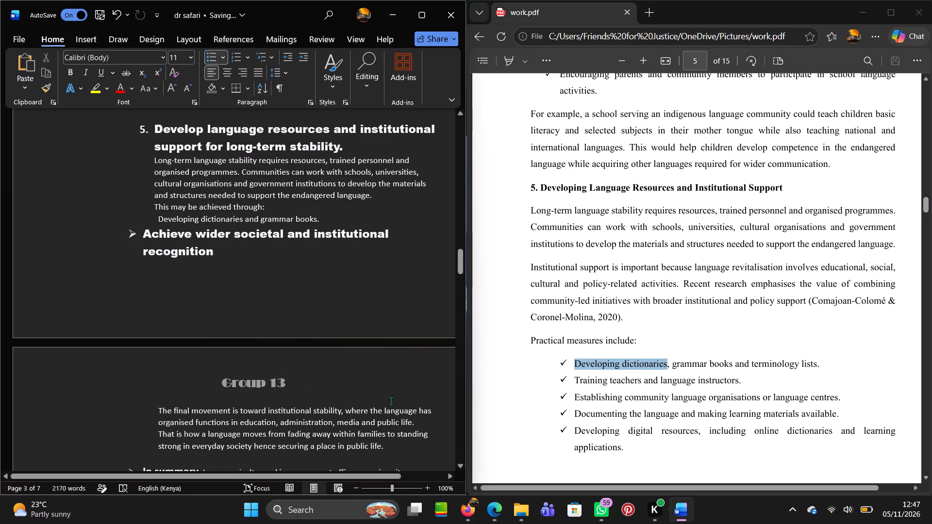
# Start a new line in Word after the list item "Developing dictionaries and grammar books.".
pyautogui.click(328, 217)
pyautogui.press('Return')
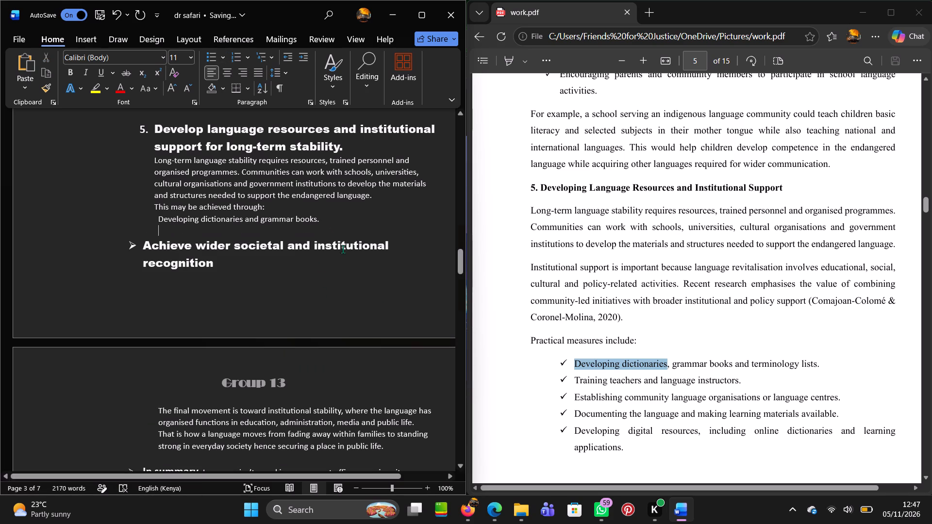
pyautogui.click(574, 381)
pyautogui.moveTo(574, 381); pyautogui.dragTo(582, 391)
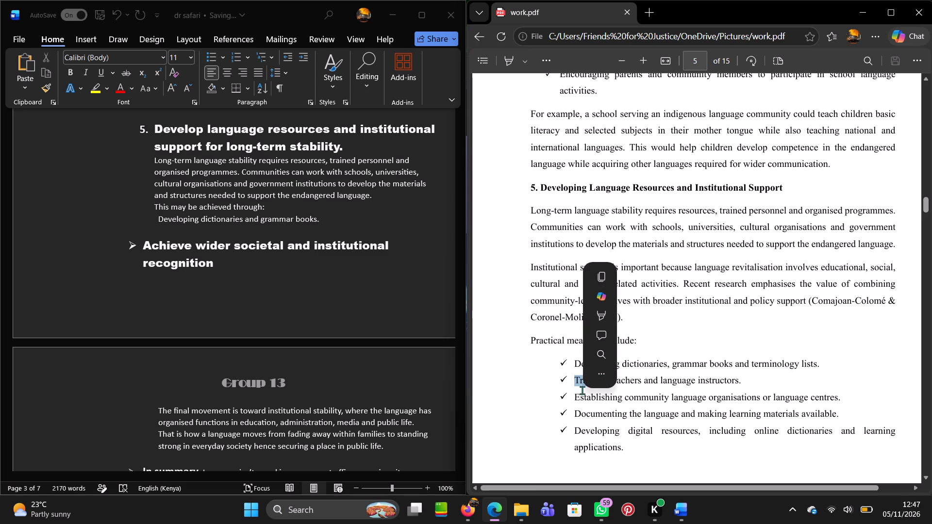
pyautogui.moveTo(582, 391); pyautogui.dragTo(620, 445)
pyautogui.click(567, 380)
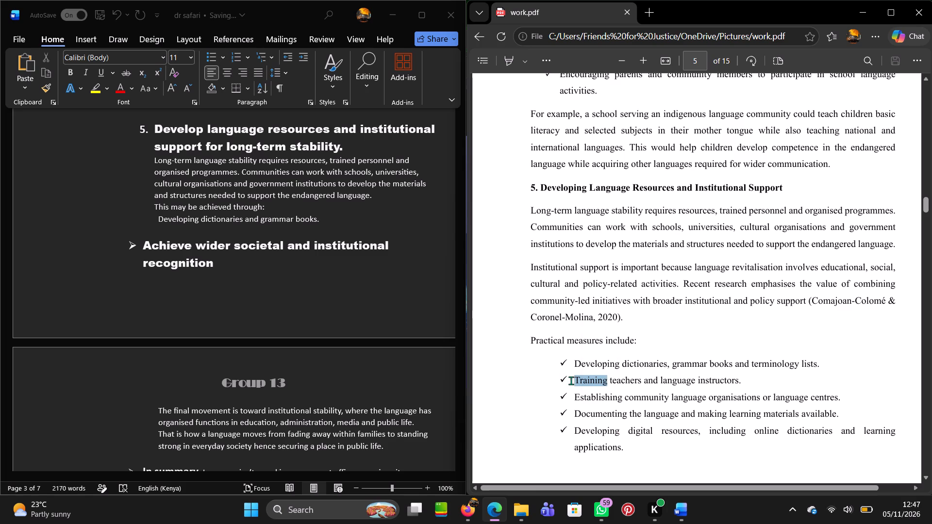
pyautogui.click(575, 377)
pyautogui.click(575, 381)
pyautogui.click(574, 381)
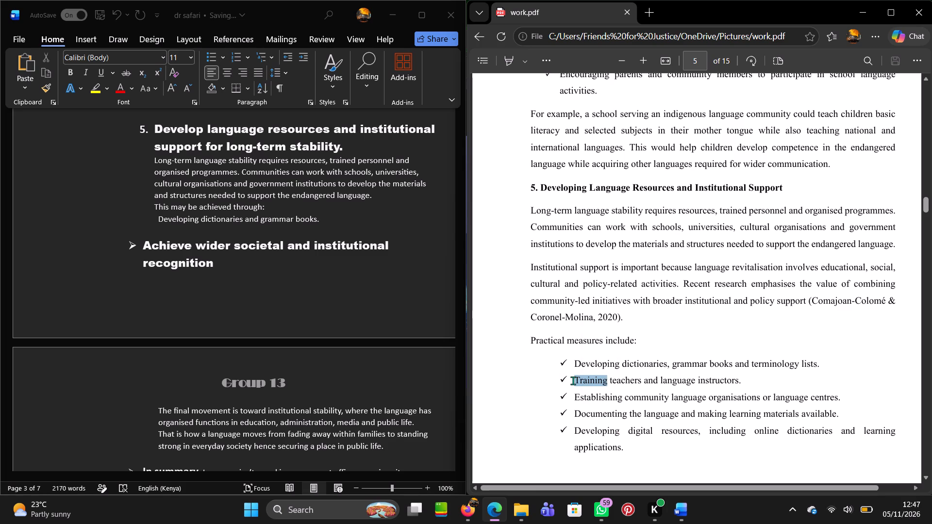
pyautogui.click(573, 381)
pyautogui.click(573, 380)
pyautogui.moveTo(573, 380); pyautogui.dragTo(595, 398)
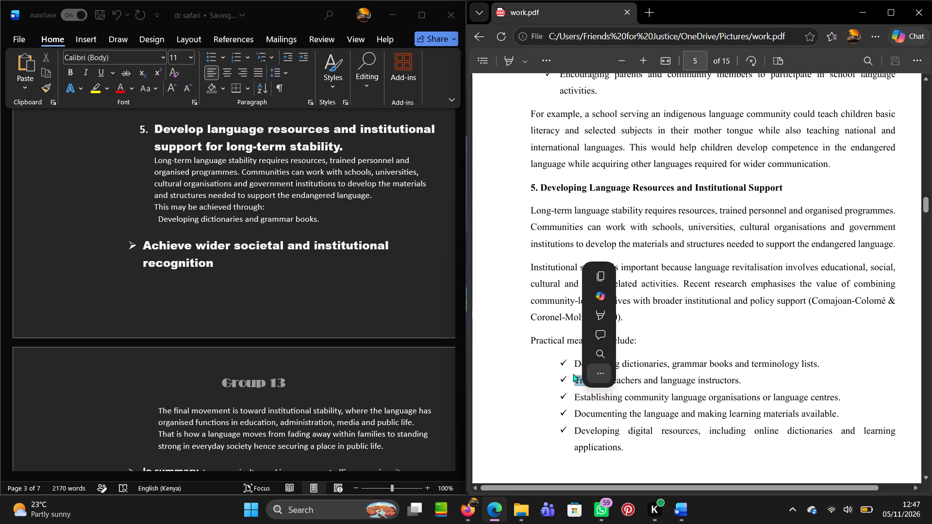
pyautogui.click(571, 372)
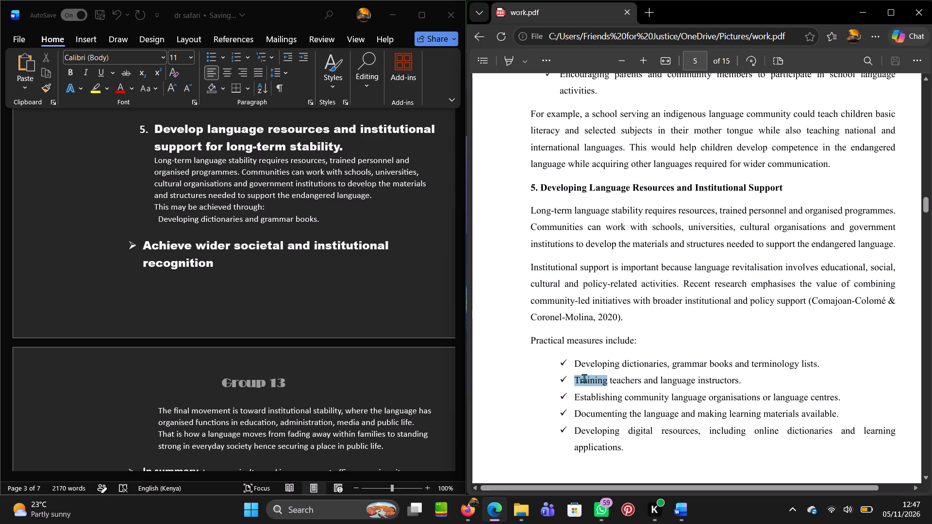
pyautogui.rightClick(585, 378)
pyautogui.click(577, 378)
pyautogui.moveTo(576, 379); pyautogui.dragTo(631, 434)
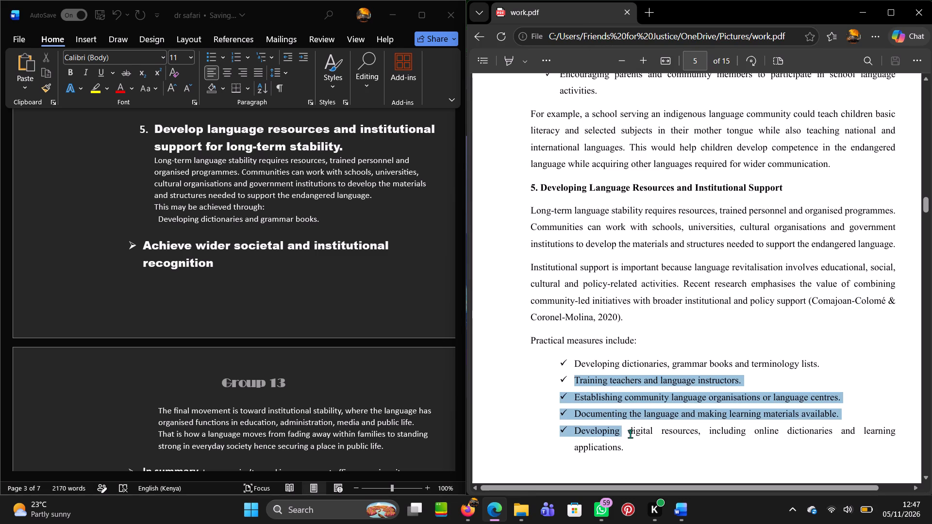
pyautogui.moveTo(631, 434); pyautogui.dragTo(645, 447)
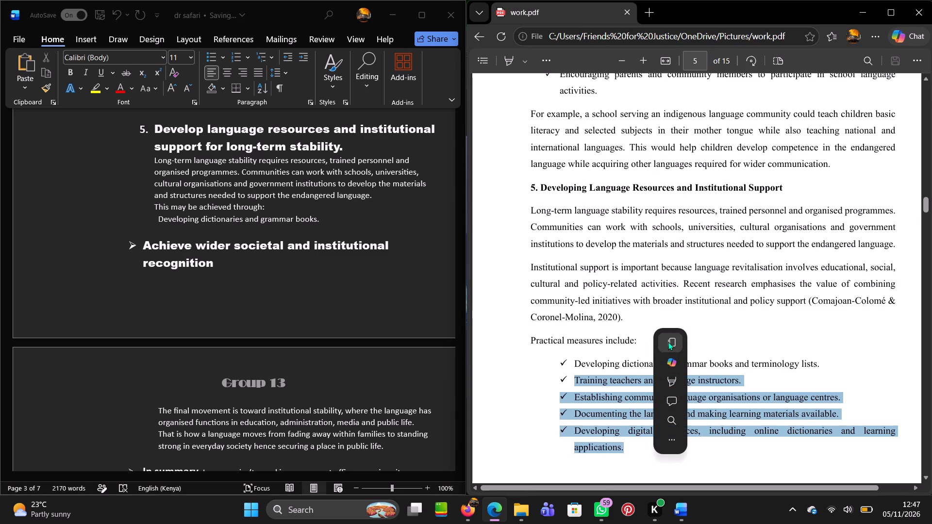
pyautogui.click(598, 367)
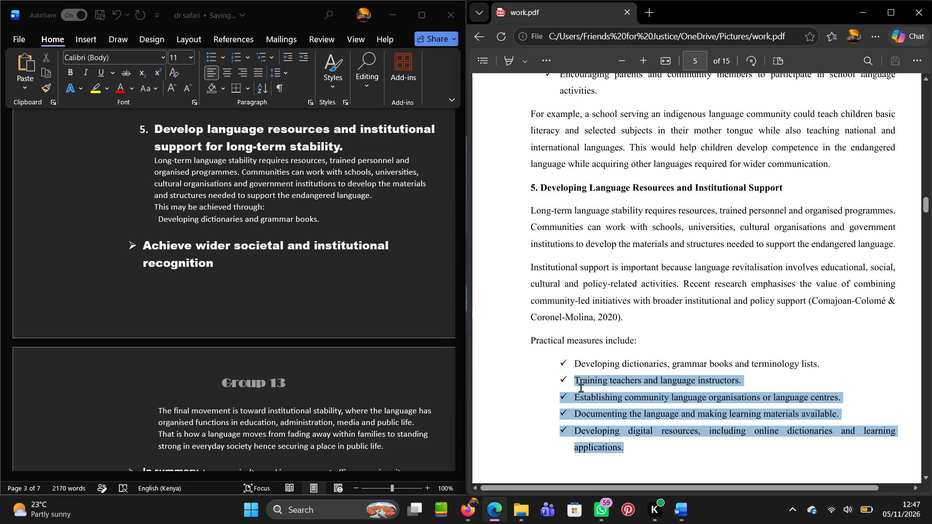
# Copy the work.pdf items from "Training teachers and language instructors" to "Developing digital resources" and paste them on the new line in Word.
pyautogui.moveTo(575, 377); pyautogui.dragTo(621, 381)
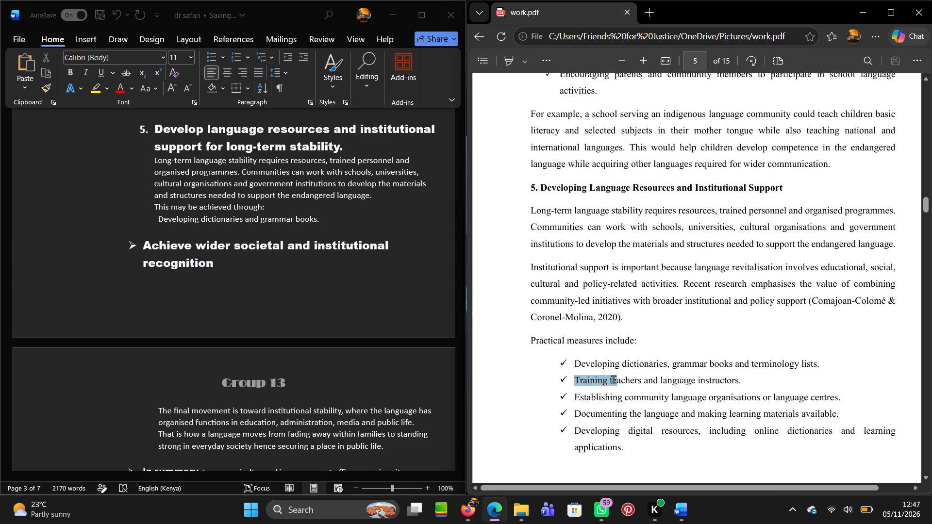
pyautogui.moveTo(621, 381); pyautogui.dragTo(677, 445)
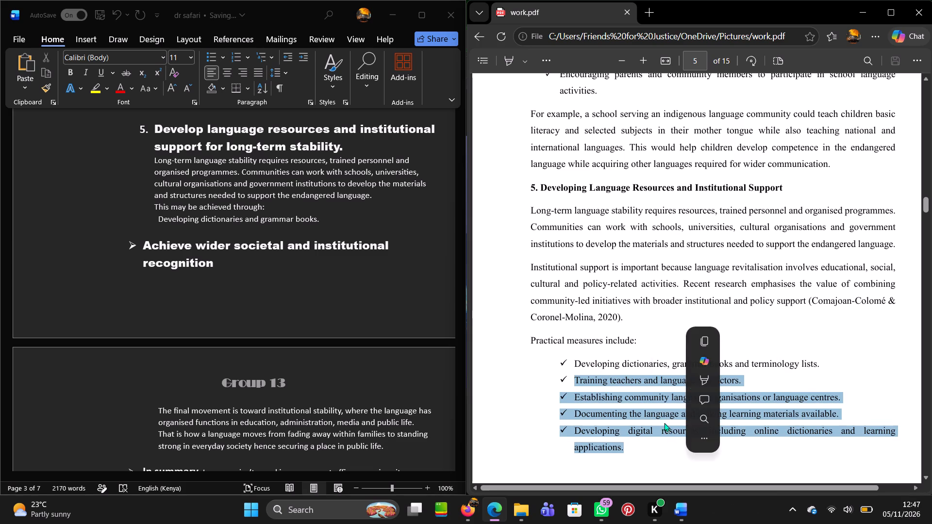
pyautogui.click(708, 336)
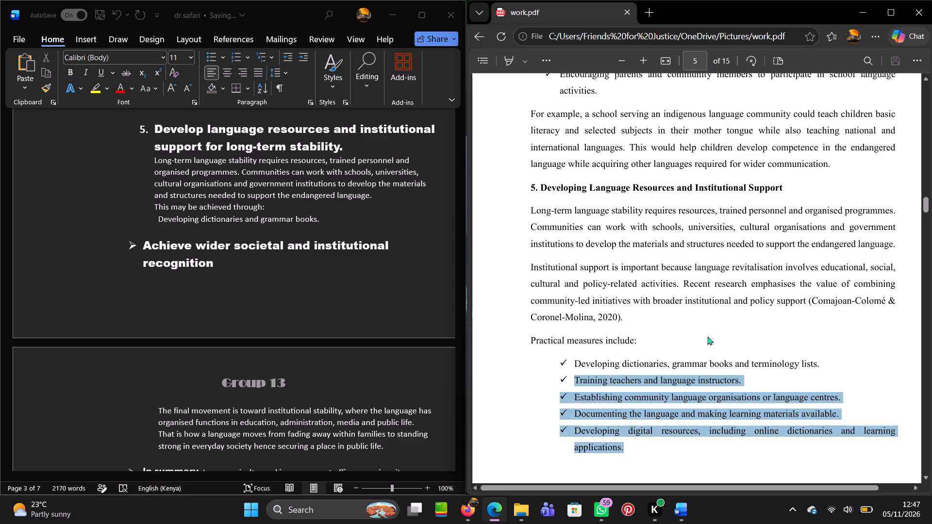
pyautogui.click(322, 215)
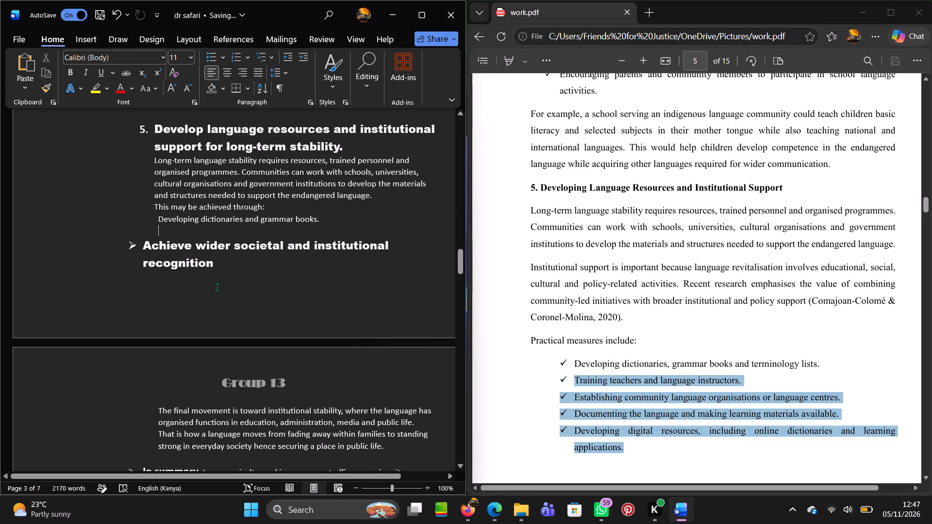
pyautogui.hotkey('ctrl', 'v')
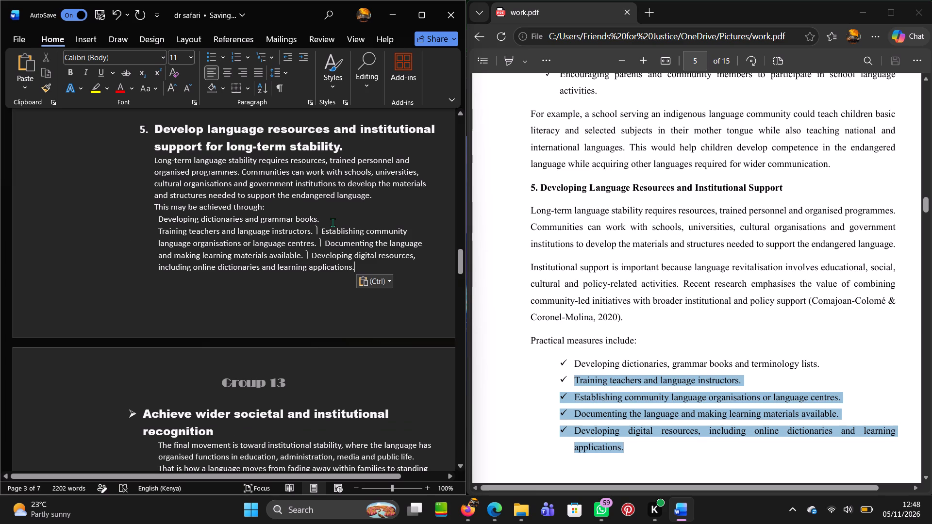
# Put "Establishing community language organisations or language centres." on its own line and delete the stray pasted symbol before it.
pyautogui.click(314, 232)
pyautogui.press('Return')
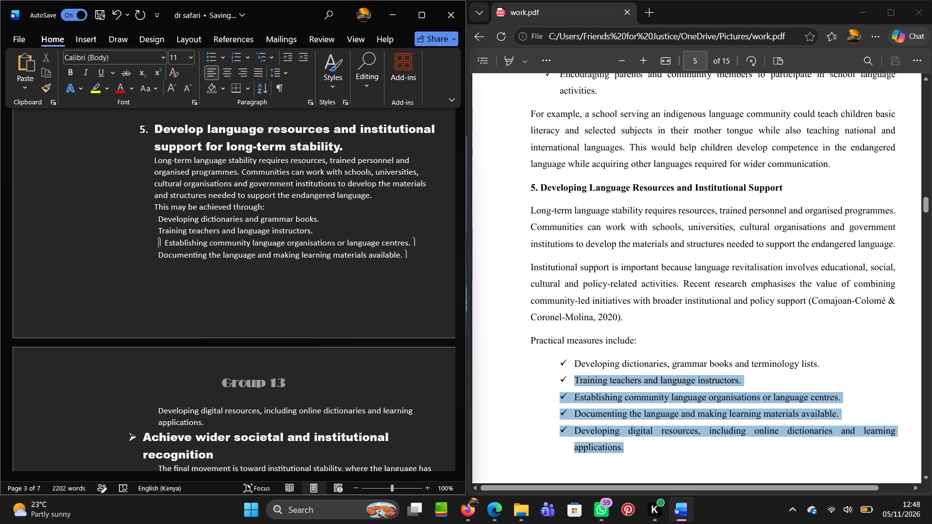
pyautogui.press('Right')
pyautogui.press('BackSpace')
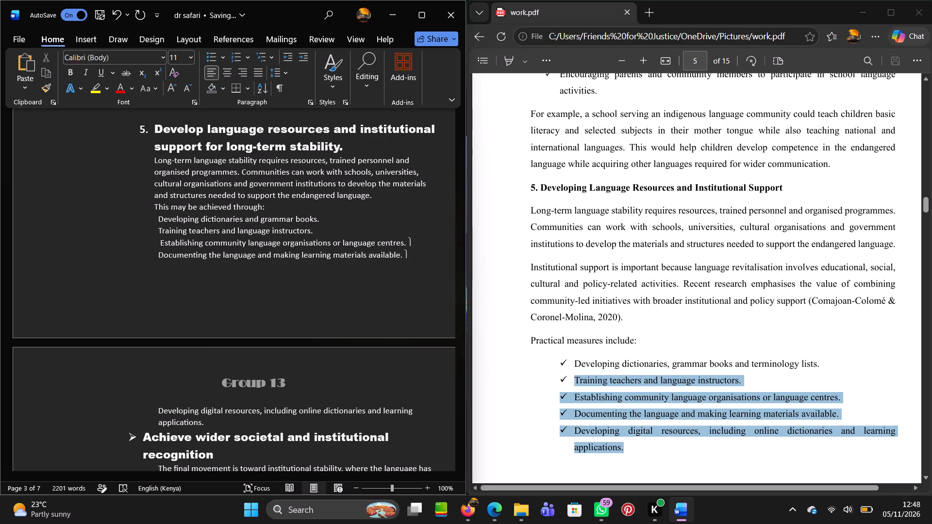
# Delete the stray pasted symbols and extra spaces after "language centres." and "learning materials available.".
pyautogui.press('Right')
pyautogui.press('Right')
pyautogui.press('Right')
pyautogui.press('Right')
pyautogui.press('Right')
pyautogui.press('Right')
pyautogui.press('Right')
pyautogui.press('Right')
pyautogui.press('Right')
pyautogui.press('Right')
pyautogui.press('Right')
pyautogui.press('Right')
pyautogui.press('Right')
pyautogui.press('Right')
pyautogui.press('Right')
pyautogui.press('Right')
pyautogui.press('Right')
pyautogui.press('Right')
pyautogui.press('Right')
pyautogui.press('Right')
pyautogui.press('Right')
pyautogui.press('Left')
pyautogui.press('Left')
pyautogui.press('Left')
pyautogui.press('Left')
pyautogui.press('Left')
pyautogui.press('Left')
pyautogui.press('Left')
pyautogui.press('Right')
pyautogui.press('BackSpace')
pyautogui.press('Right')
pyautogui.press('BackSpace')
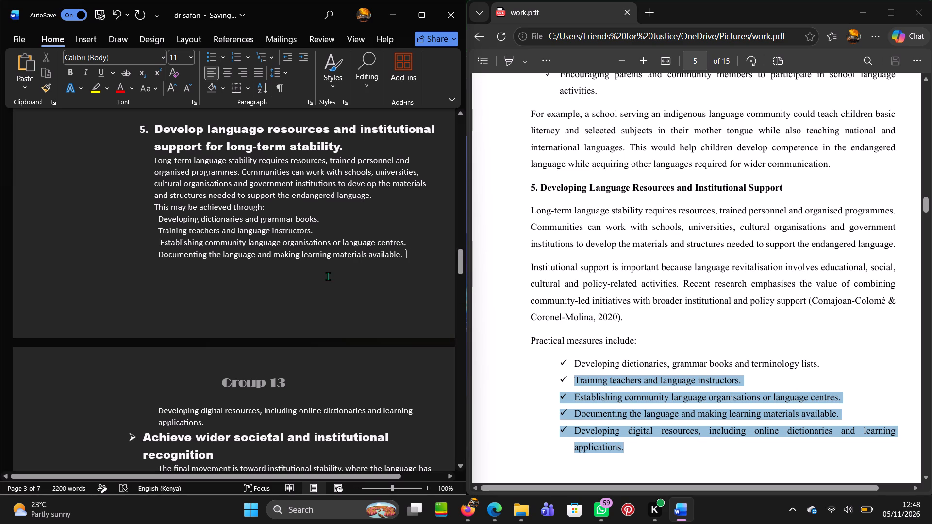
pyautogui.press('Down')
pyautogui.press('BackSpace')
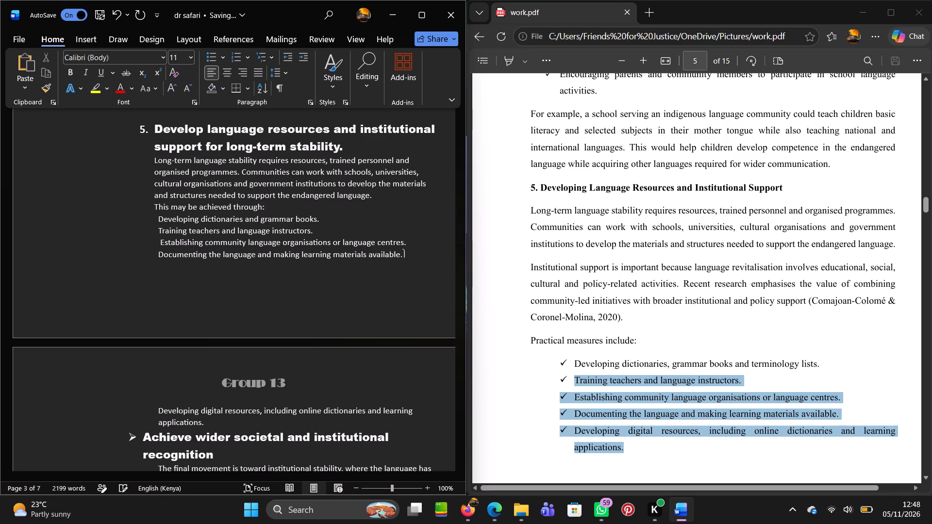
pyautogui.press('Right')
pyautogui.press('BackSpace')
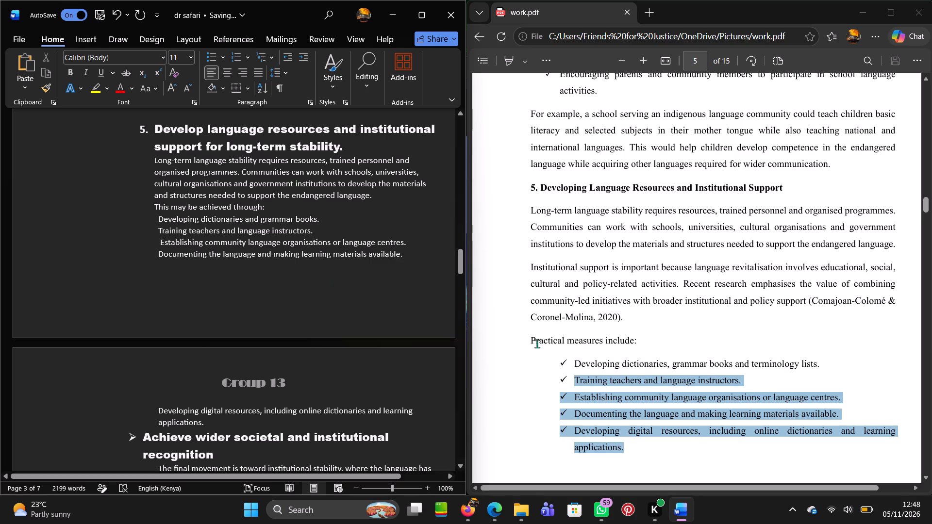
# Apply arrowhead bullets to the list from "Developing dictionaries and grammar books" through "Developing digital resources, including online dictionaries and learning applications".
pyautogui.scroll(-3, 612, 364)
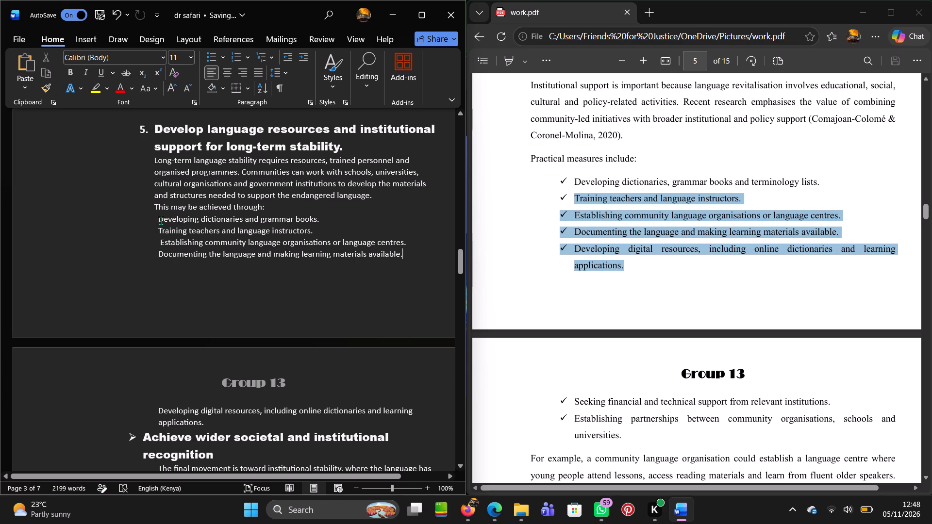
pyautogui.moveTo(160, 217); pyautogui.dragTo(232, 387)
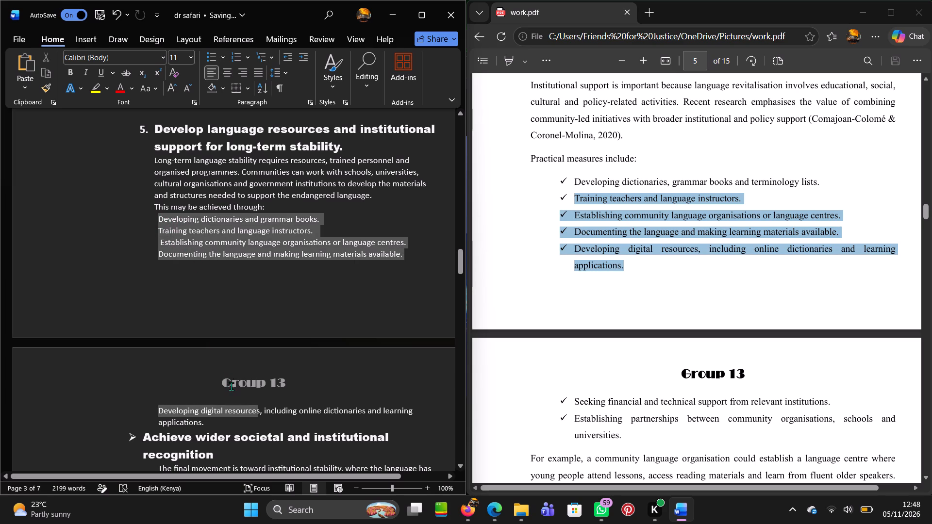
pyautogui.moveTo(232, 387); pyautogui.dragTo(203, 426)
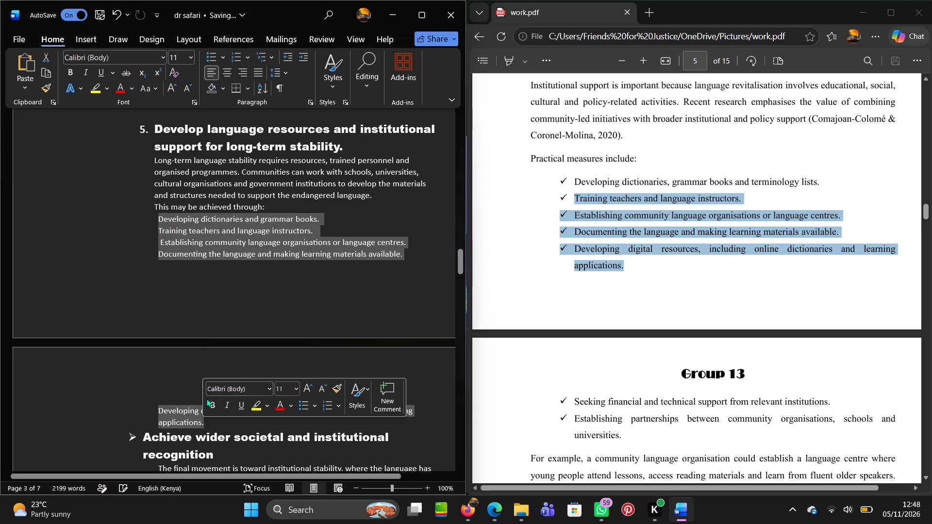
pyautogui.click(316, 402)
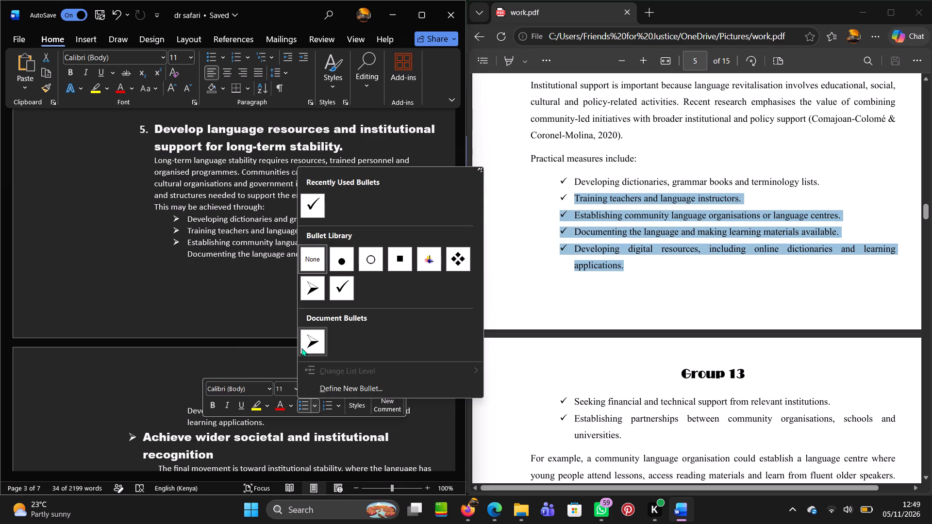
pyautogui.click(302, 348)
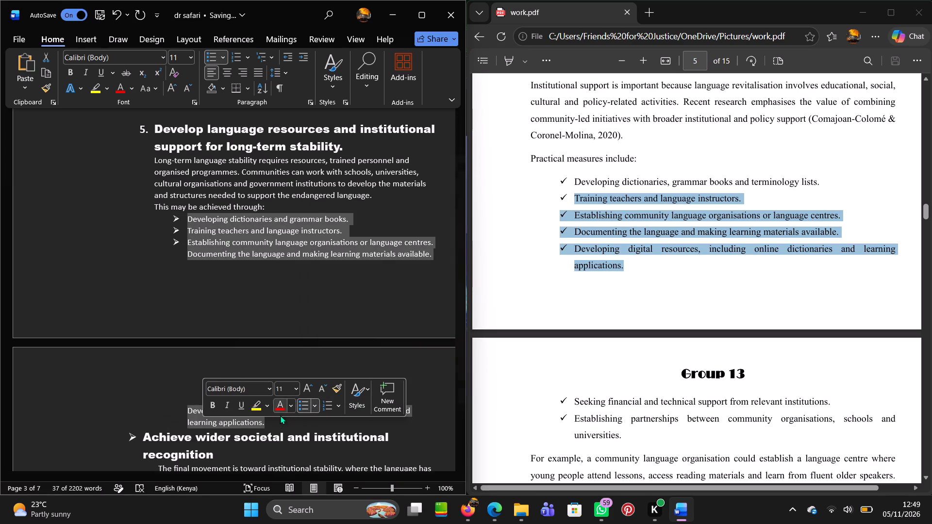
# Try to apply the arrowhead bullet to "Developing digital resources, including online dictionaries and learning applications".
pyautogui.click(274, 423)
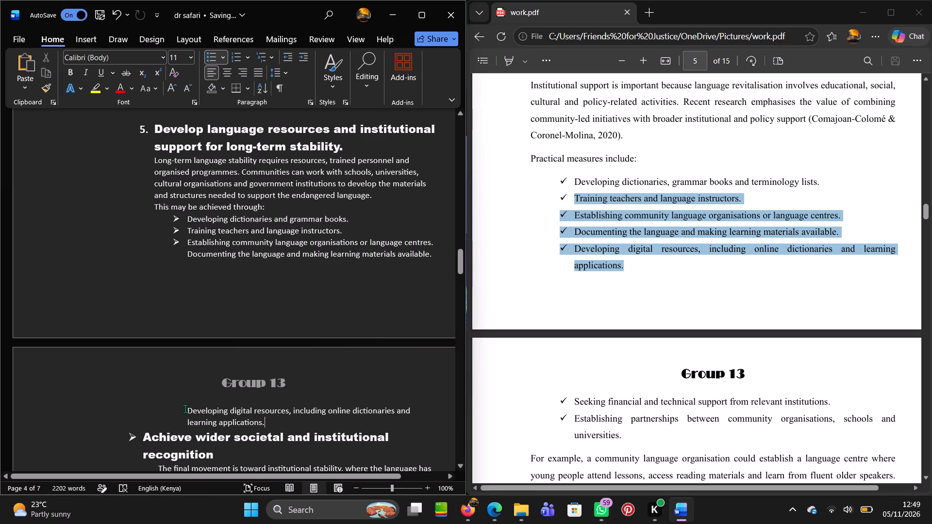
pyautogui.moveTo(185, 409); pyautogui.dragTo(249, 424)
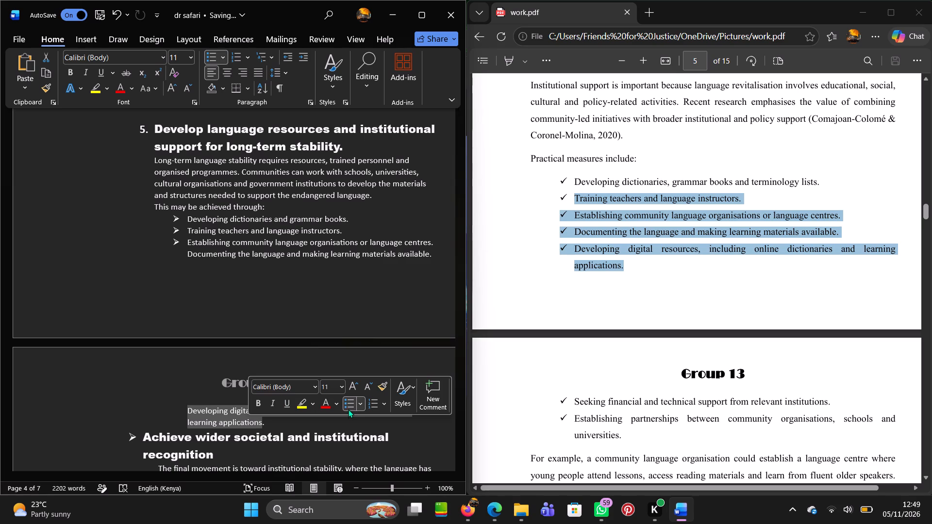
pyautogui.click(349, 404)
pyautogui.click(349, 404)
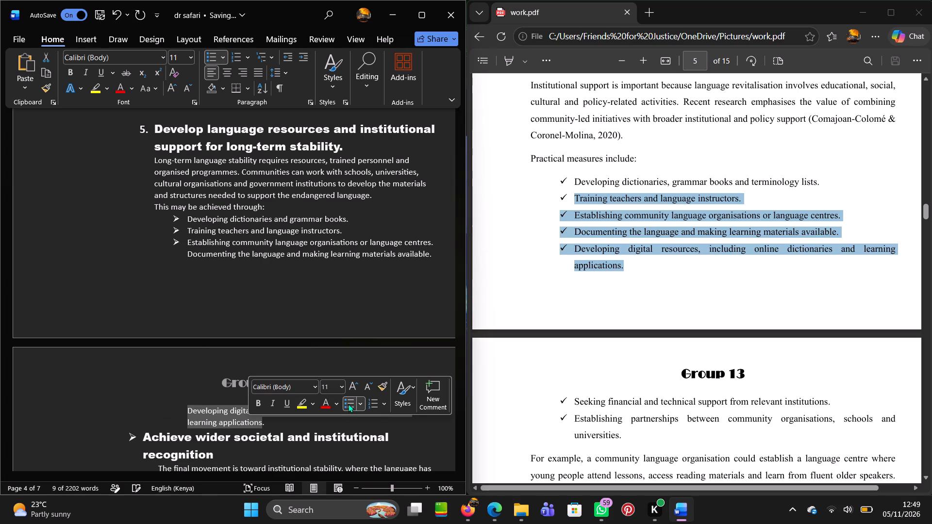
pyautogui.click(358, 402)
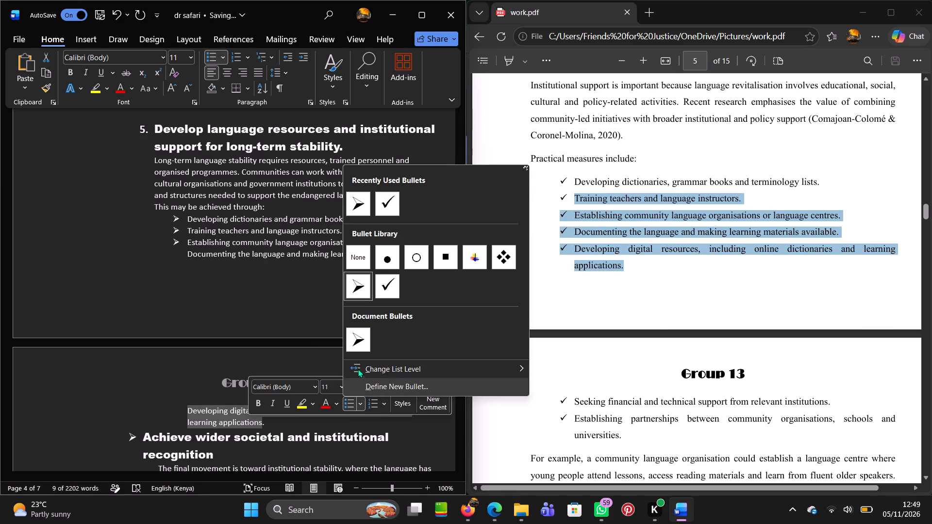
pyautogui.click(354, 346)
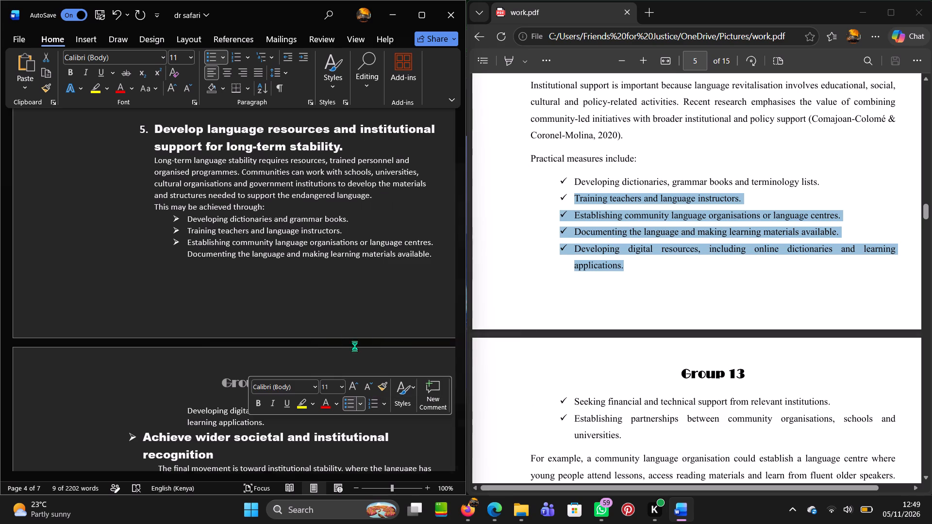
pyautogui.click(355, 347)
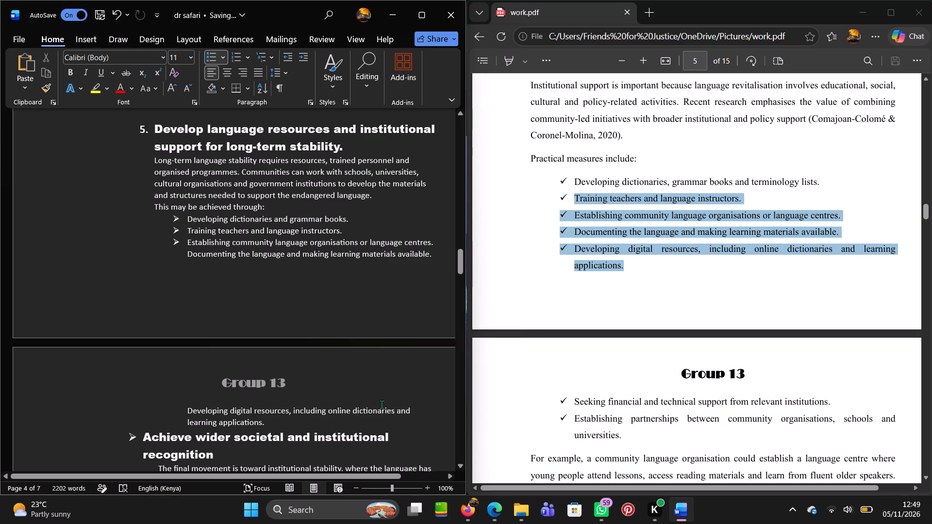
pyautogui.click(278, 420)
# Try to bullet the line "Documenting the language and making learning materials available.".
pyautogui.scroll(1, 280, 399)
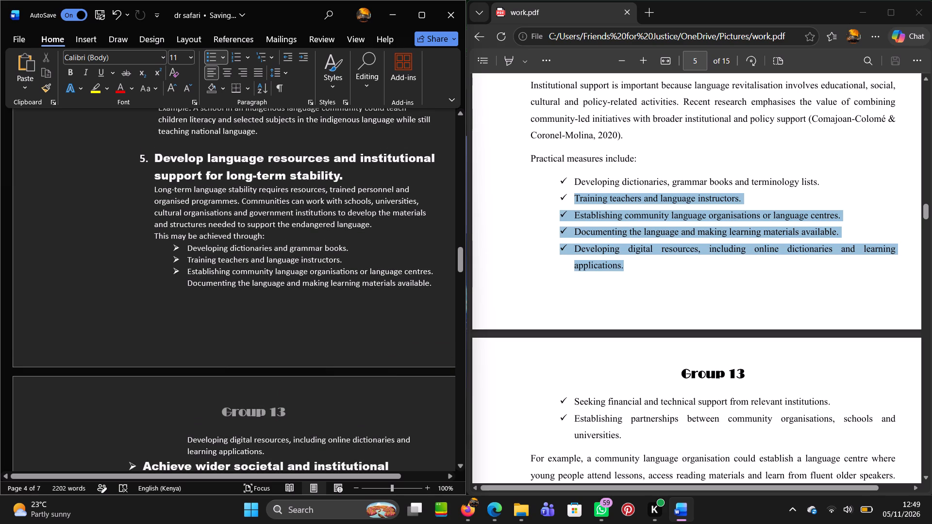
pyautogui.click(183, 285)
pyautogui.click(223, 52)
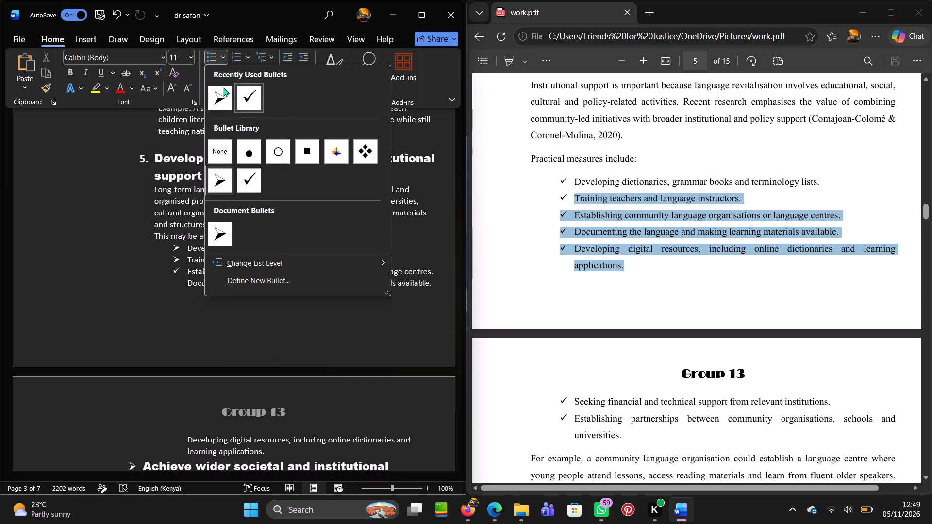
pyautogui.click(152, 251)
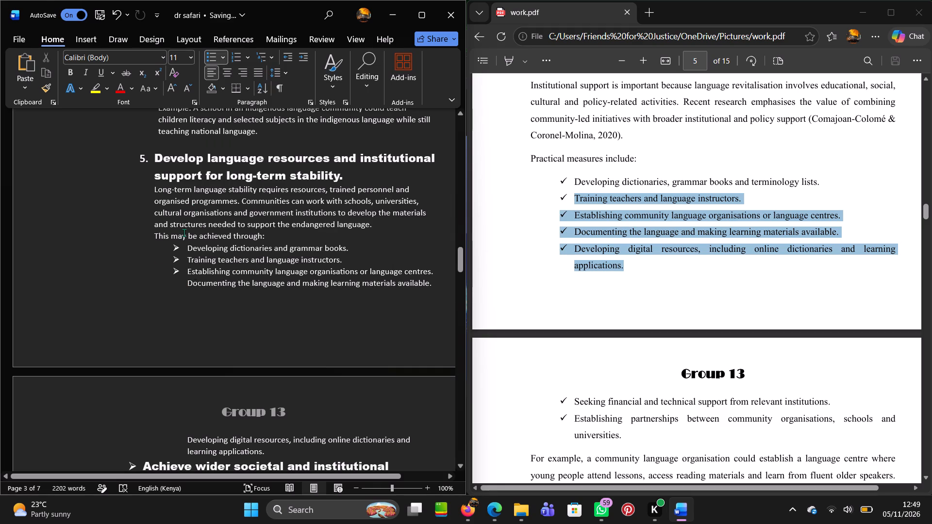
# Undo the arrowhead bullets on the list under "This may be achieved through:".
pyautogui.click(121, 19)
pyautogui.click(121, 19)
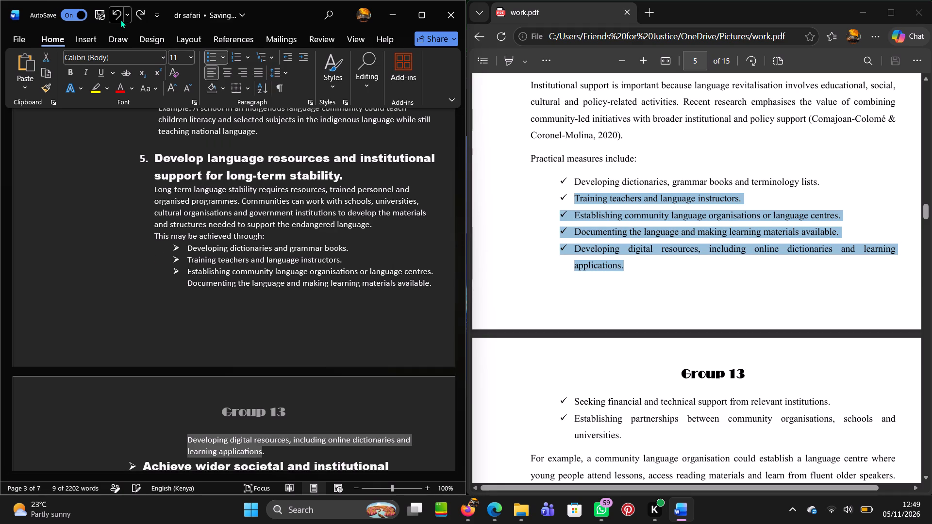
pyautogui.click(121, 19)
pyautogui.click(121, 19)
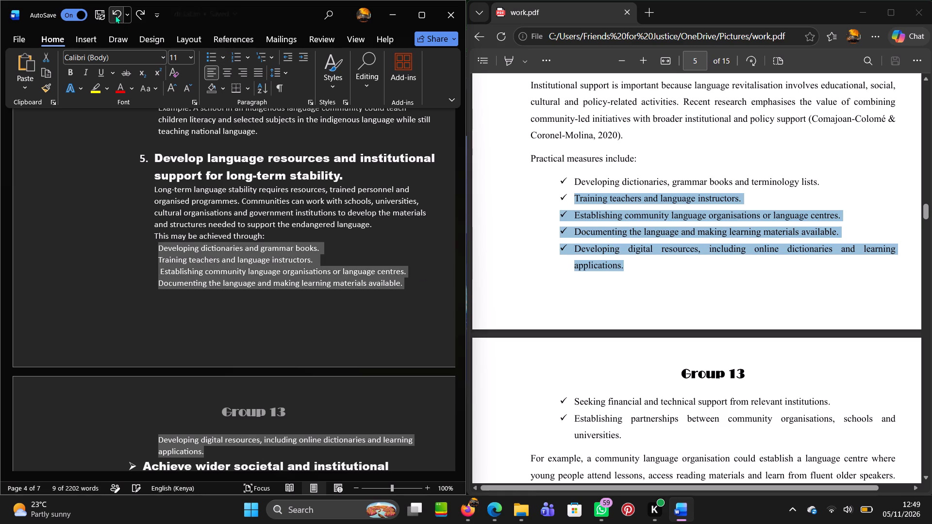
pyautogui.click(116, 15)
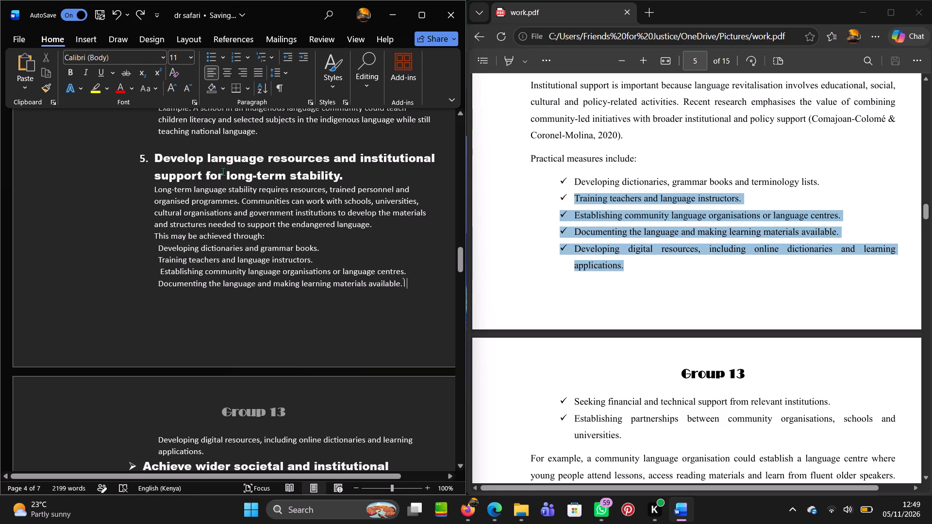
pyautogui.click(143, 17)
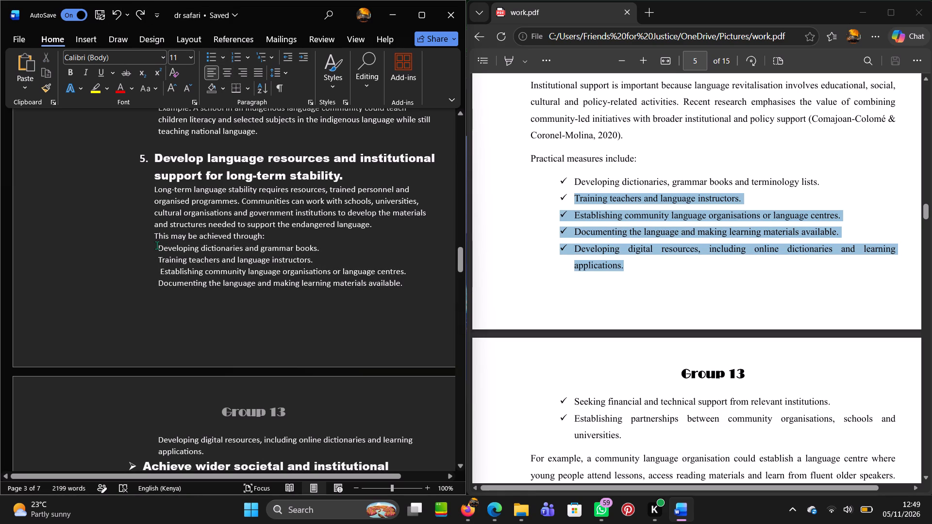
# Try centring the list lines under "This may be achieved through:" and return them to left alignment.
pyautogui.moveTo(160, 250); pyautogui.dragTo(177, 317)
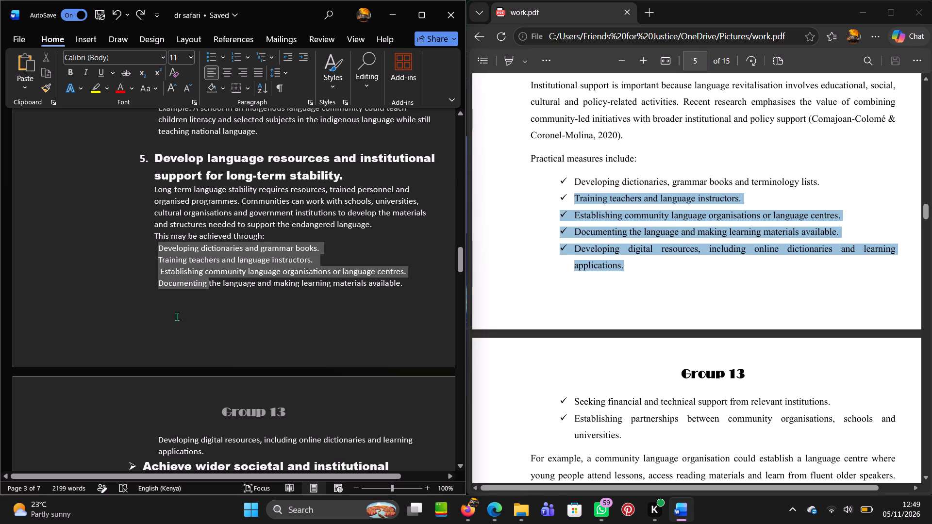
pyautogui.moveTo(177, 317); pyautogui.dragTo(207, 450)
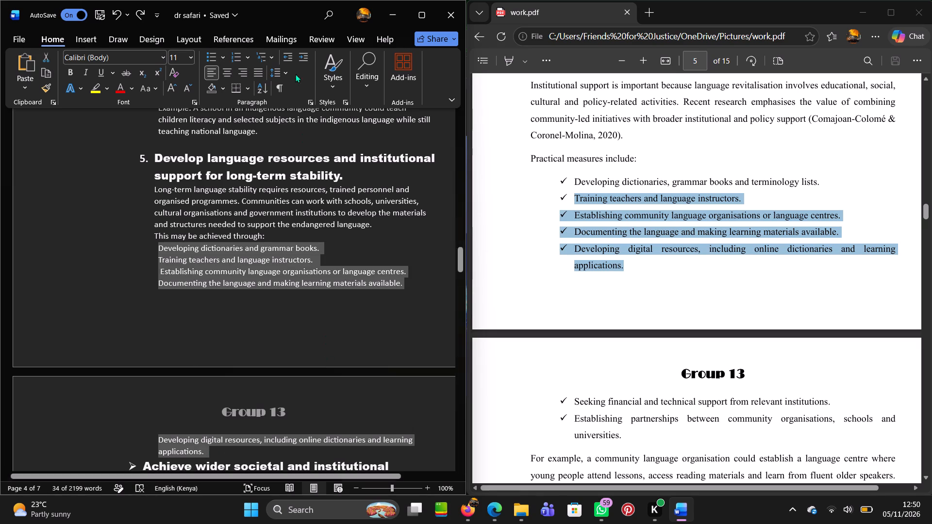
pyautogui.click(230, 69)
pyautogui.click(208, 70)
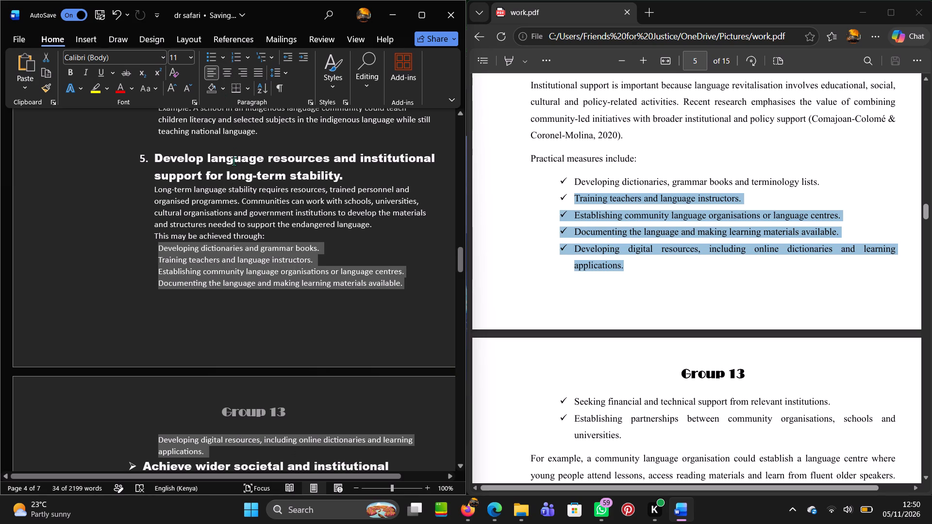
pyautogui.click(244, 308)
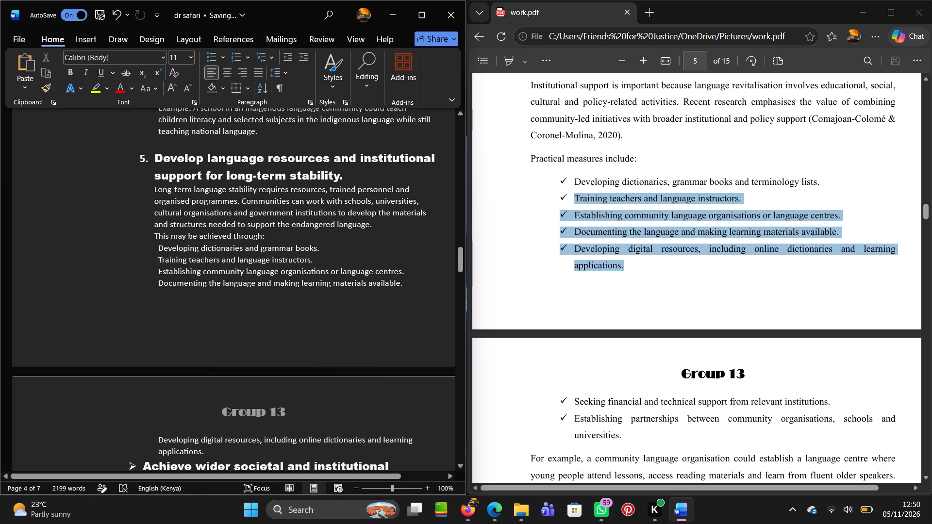
# Apply check mark bullets to the list from "Developing dictionaries and grammar books" through "Developing digital resources, including online dictionaries and learning applications".
pyautogui.moveTo(157, 248); pyautogui.dragTo(161, 286)
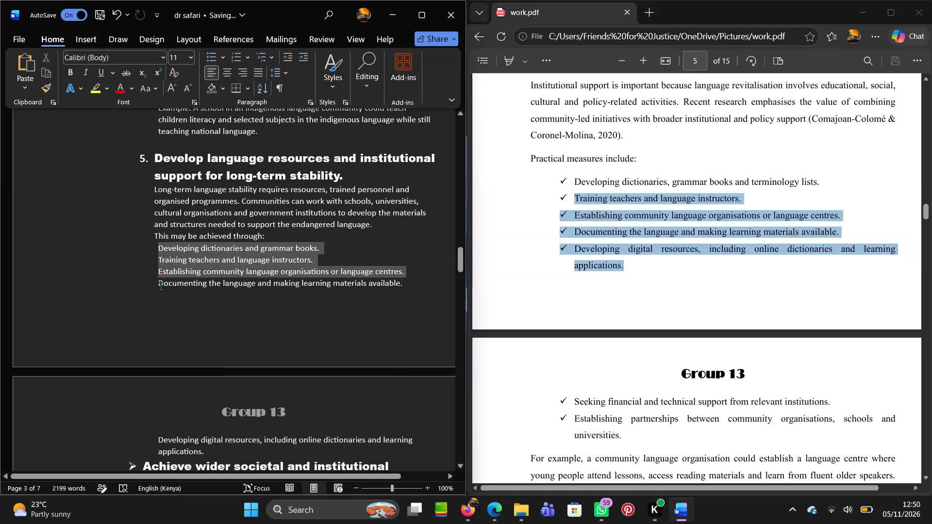
pyautogui.moveTo(161, 286); pyautogui.dragTo(199, 450)
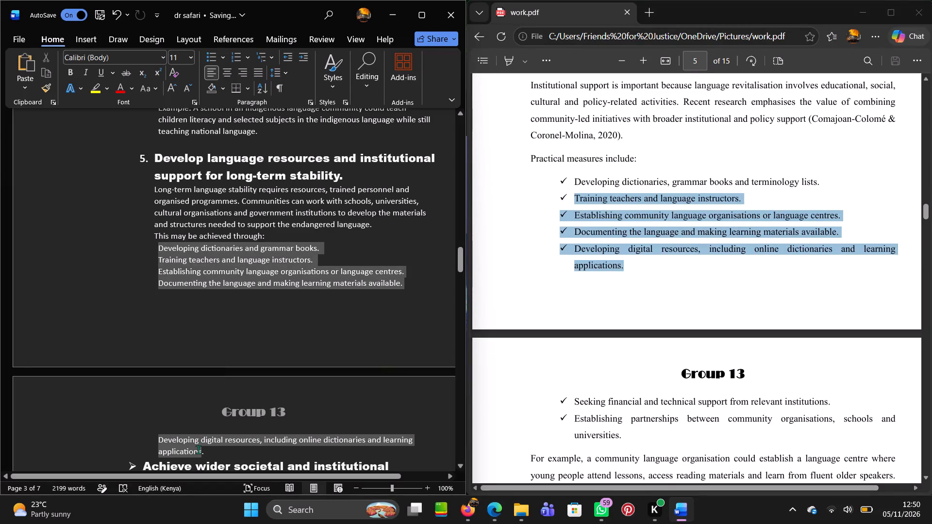
pyautogui.moveTo(199, 450); pyautogui.dragTo(202, 454)
pyautogui.moveTo(202, 454); pyautogui.dragTo(203, 454)
pyautogui.moveTo(203, 454); pyautogui.dragTo(202, 453)
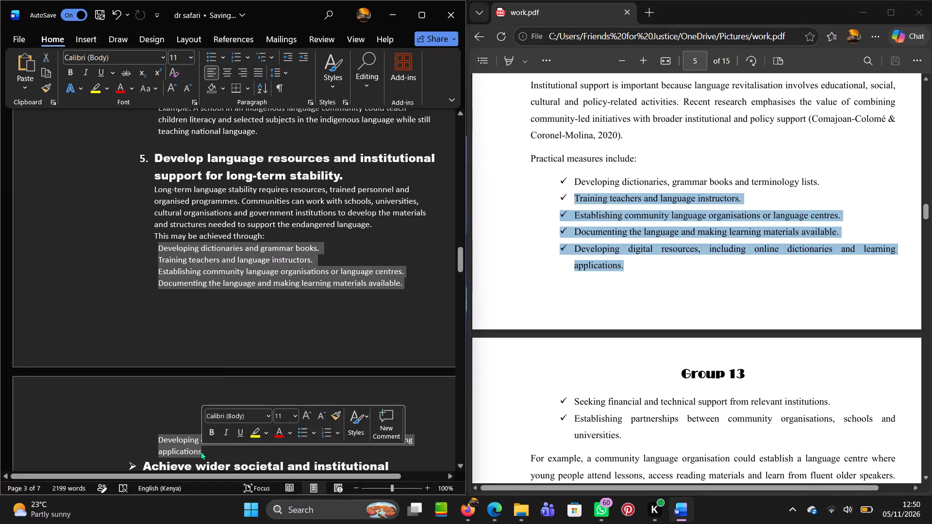
pyautogui.click(312, 430)
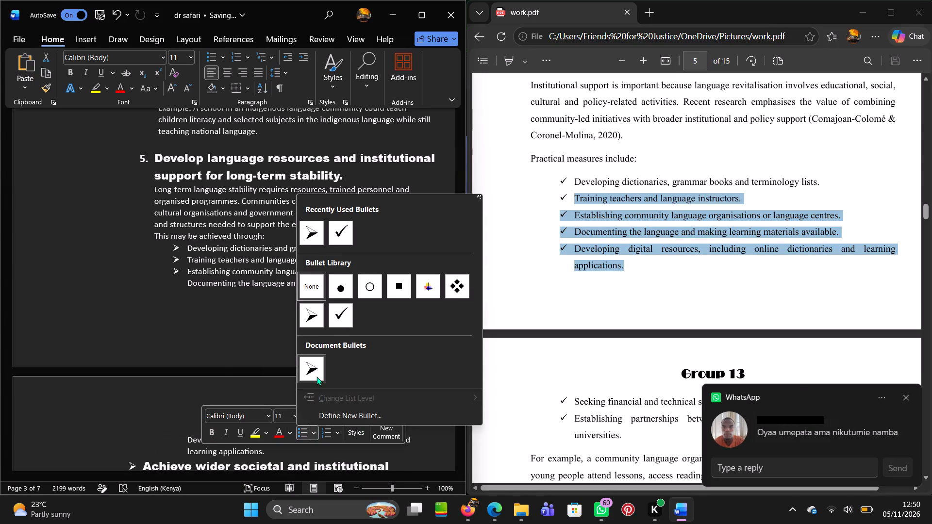
pyautogui.click(340, 312)
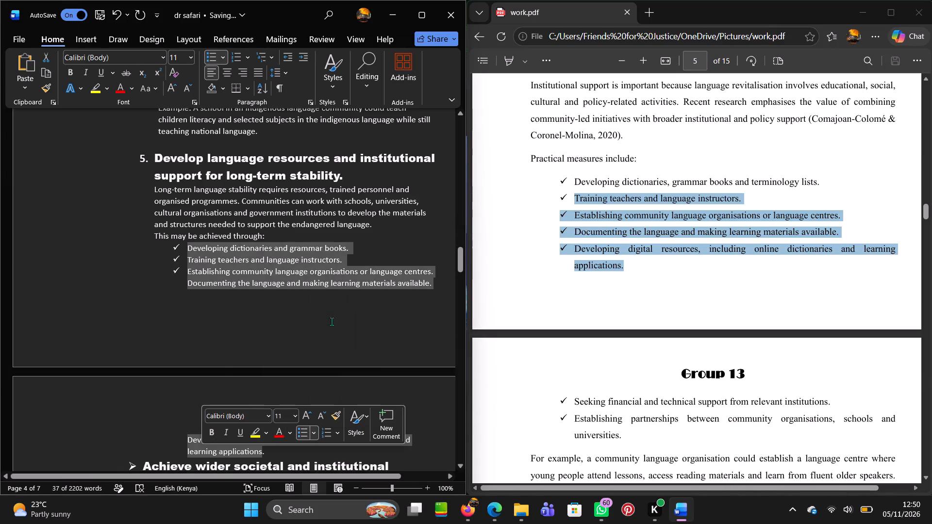
pyautogui.scroll(1, 261, 332)
pyautogui.scroll(-2, 262, 332)
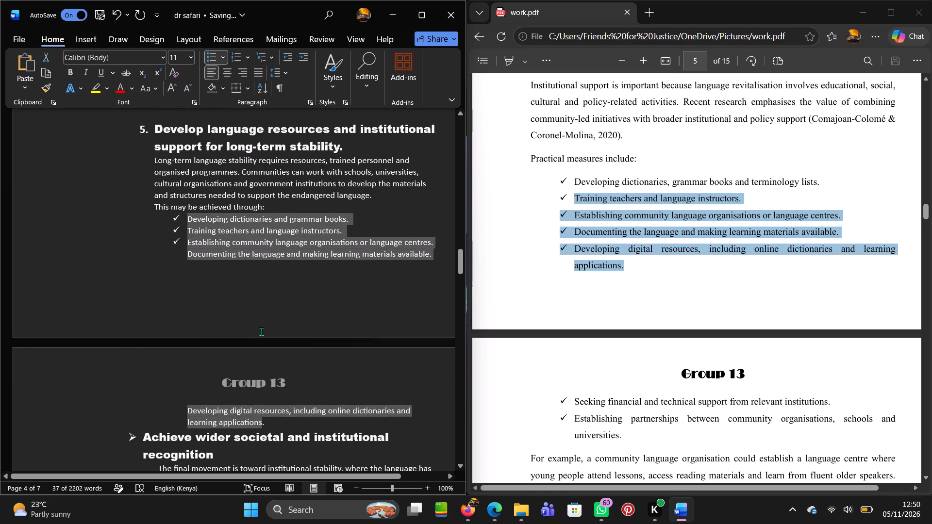
pyautogui.scroll(-3, 262, 332)
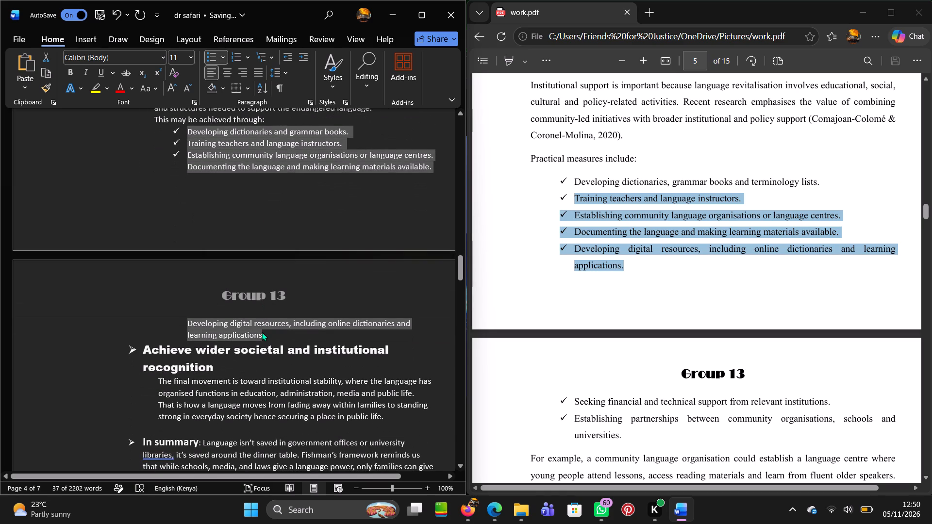
pyautogui.click(227, 225)
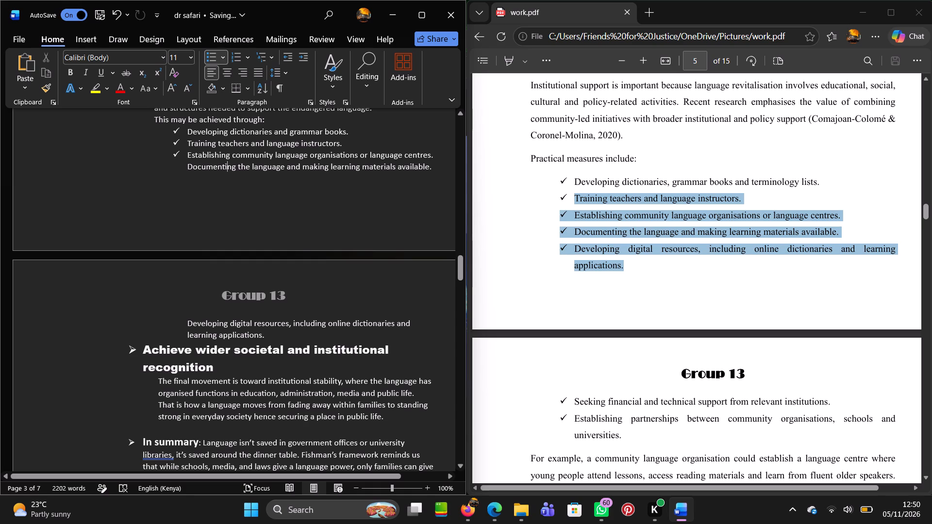
# Compare the list and the sections following it in Word with page 6 of work.pdf.
pyautogui.scroll(3, 201, 182)
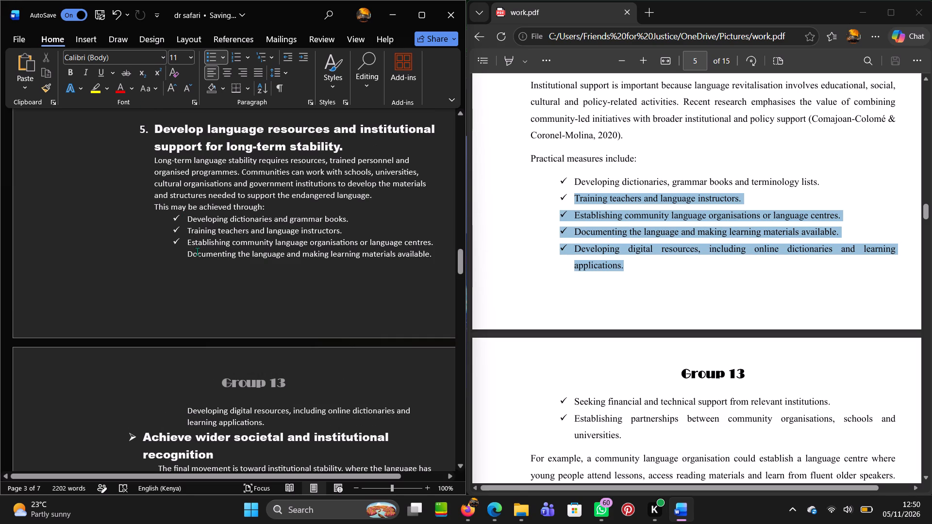
pyautogui.scroll(2, 198, 252)
pyautogui.scroll(-6, 198, 252)
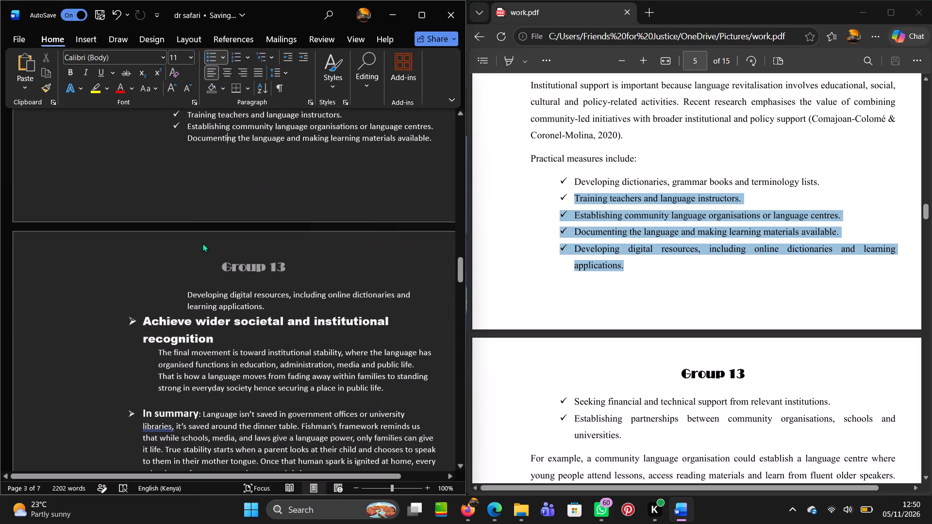
pyautogui.scroll(-2, 203, 243)
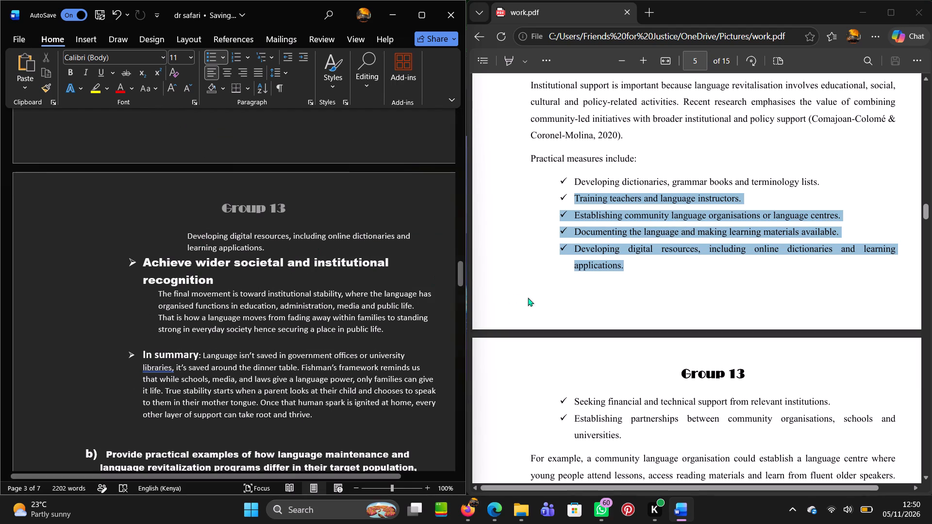
pyautogui.scroll(-3, 600, 307)
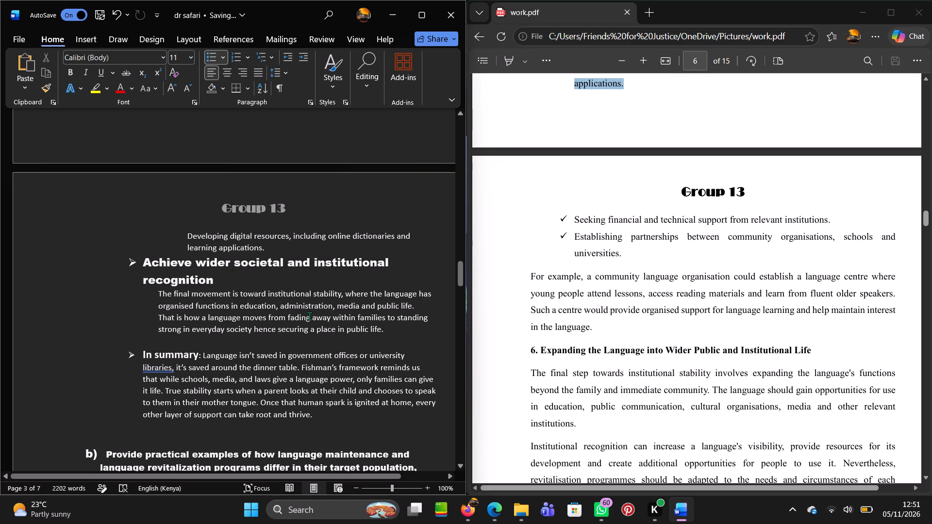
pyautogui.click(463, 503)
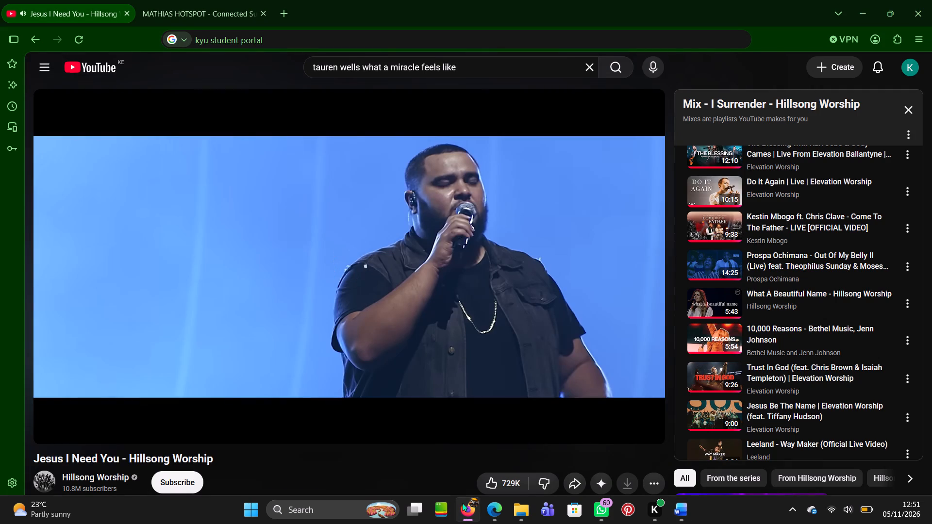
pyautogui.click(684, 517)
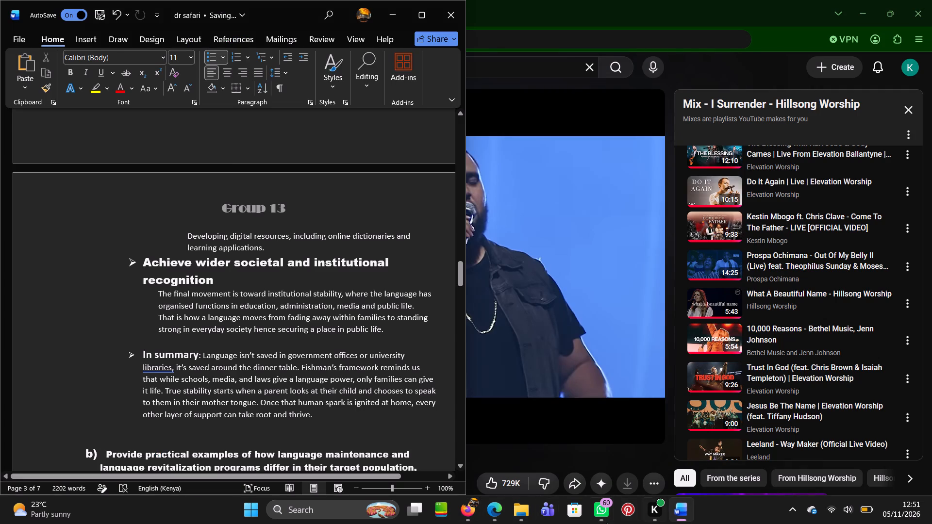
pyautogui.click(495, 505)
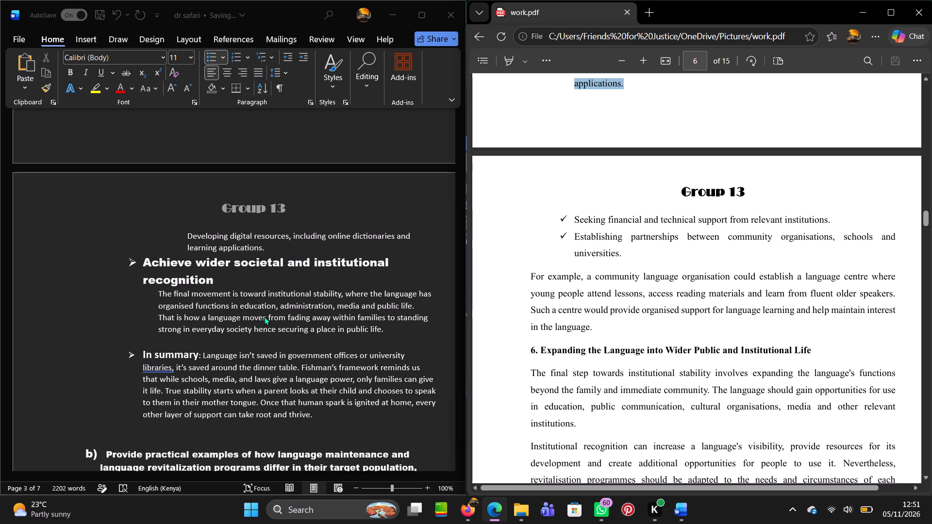
# Remove the arrowhead bullet from the "In summary" paragraph.
pyautogui.scroll(9, 267, 312)
pyautogui.scroll(-2, 270, 314)
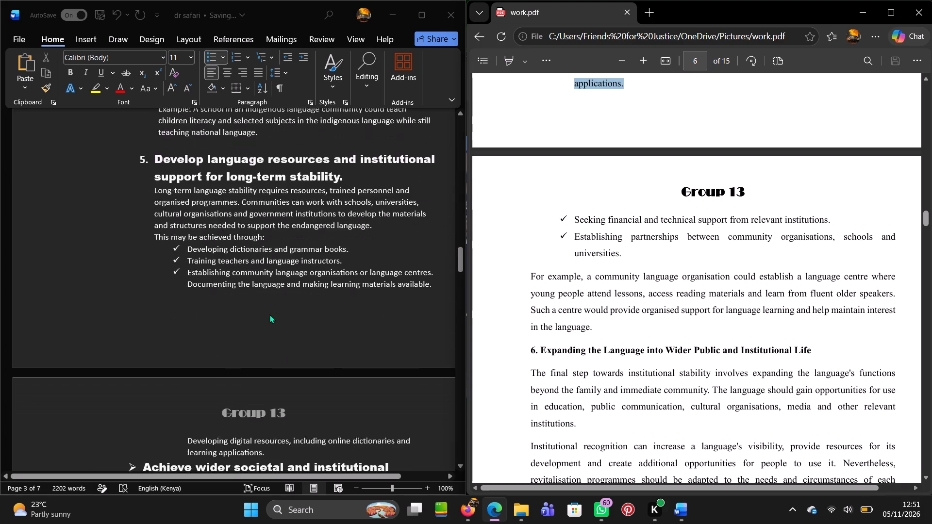
pyautogui.scroll(-4, 270, 314)
pyautogui.click(138, 344)
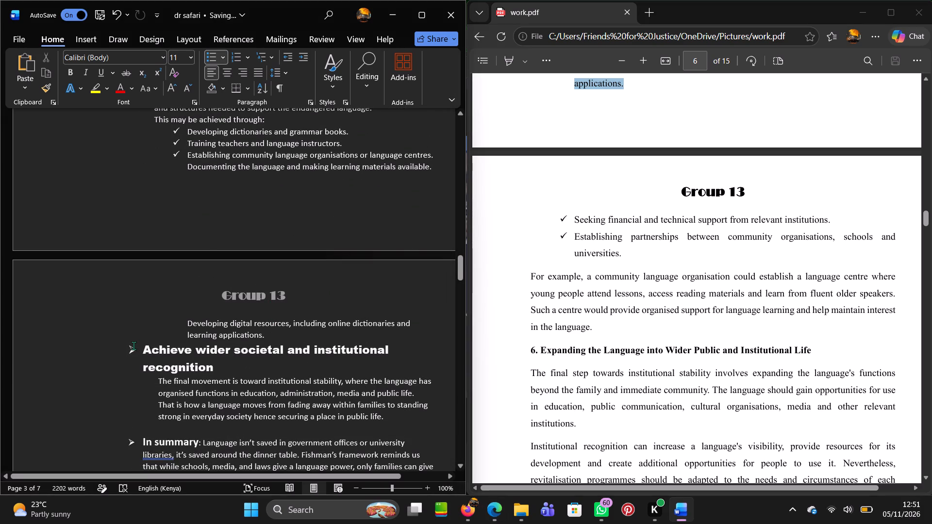
pyautogui.click(134, 346)
pyautogui.click(134, 346)
pyautogui.click(134, 346)
pyautogui.click(161, 407)
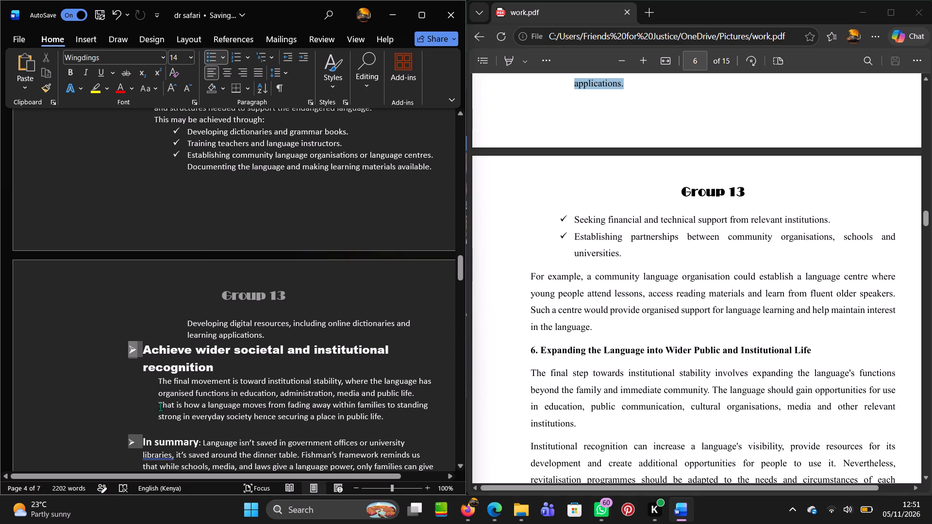
pyautogui.click(139, 441)
pyautogui.click(139, 441)
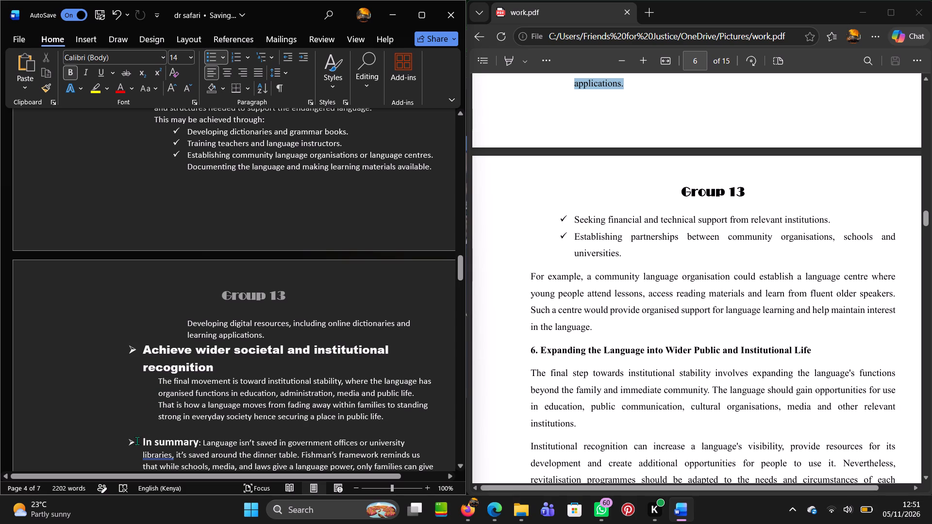
pyautogui.doubleClick(130, 441)
pyautogui.click(130, 441)
pyautogui.click(132, 442)
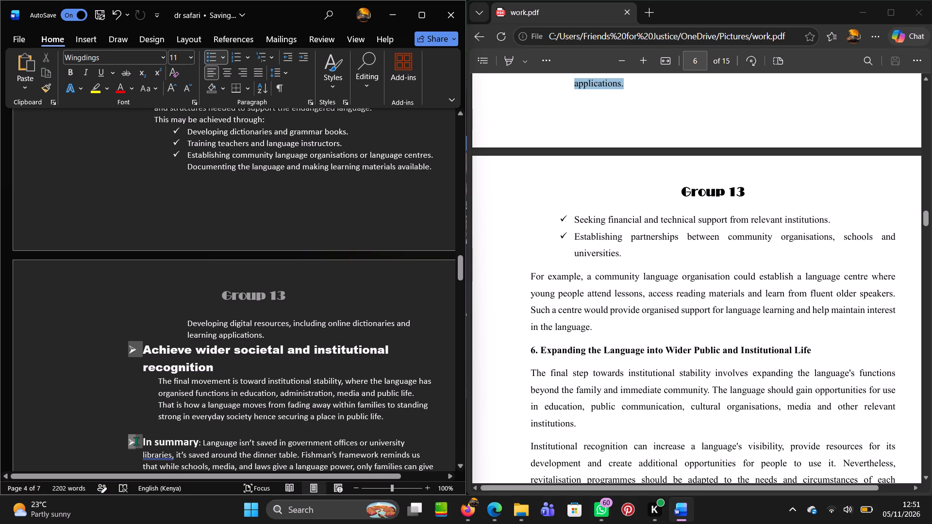
pyautogui.click(140, 441)
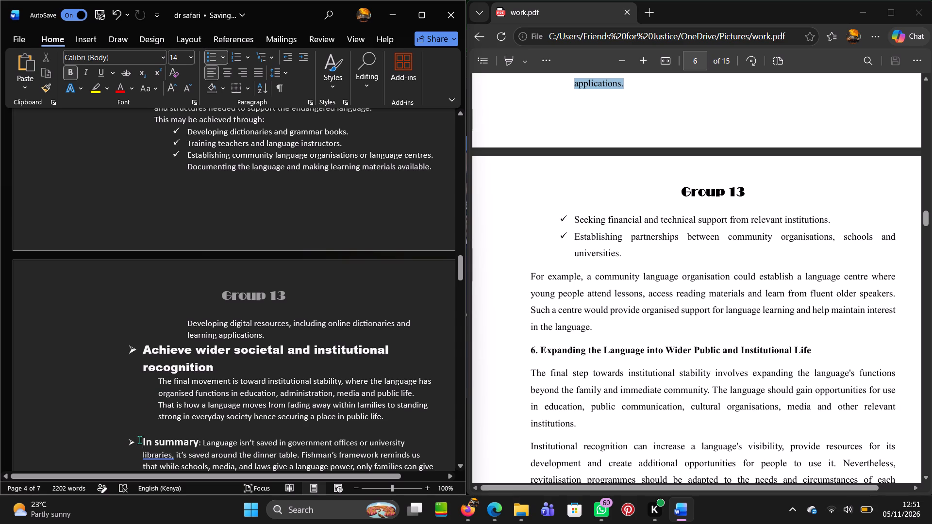
pyautogui.press('BackSpace')
# Replace the arrowhead bullet of the heading "Achieve wider societal and institutional recognition" with bold numbering starting at 6.
pyautogui.doubleClick(127, 351)
pyautogui.click(128, 351)
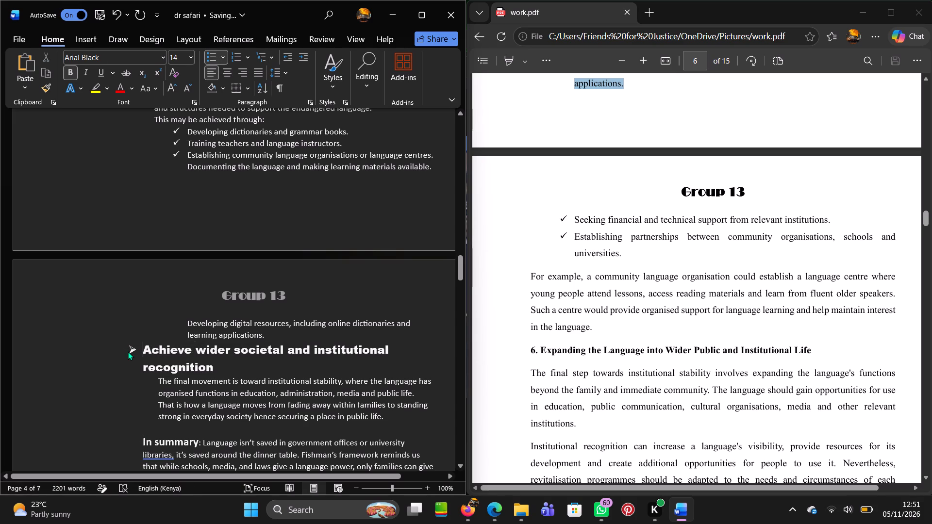
pyautogui.doubleClick(128, 350)
pyautogui.click(128, 349)
pyautogui.click(133, 348)
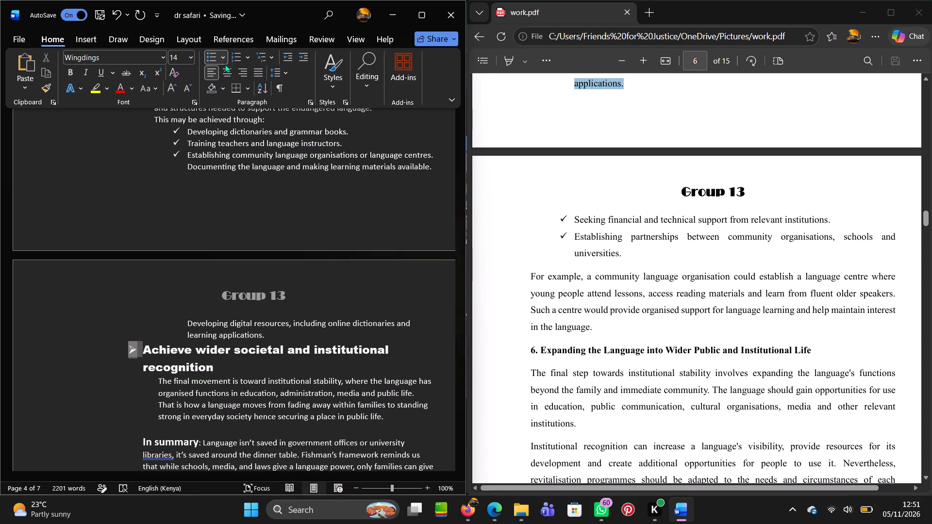
pyautogui.click(245, 56)
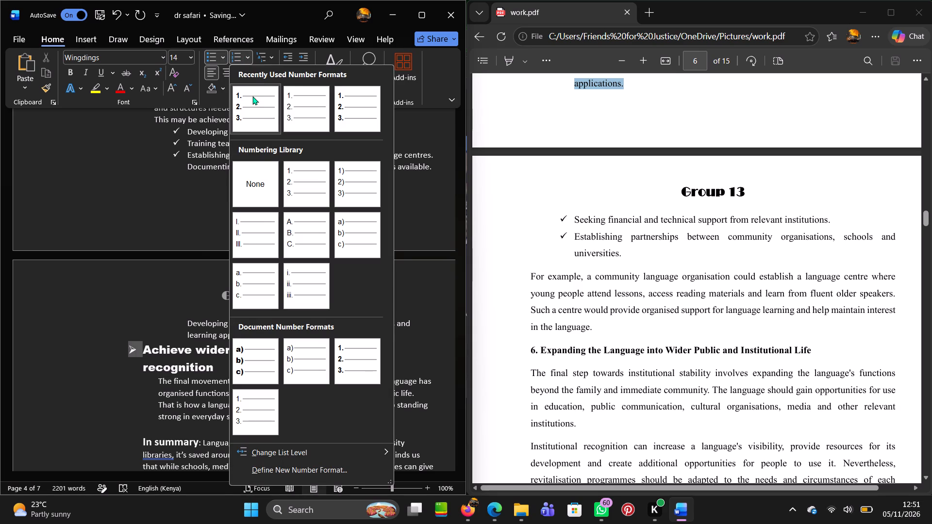
pyautogui.click(253, 96)
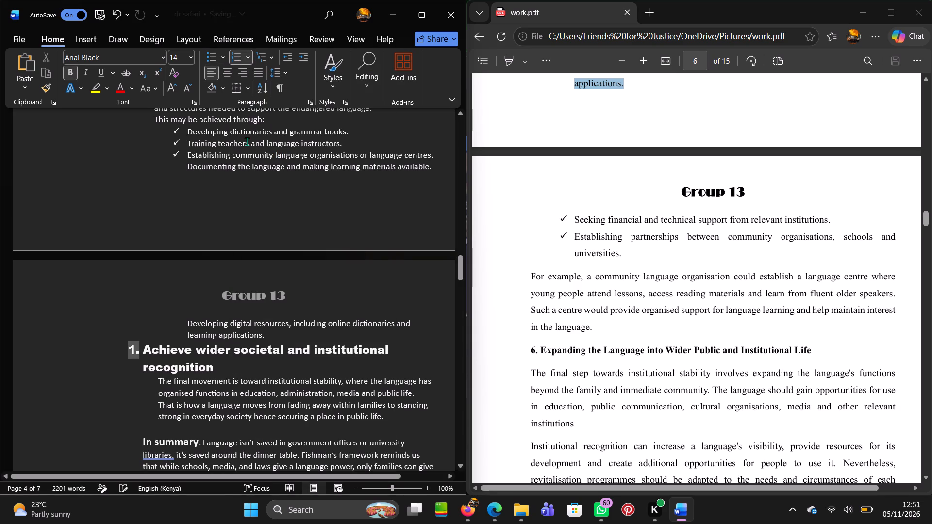
pyautogui.click(249, 58)
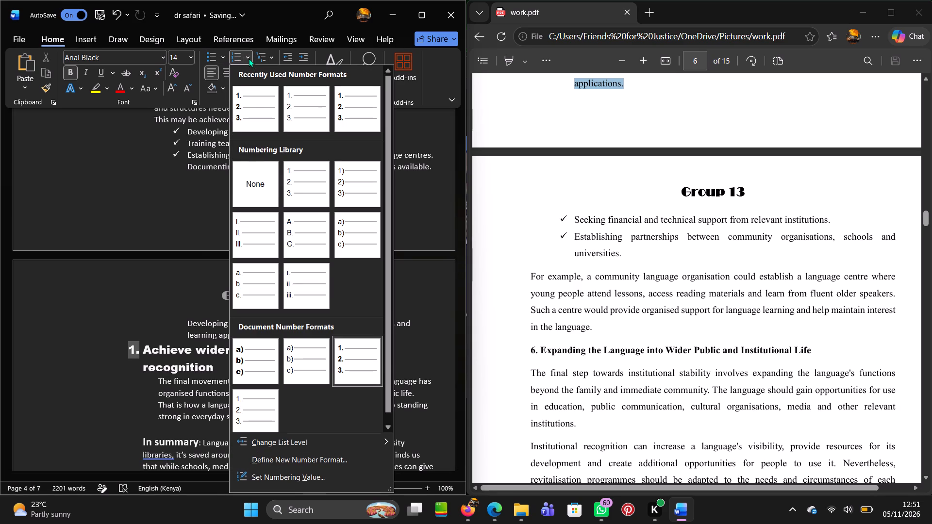
pyautogui.click(279, 484)
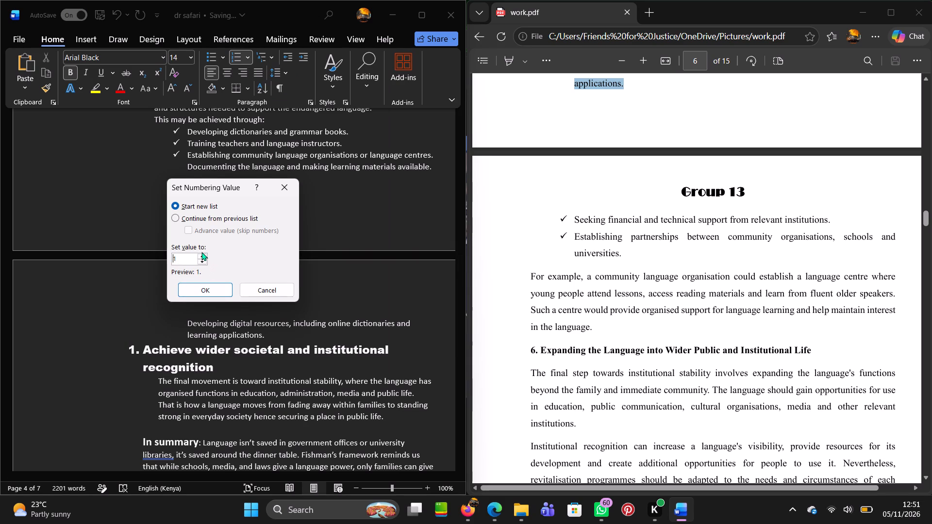
pyautogui.tripleClick(201, 255)
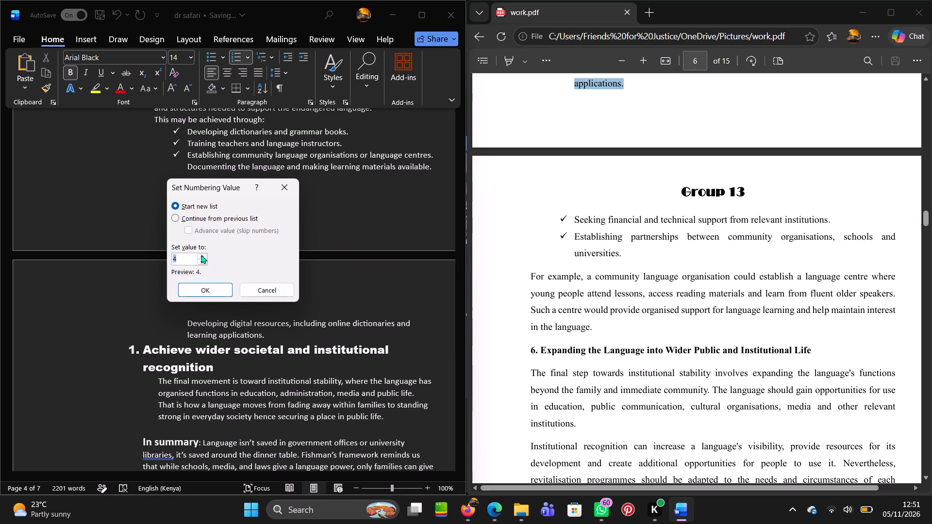
pyautogui.doubleClick(201, 255)
pyautogui.click(208, 292)
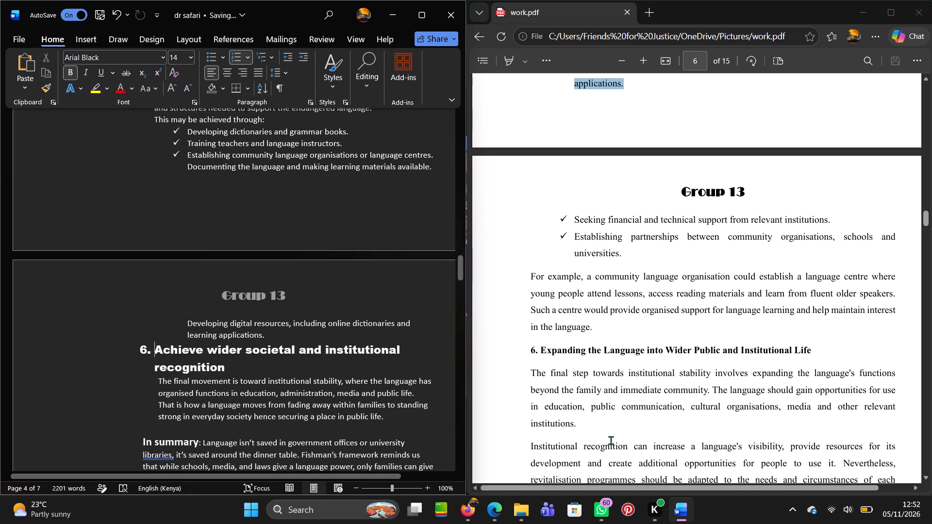
# Copy the paragraph beginning "For example, a local institution could provide community announcements" from section 6 of work.pdf.
pyautogui.scroll(-1, 620, 426)
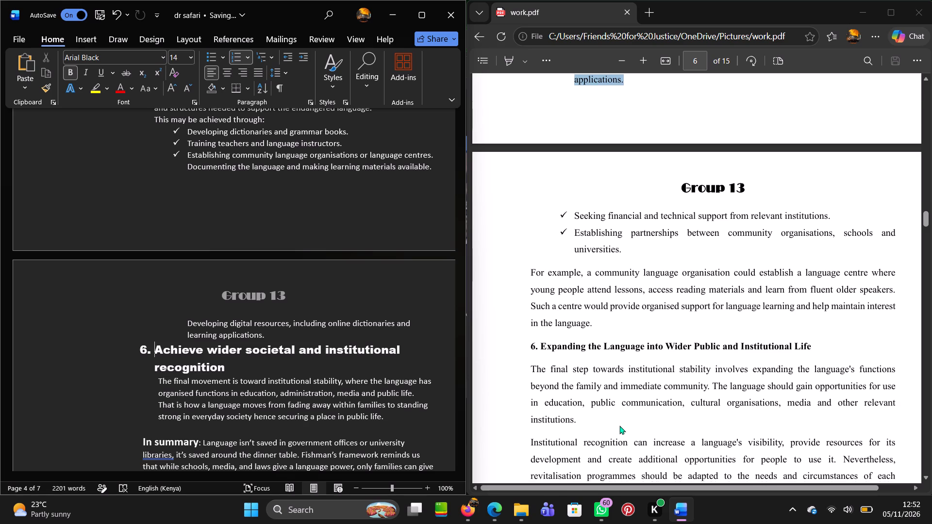
pyautogui.scroll(-1, 620, 426)
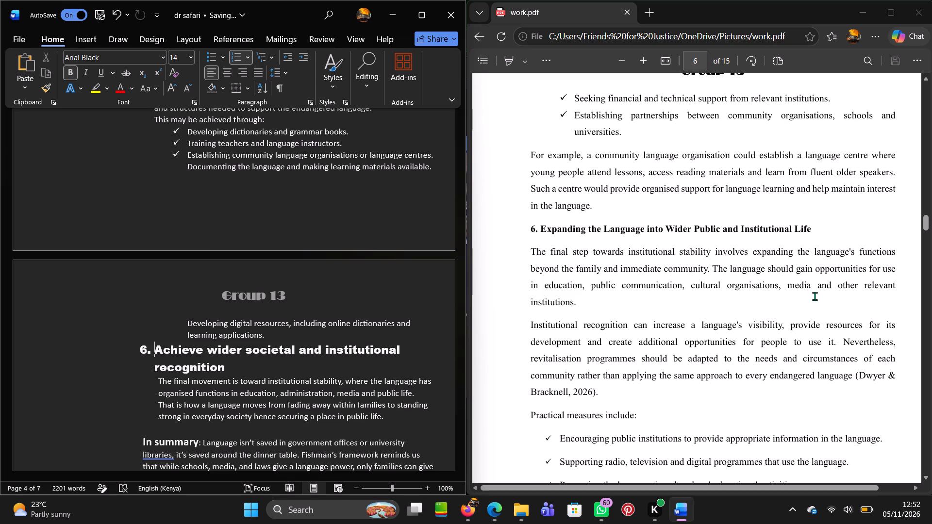
pyautogui.scroll(-1, 717, 347)
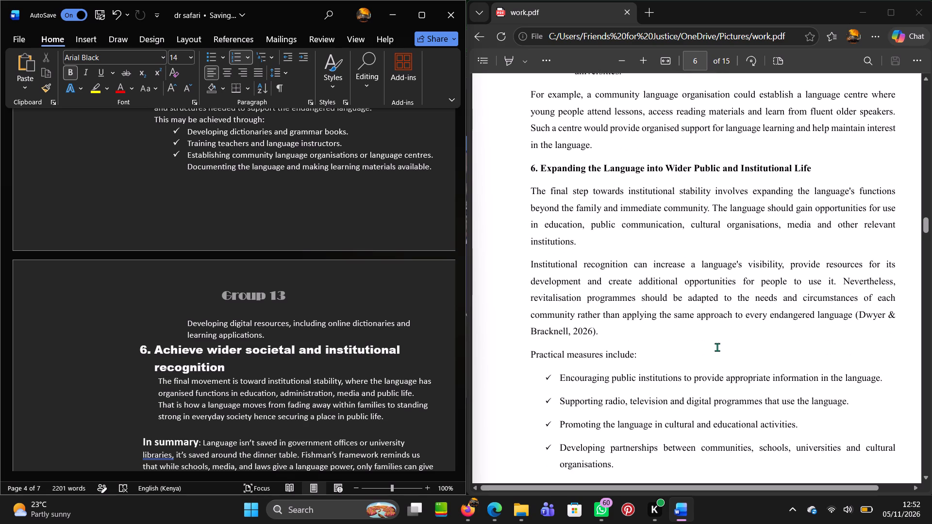
pyautogui.scroll(-1, 717, 347)
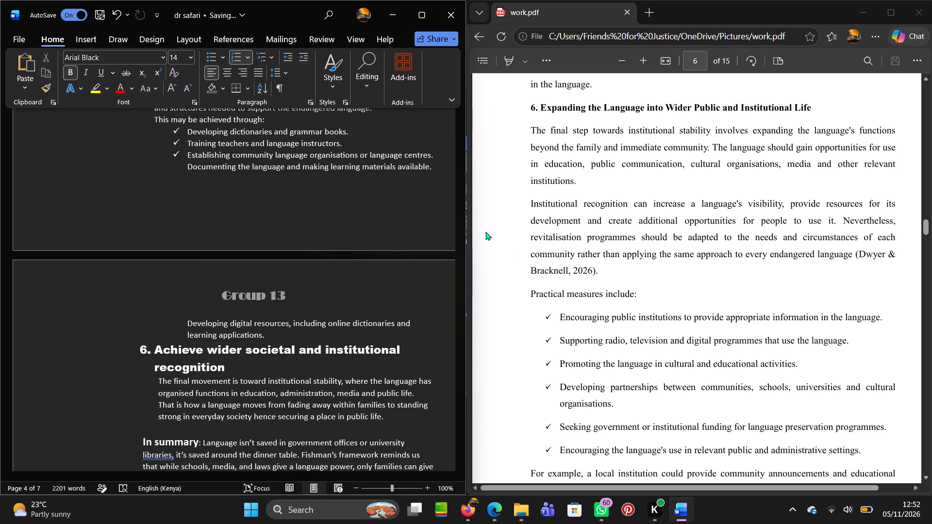
pyautogui.scroll(-2, 580, 314)
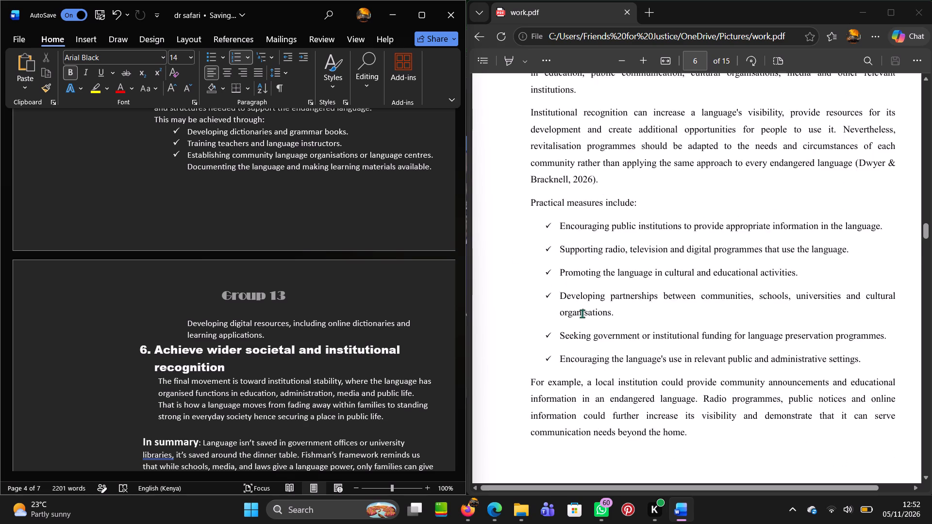
pyautogui.scroll(-1, 582, 314)
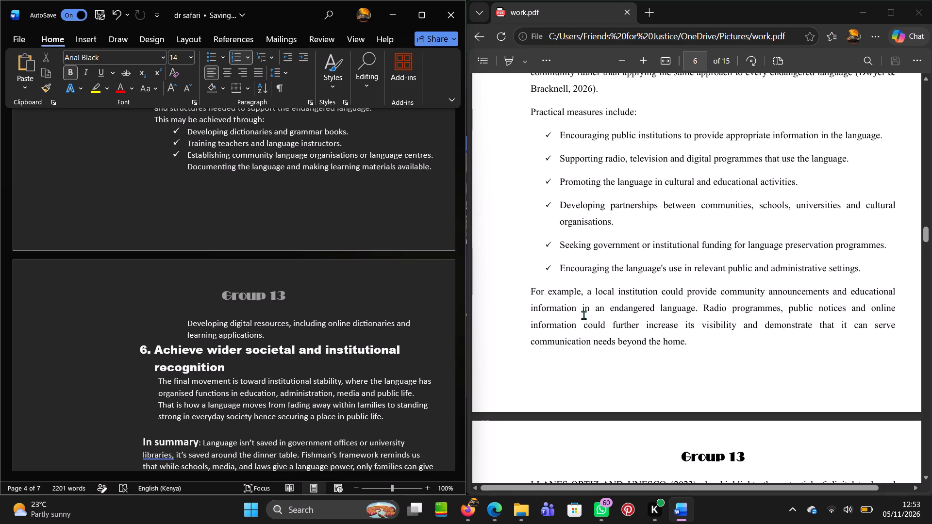
pyautogui.scroll(-2, 566, 307)
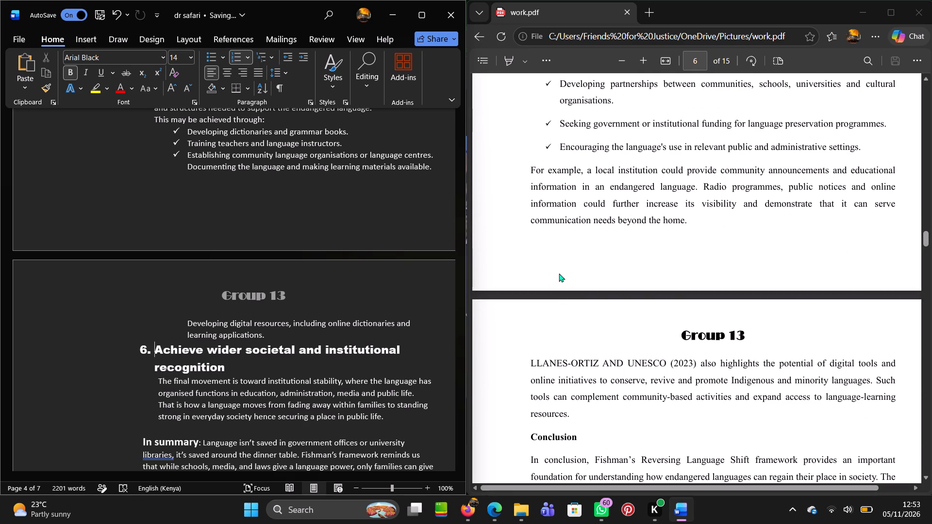
pyautogui.click(527, 168)
pyautogui.click(531, 171)
pyautogui.click(531, 171)
pyautogui.click(531, 171)
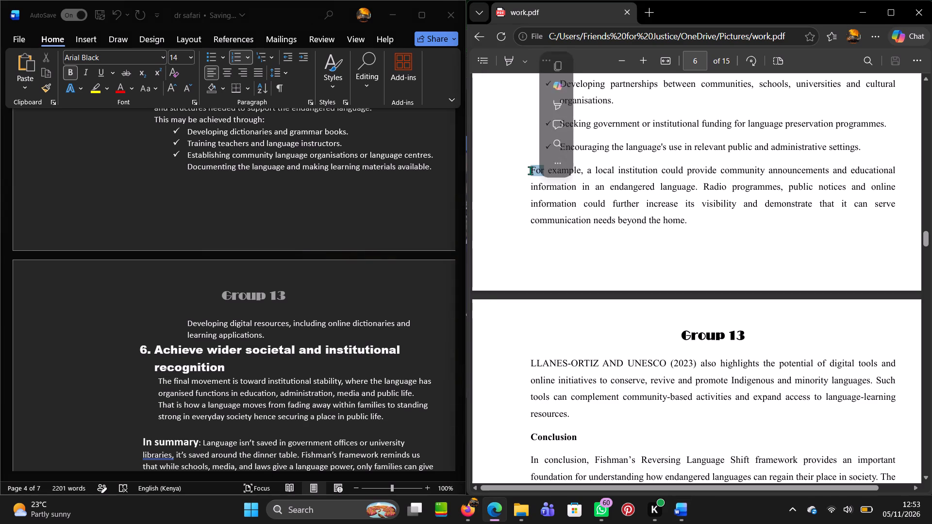
pyautogui.moveTo(531, 171); pyautogui.dragTo(694, 215)
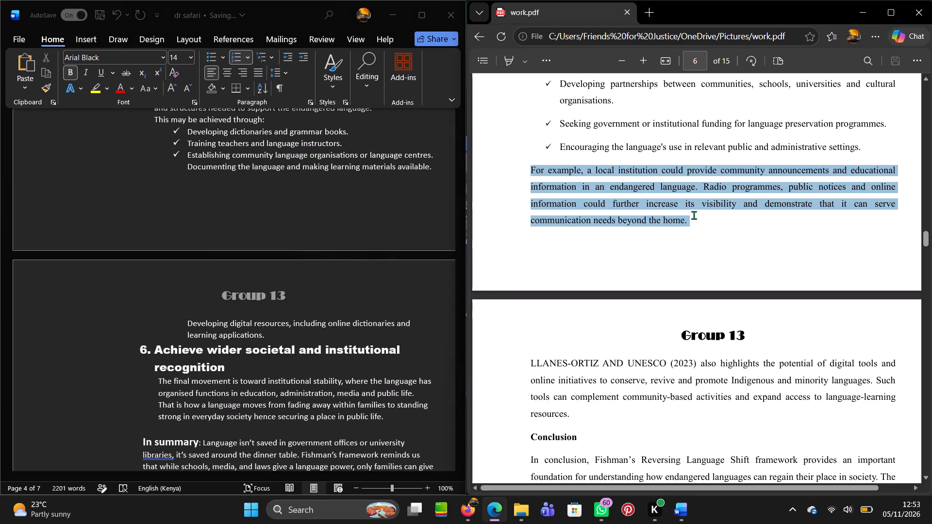
pyautogui.moveTo(694, 215); pyautogui.dragTo(695, 214)
pyautogui.click(723, 108)
# Paste the copied example as a new paragraph after "securing a place in public life." under heading 6 in Word.
pyautogui.click(394, 411)
pyautogui.click(391, 415)
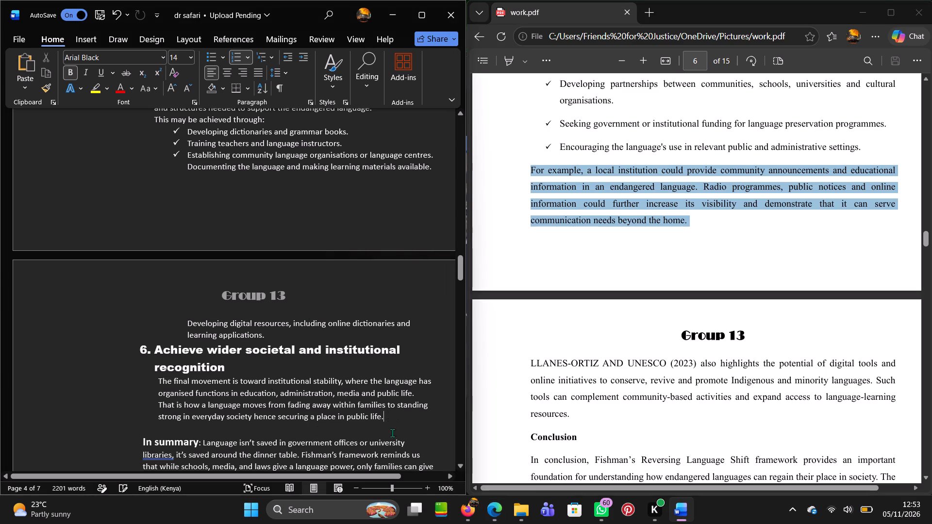
pyautogui.press('Return')
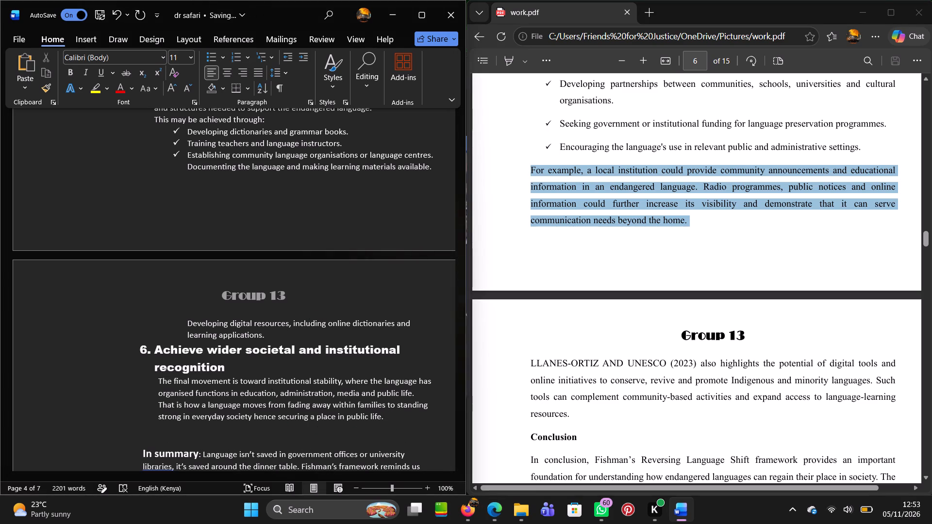
pyautogui.hotkey('ctrl', 'v')
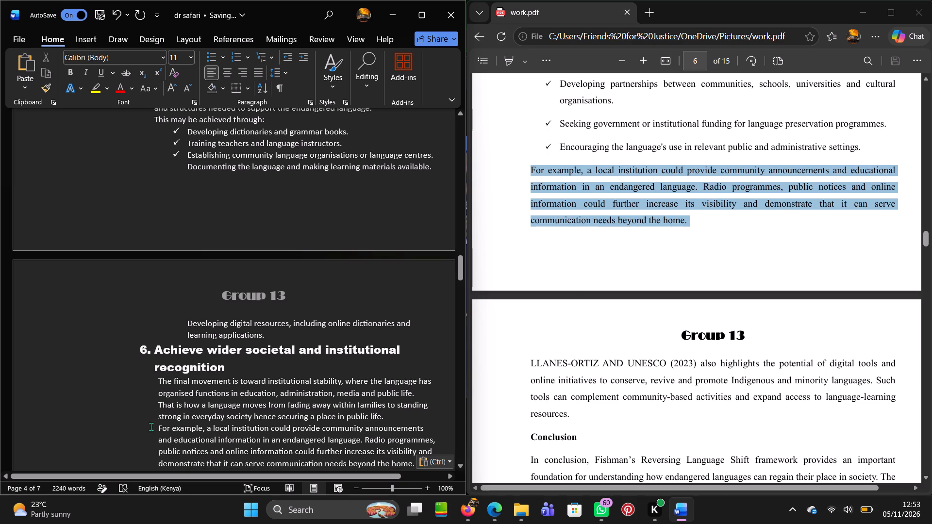
# Make the words "For example" bold at the start of the pasted paragraph under heading 6.
pyautogui.moveTo(157, 429); pyautogui.dragTo(203, 433)
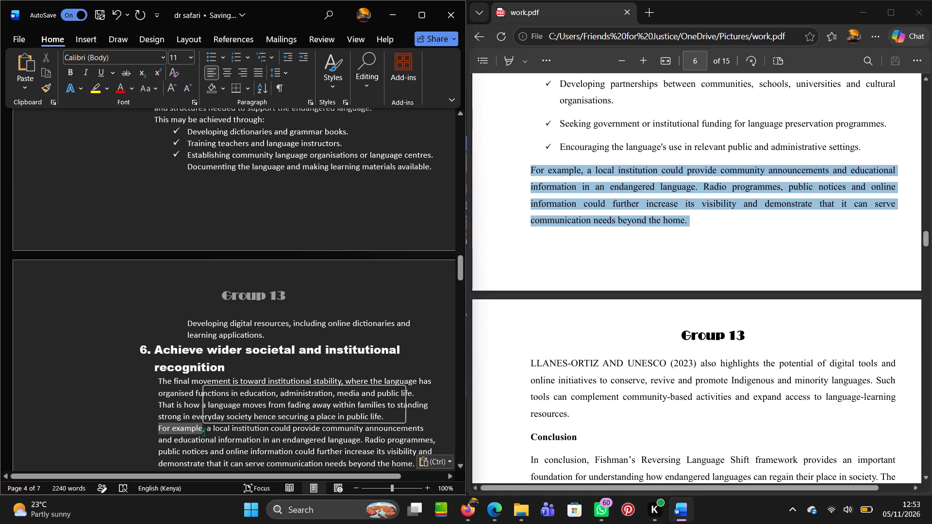
pyautogui.click(217, 409)
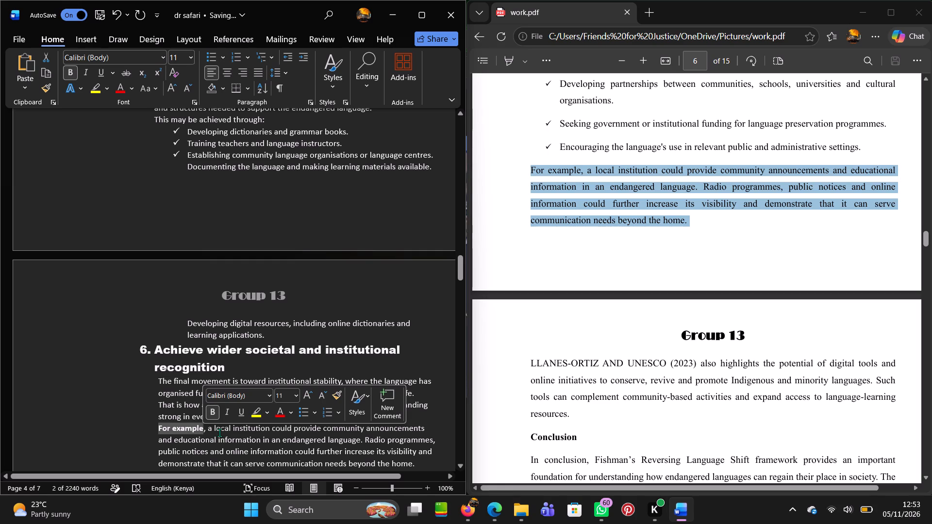
pyautogui.click(220, 433)
pyautogui.scroll(-2, 220, 433)
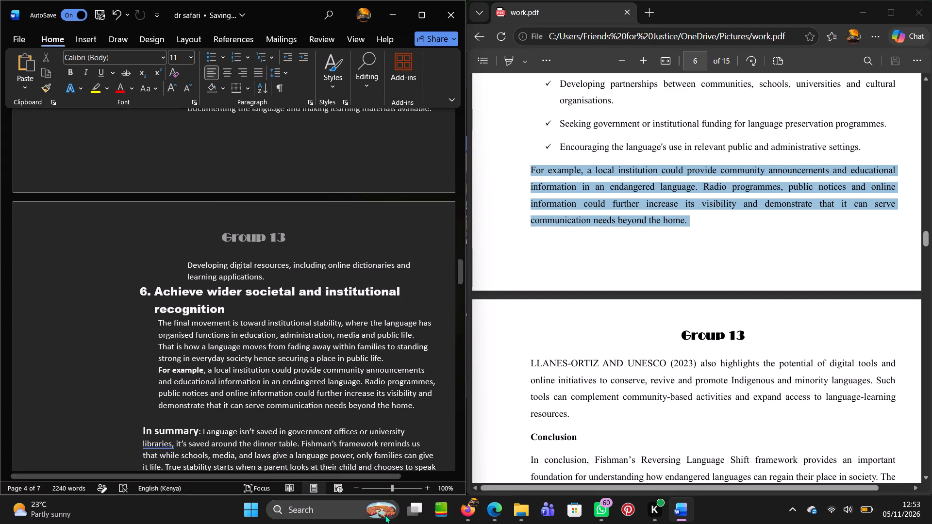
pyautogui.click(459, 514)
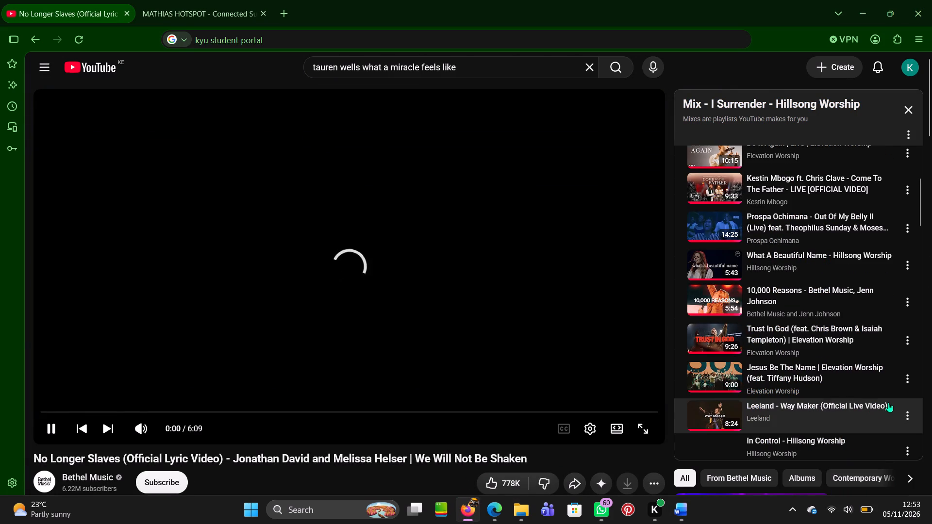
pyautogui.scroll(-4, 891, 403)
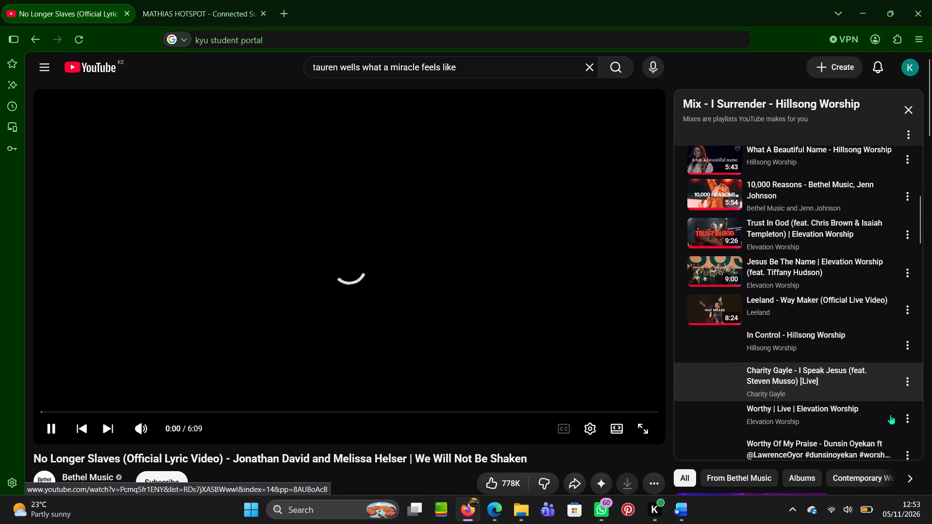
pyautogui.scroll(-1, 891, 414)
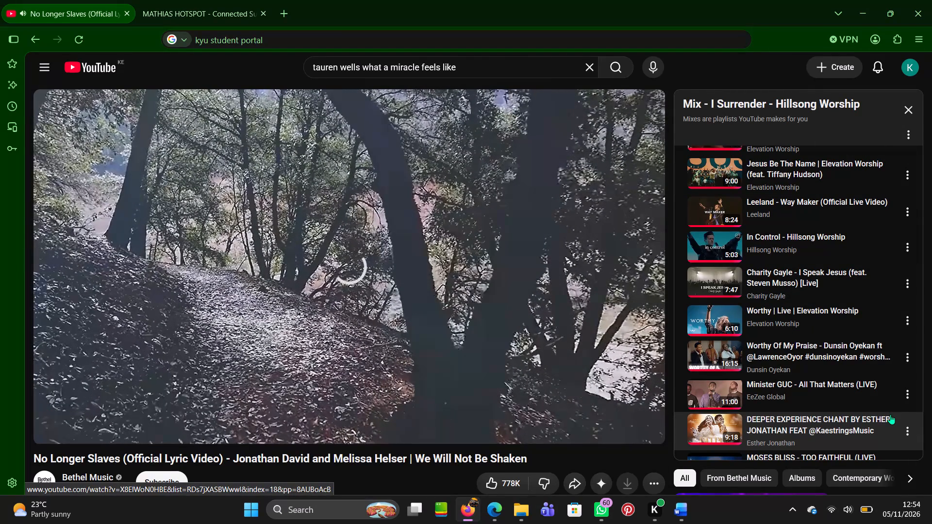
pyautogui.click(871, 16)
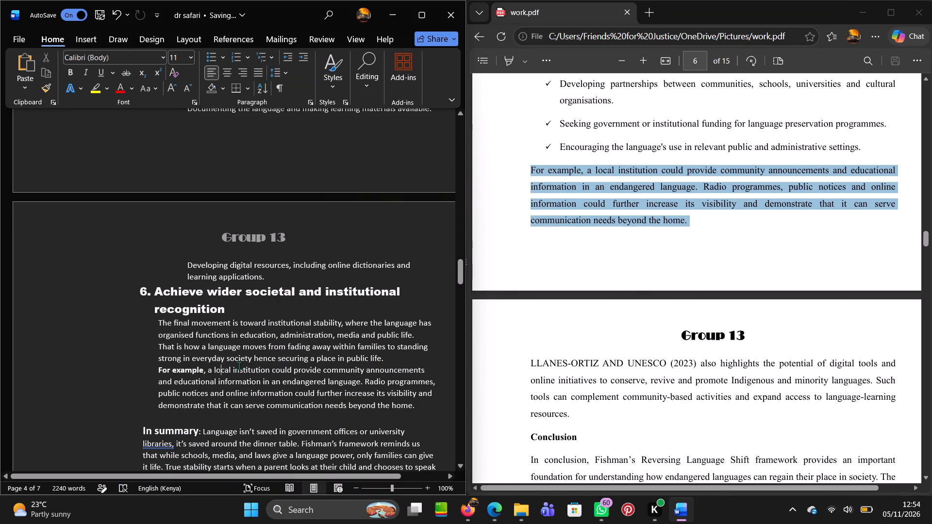
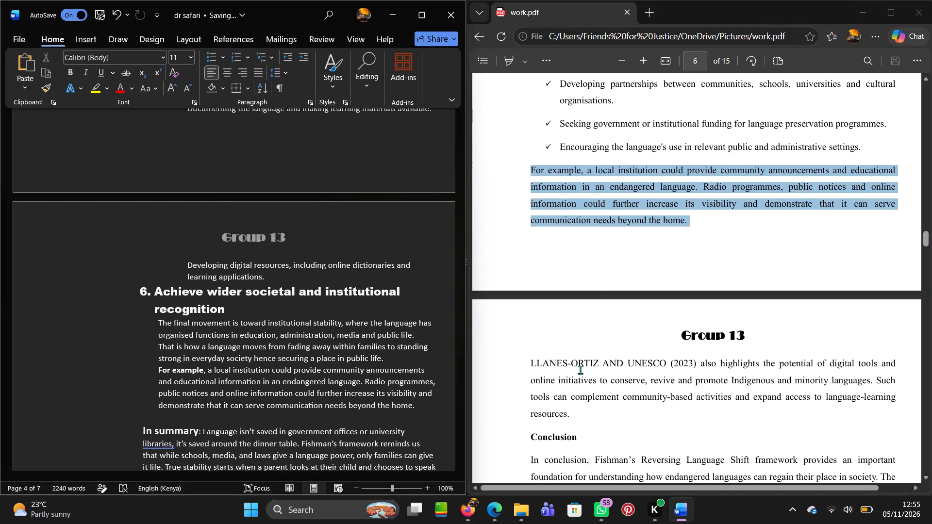
# Compare the "Conclusion" section of part a in work.pdf with the "In summary" paragraph under heading 6 in the Word document.
pyautogui.scroll(-3, 581, 370)
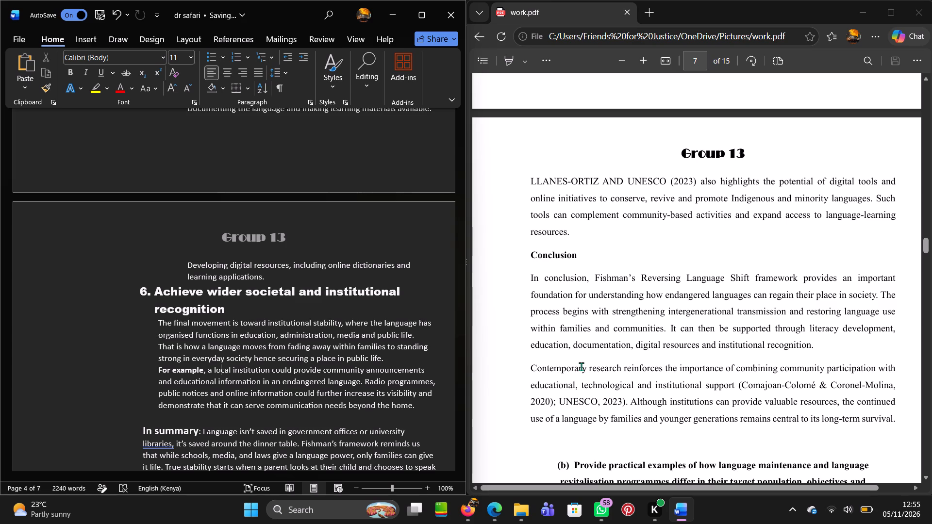
pyautogui.scroll(-2, 582, 365)
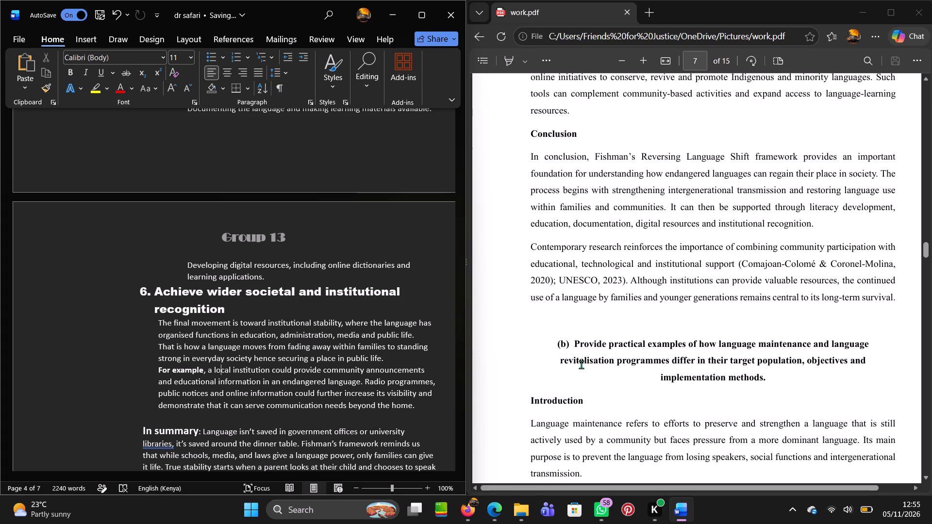
pyautogui.scroll(-1, 163, 317)
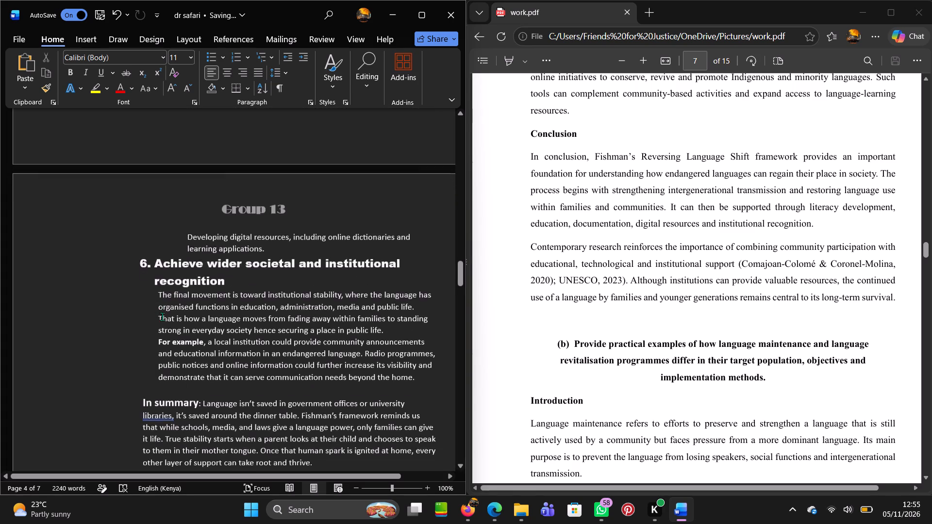
pyautogui.scroll(-3, 163, 317)
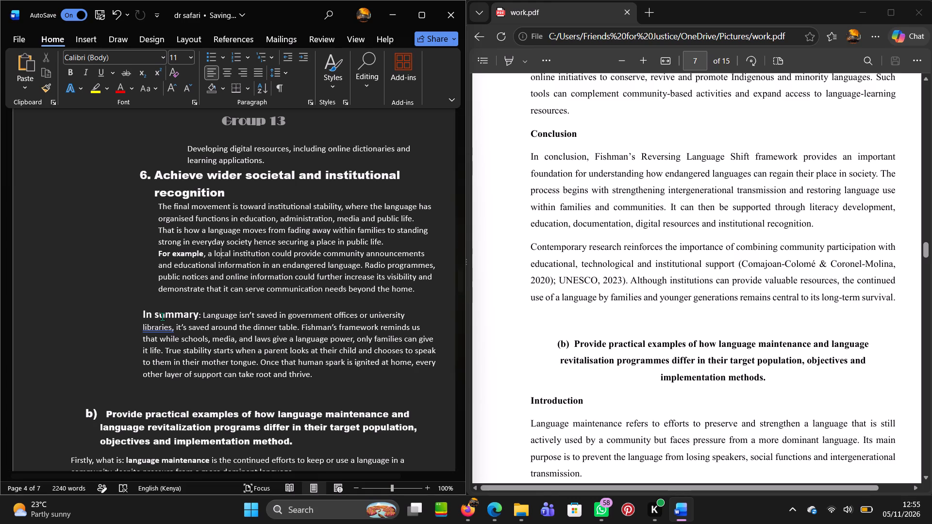
pyautogui.scroll(-2, 184, 334)
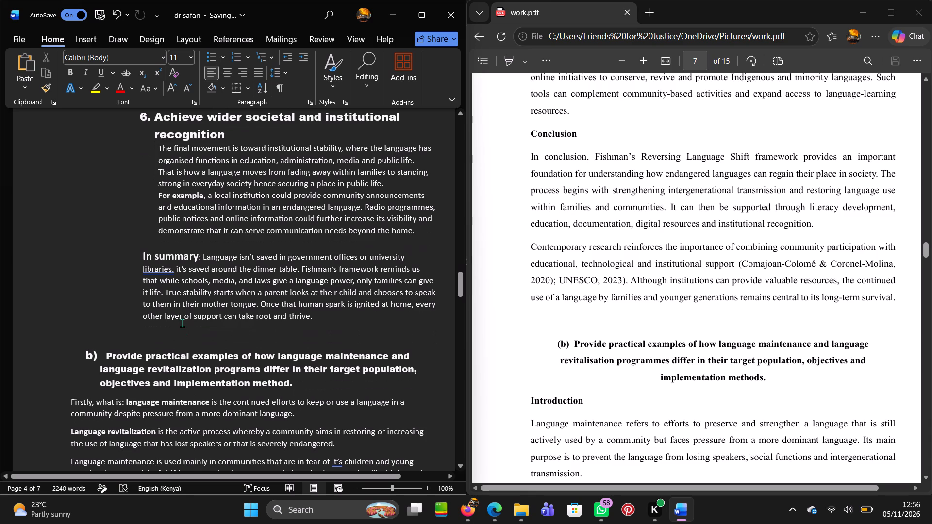
pyautogui.scroll(1, 180, 320)
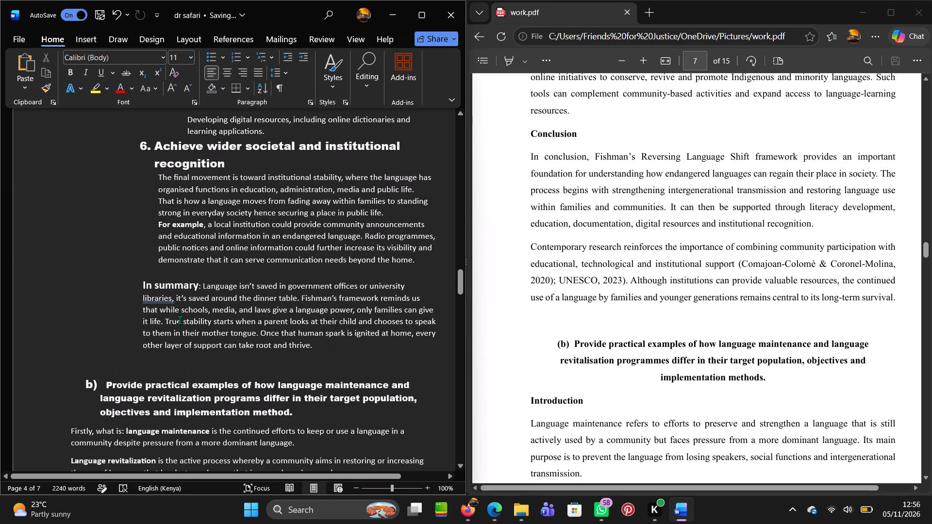
pyautogui.scroll(2, 180, 320)
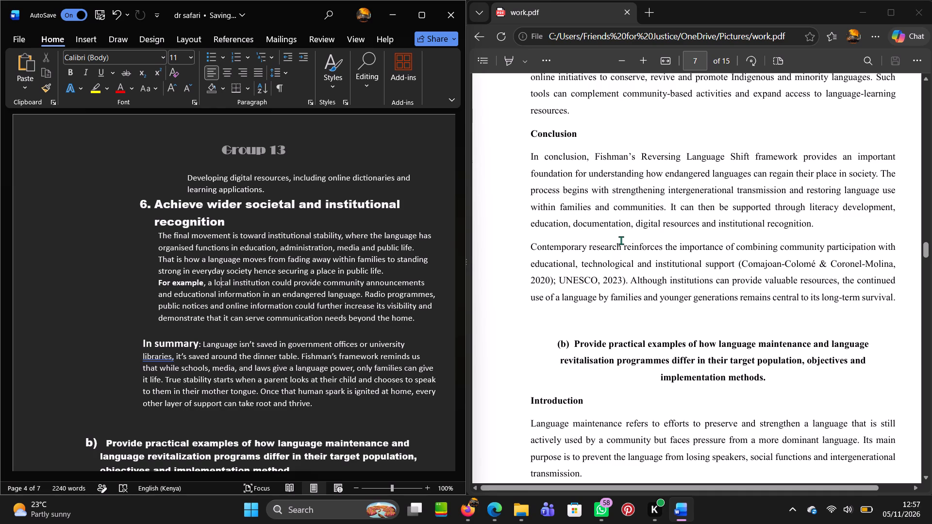
pyautogui.scroll(-2, 586, 229)
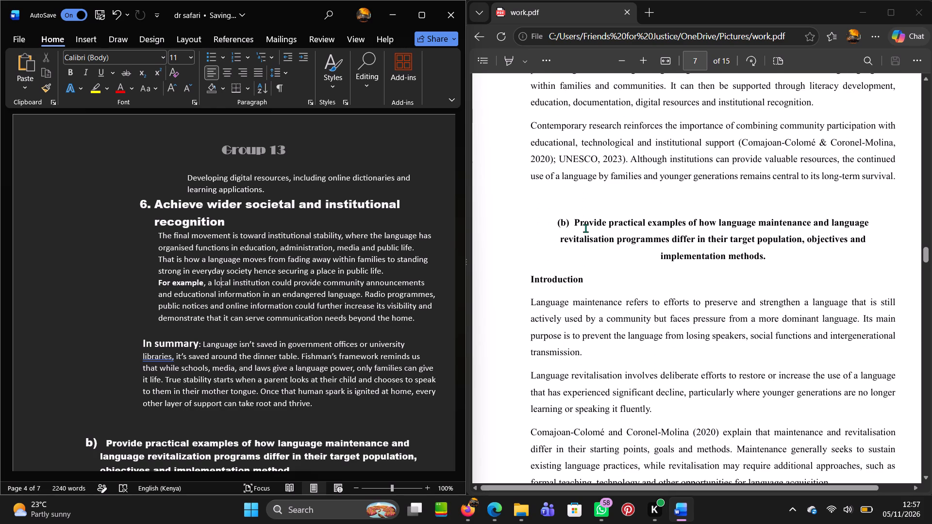
pyautogui.scroll(2, 586, 229)
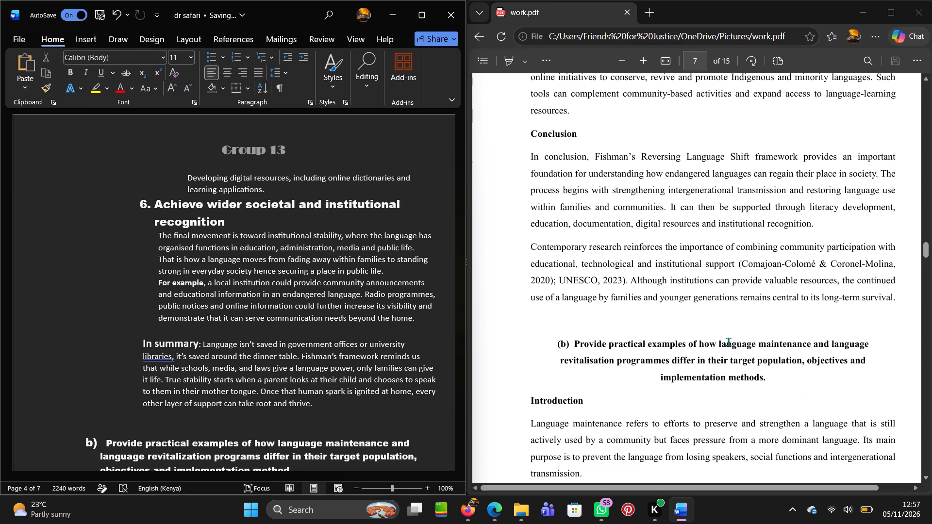
pyautogui.scroll(4, 729, 342)
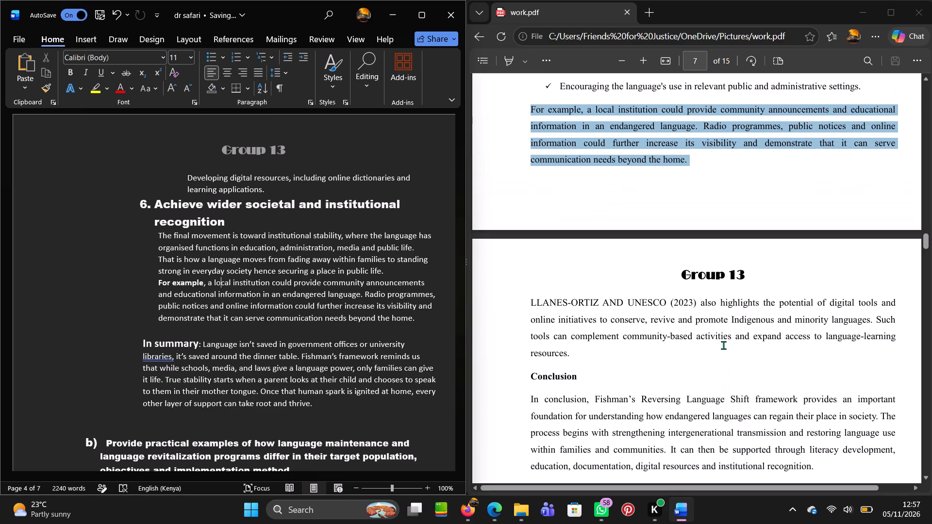
# Read through part (b) of work.pdf from its introduction to "3. Differences in Implementation Methods", examining its headings, lists and practical examples.
pyautogui.scroll(-15, 724, 345)
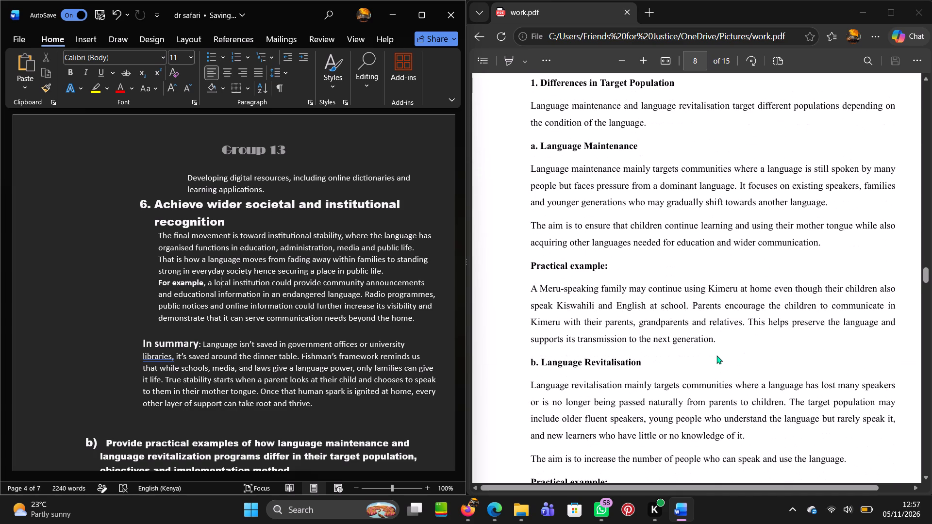
pyautogui.scroll(-4, 717, 355)
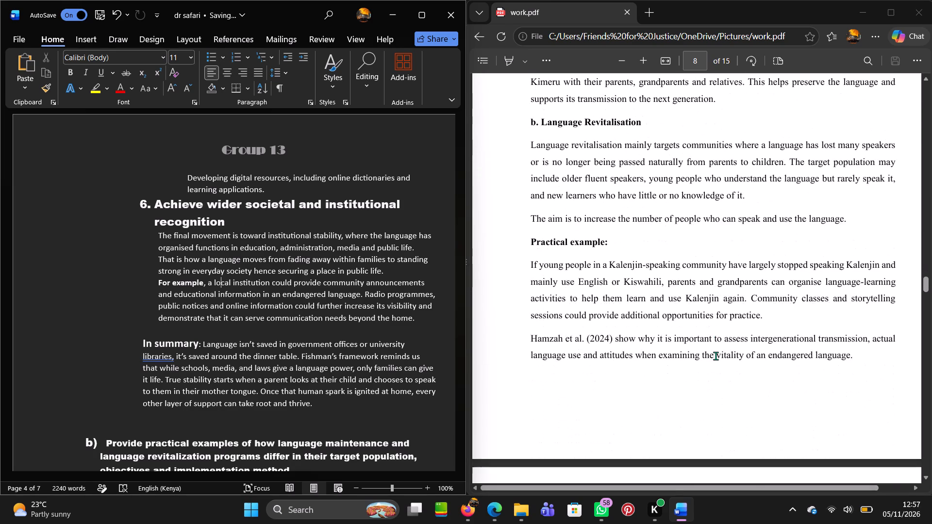
pyautogui.scroll(-4, 716, 356)
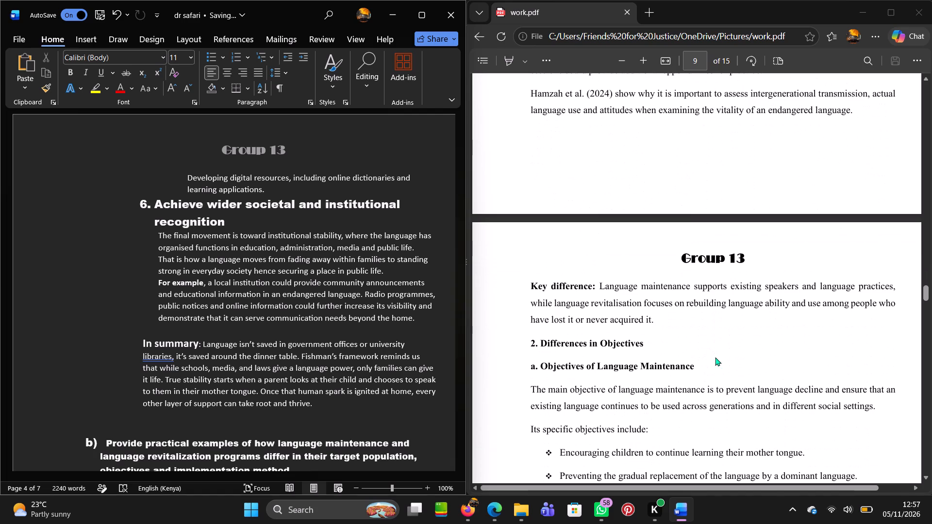
pyautogui.scroll(-6, 716, 357)
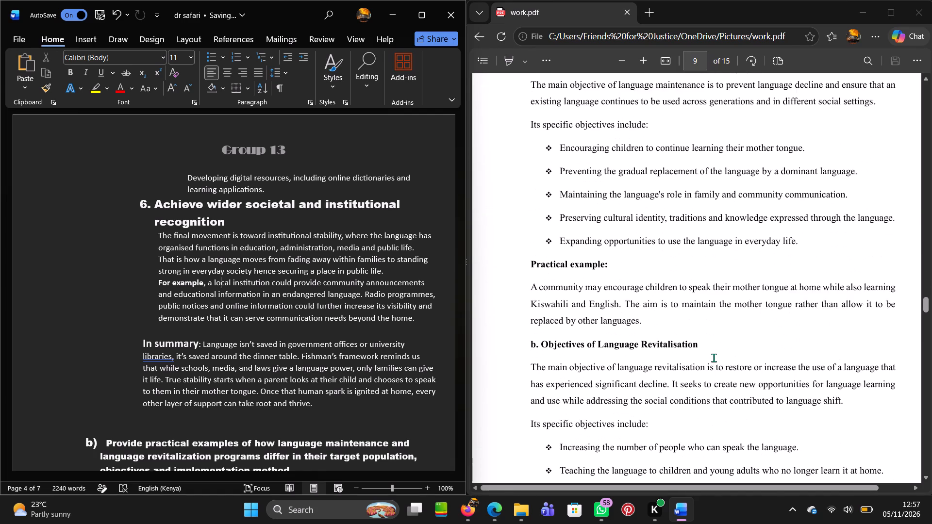
pyautogui.scroll(-7, 714, 358)
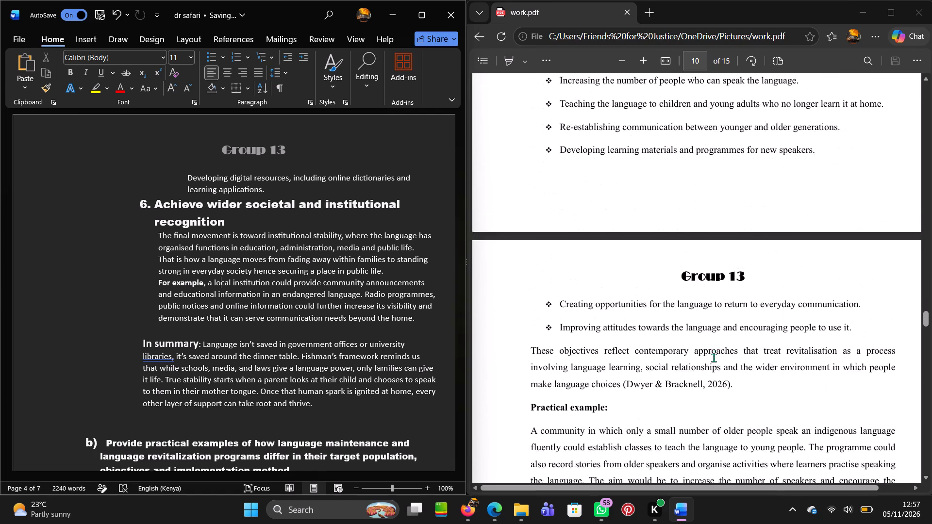
pyautogui.scroll(-2, 714, 358)
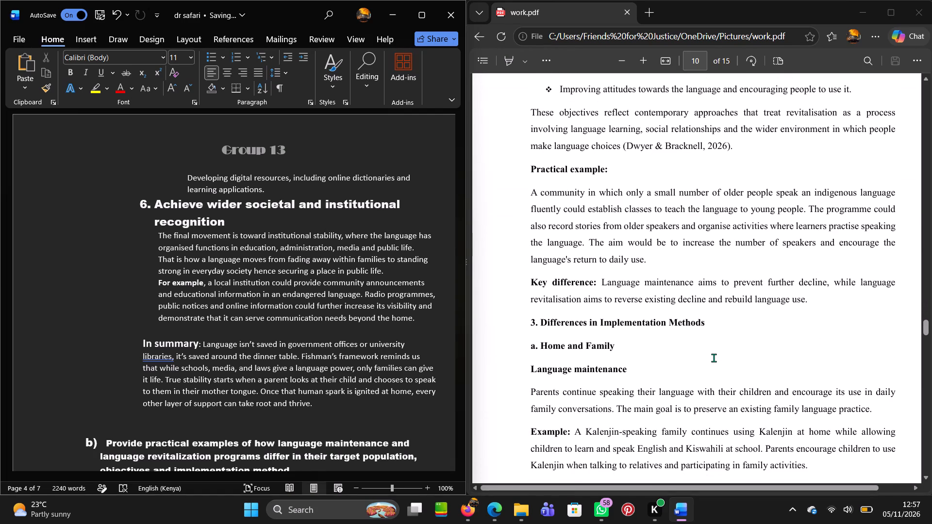
# Look back through part (b) of work.pdf from section 3 to the "Conclusion" section that ends part a.
pyautogui.scroll(2, 714, 358)
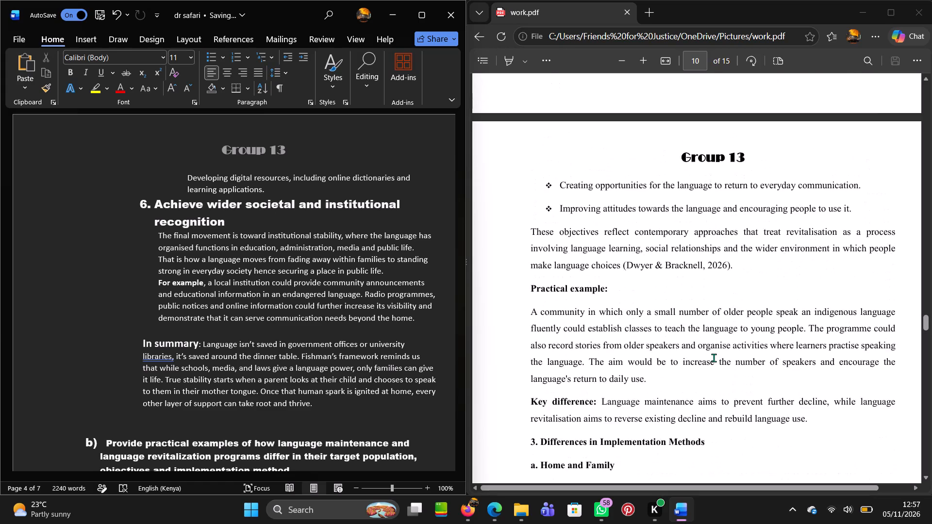
pyautogui.scroll(14, 714, 358)
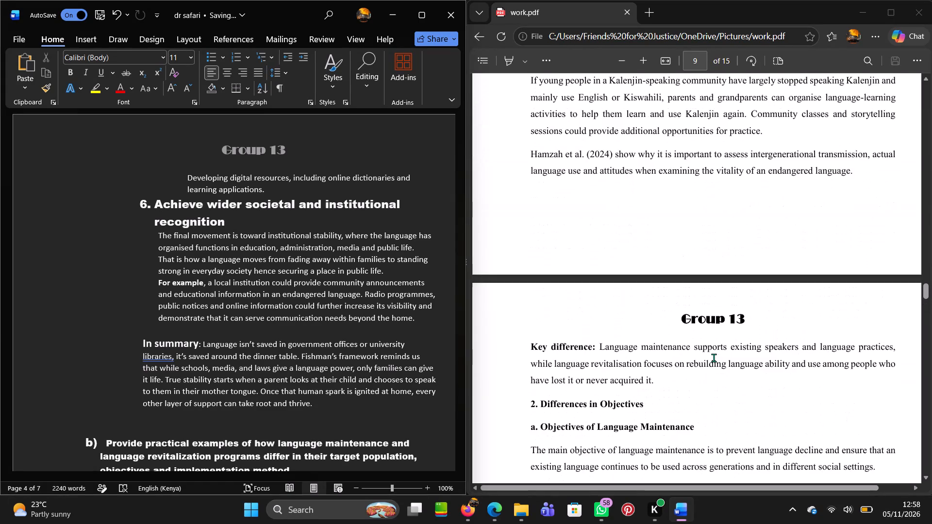
pyautogui.scroll(7, 714, 358)
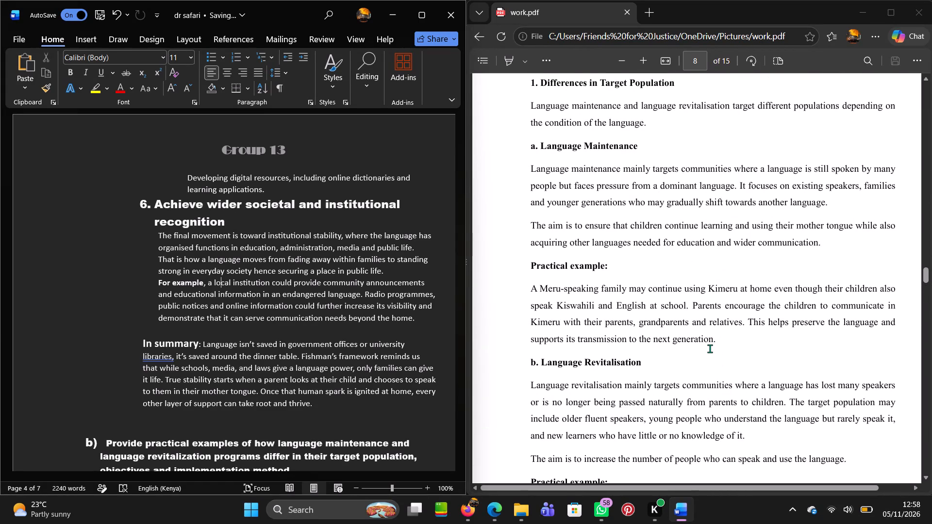
pyautogui.scroll(6, 710, 349)
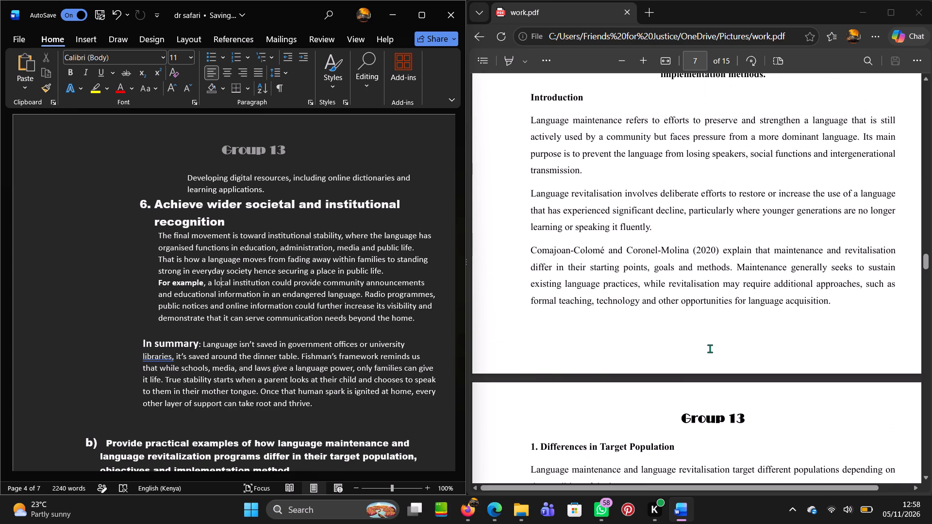
pyautogui.scroll(3, 710, 349)
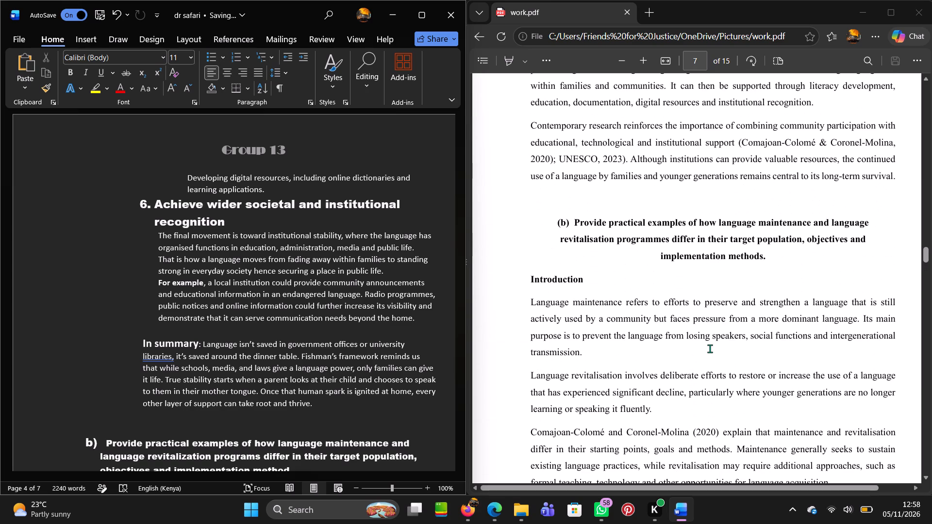
pyautogui.scroll(3, 710, 349)
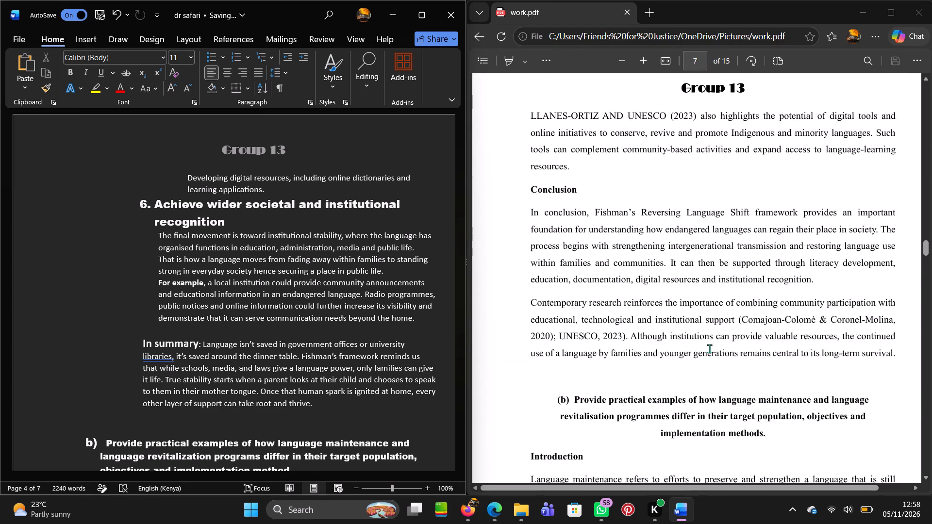
pyautogui.scroll(1, 710, 349)
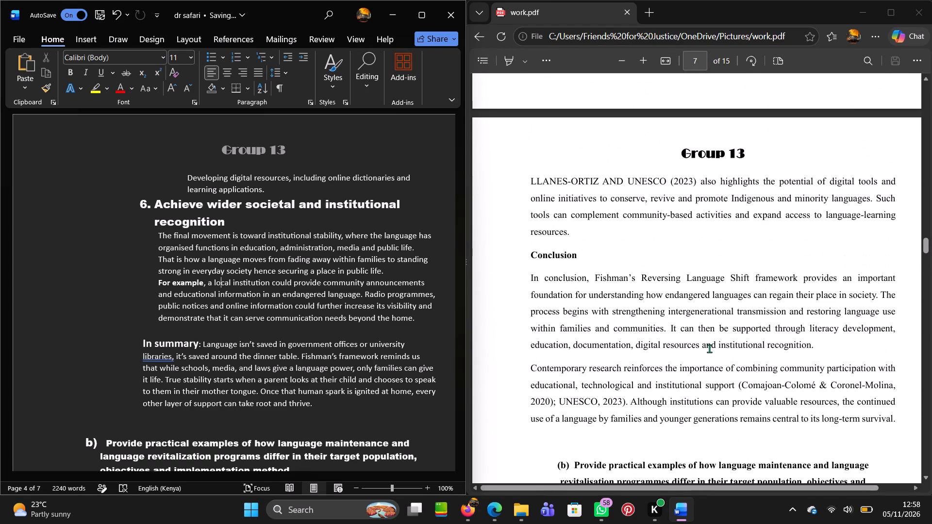
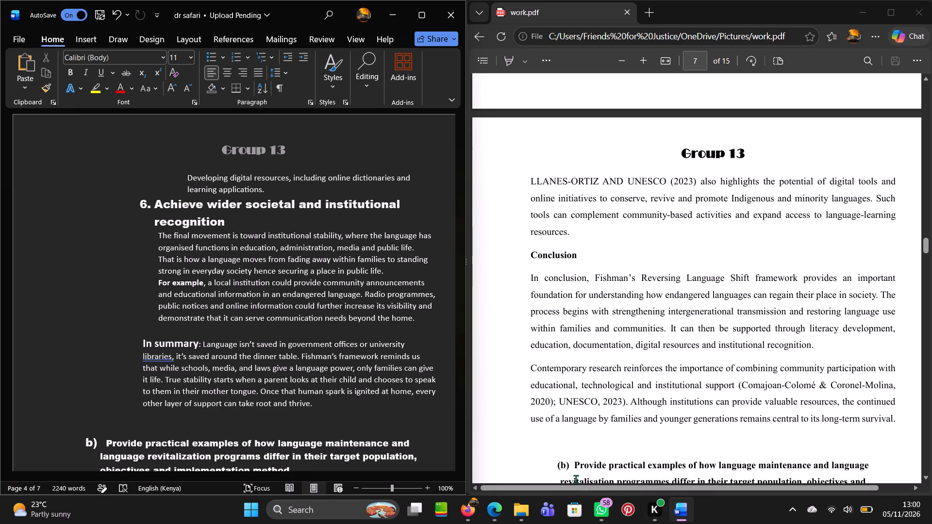
# Switch to the YouTube video "No Longer Slaves" in Firefox and toggle its playback.
pyautogui.click(469, 507)
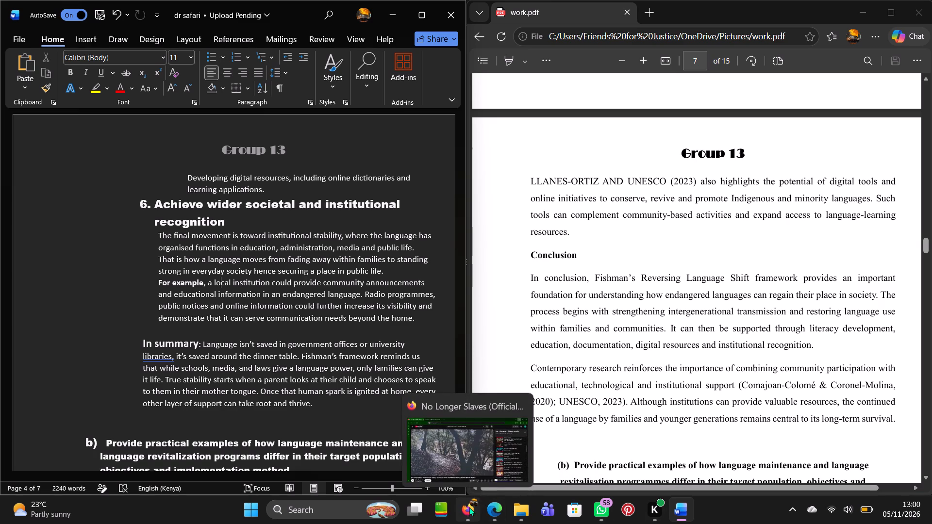
pyautogui.click(474, 331)
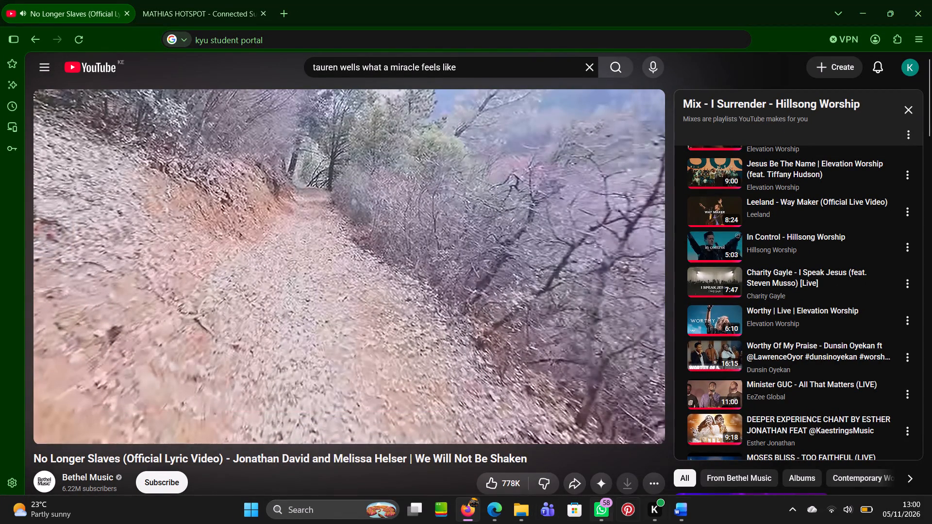
# Switch from the YouTube video back to the "dr safari" document in Word.
pyautogui.click(690, 515)
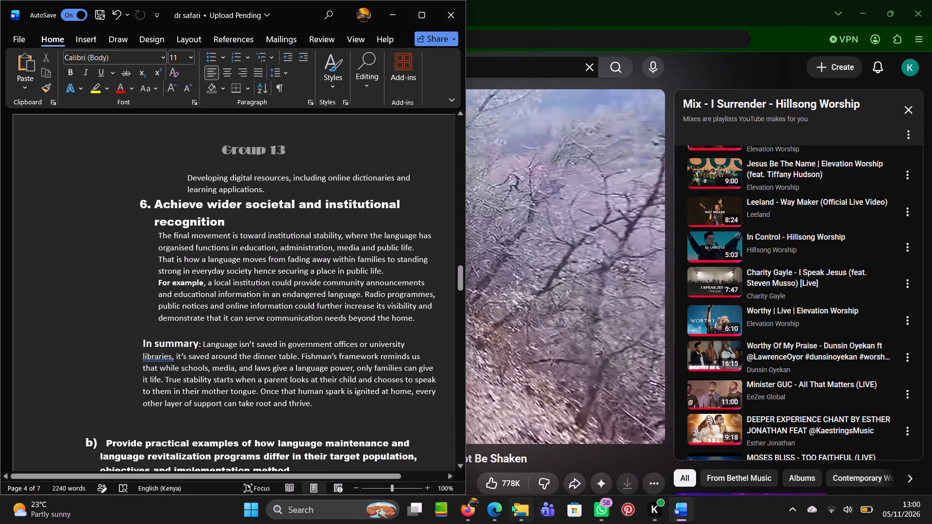
# Switch to work.pdf in Edge and read both paragraphs of the "Conclusion" section that ends part a.
pyautogui.click(497, 511)
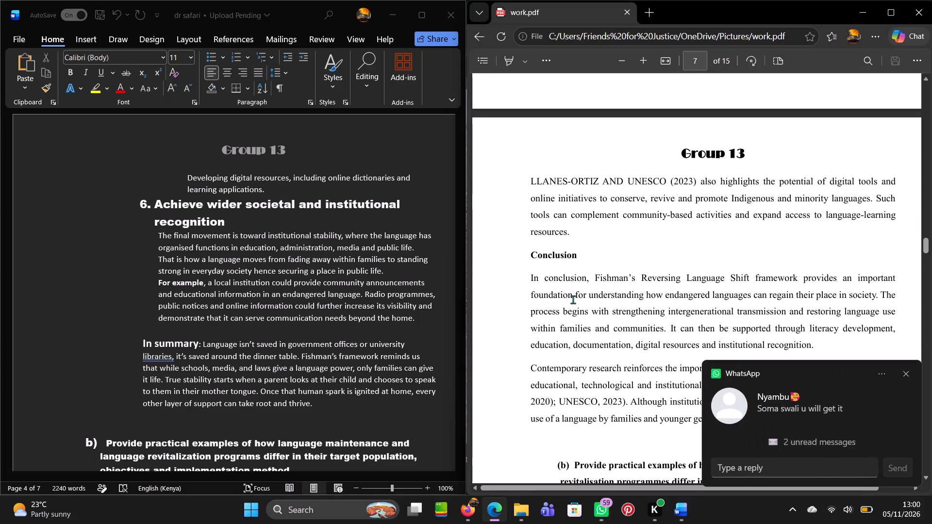
pyautogui.click(533, 277)
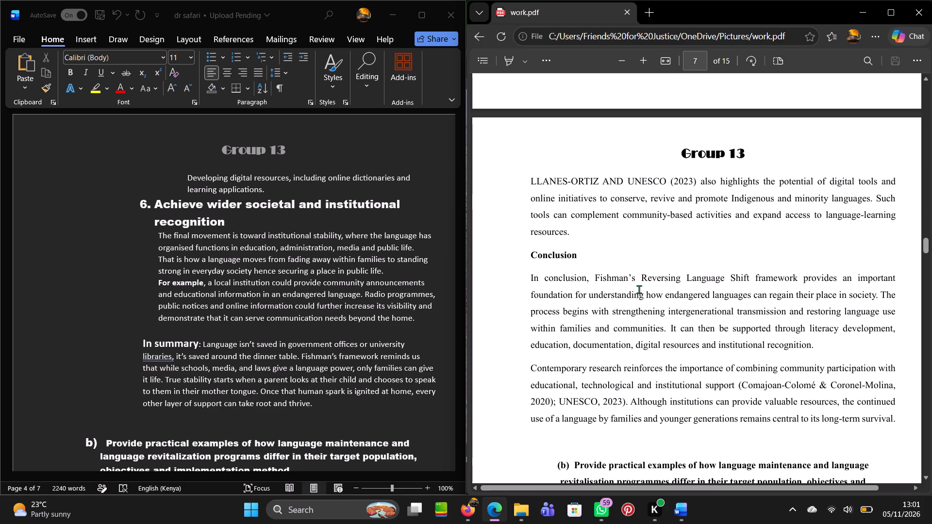
pyautogui.click(665, 295)
pyautogui.click(900, 419)
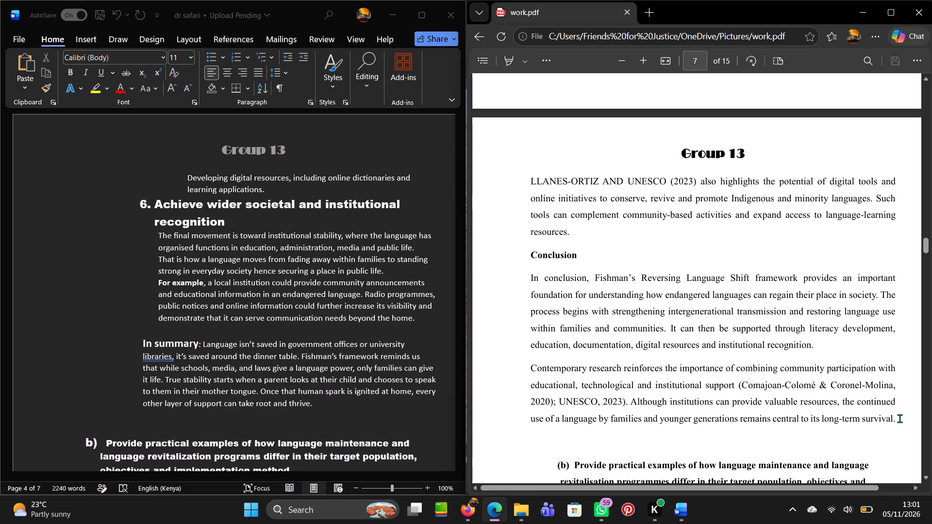
pyautogui.click(900, 419)
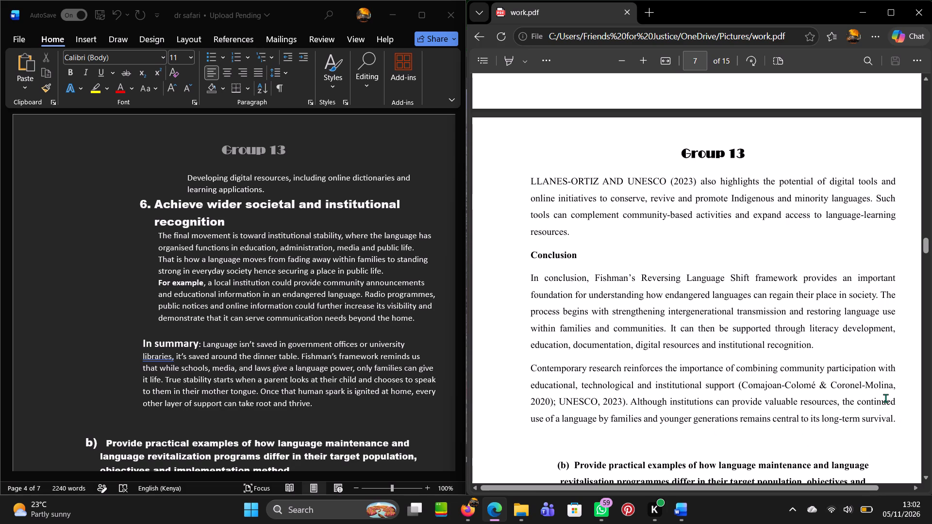
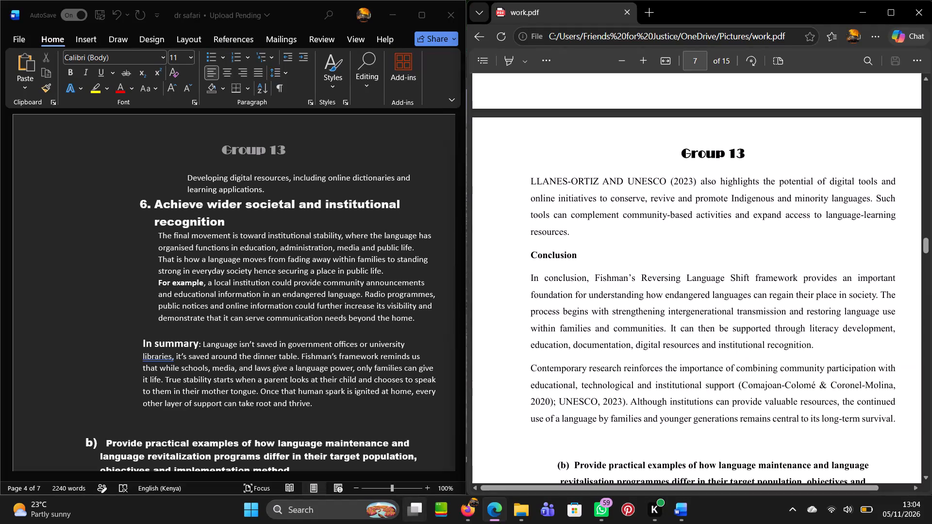
# Switch to the YouTube tab and resume playing the "No Longer Slaves" lyric video.
pyautogui.click(469, 504)
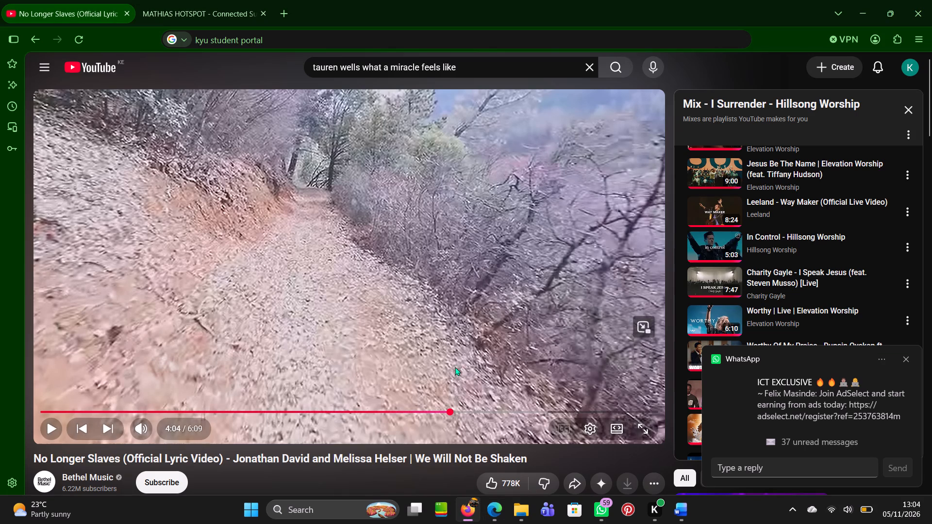
pyautogui.click(455, 364)
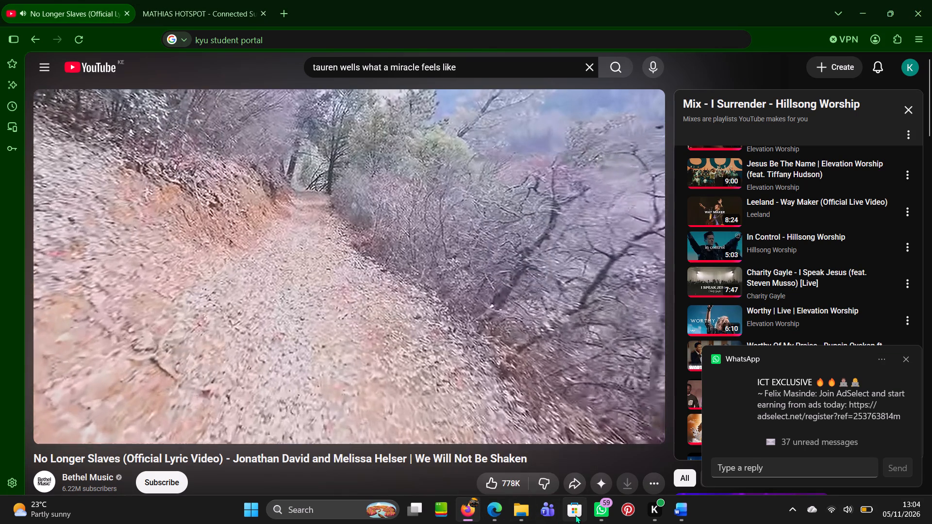
# Return to the "dr safari" document beside work.pdf and review it from heading 6 through "In summary" to the start of part b).
pyautogui.click(689, 508)
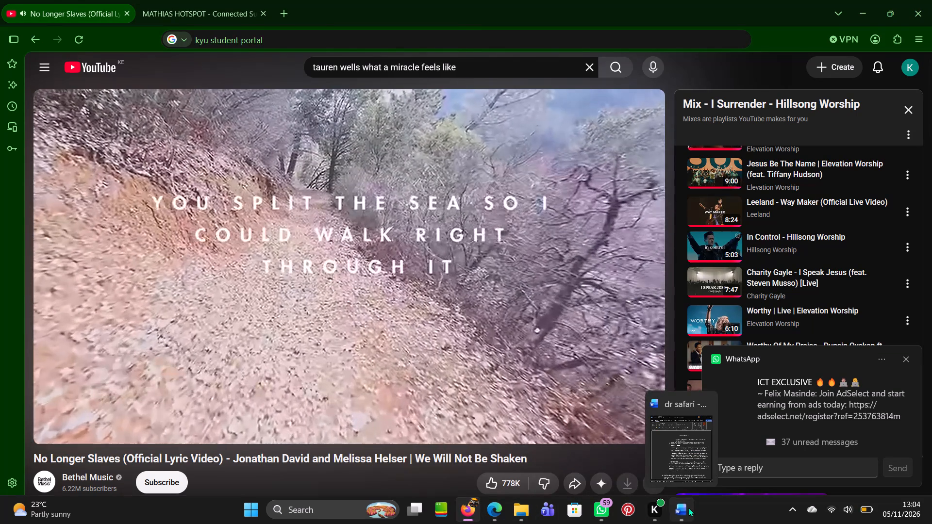
pyautogui.click(499, 505)
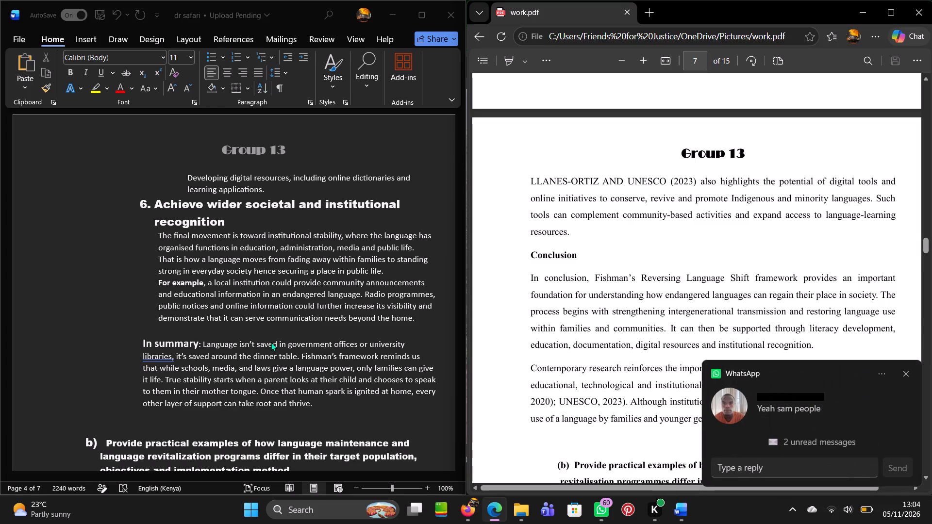
pyautogui.scroll(-1, 310, 370)
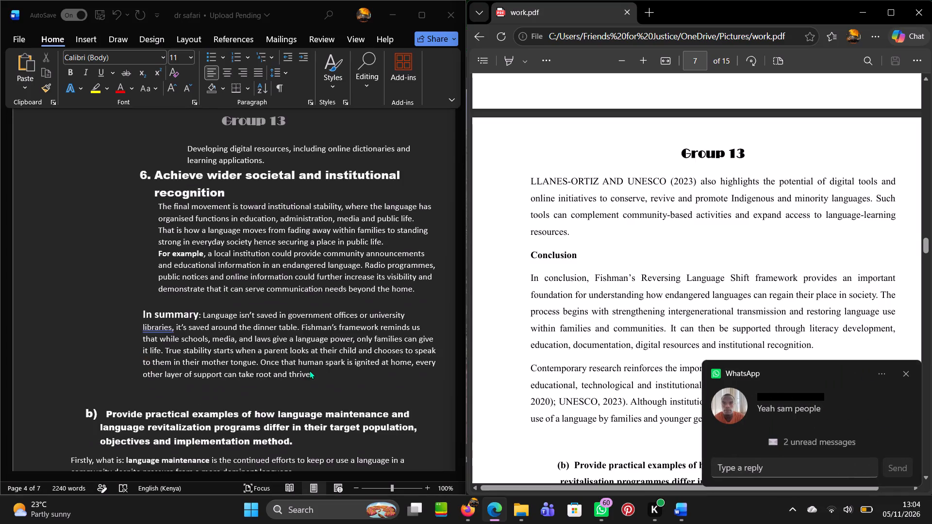
pyautogui.scroll(-1, 310, 370)
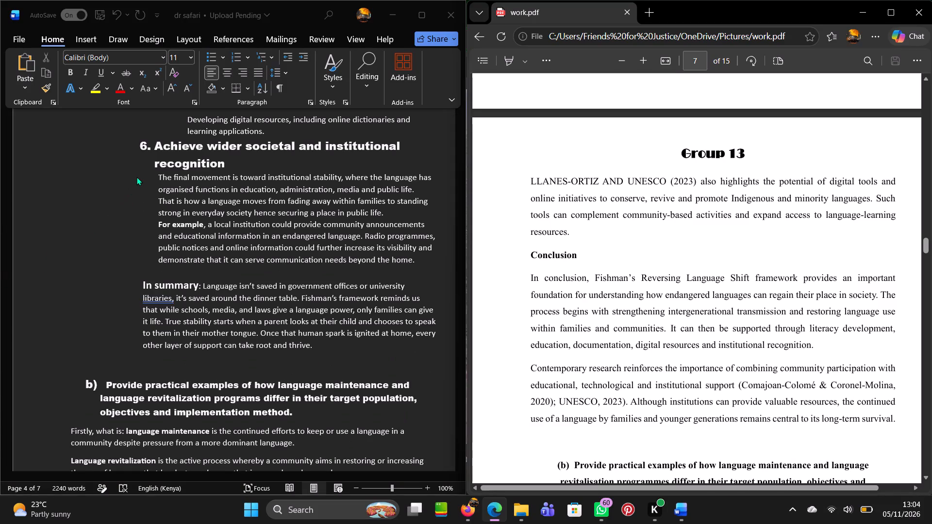
pyautogui.scroll(-1, 140, 177)
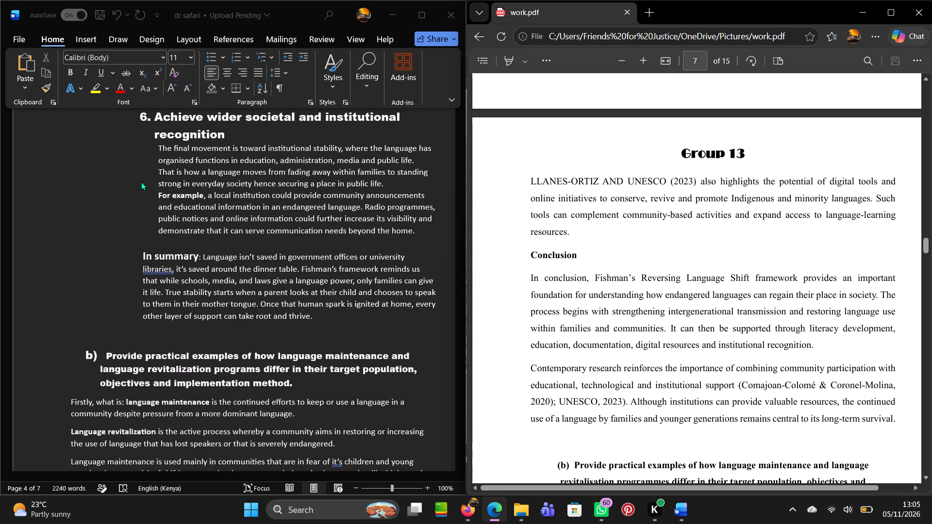
# Review sections 4 to 6 and the summary in the Word document, and check the start of part b in work.pdf.
pyautogui.scroll(2, 148, 202)
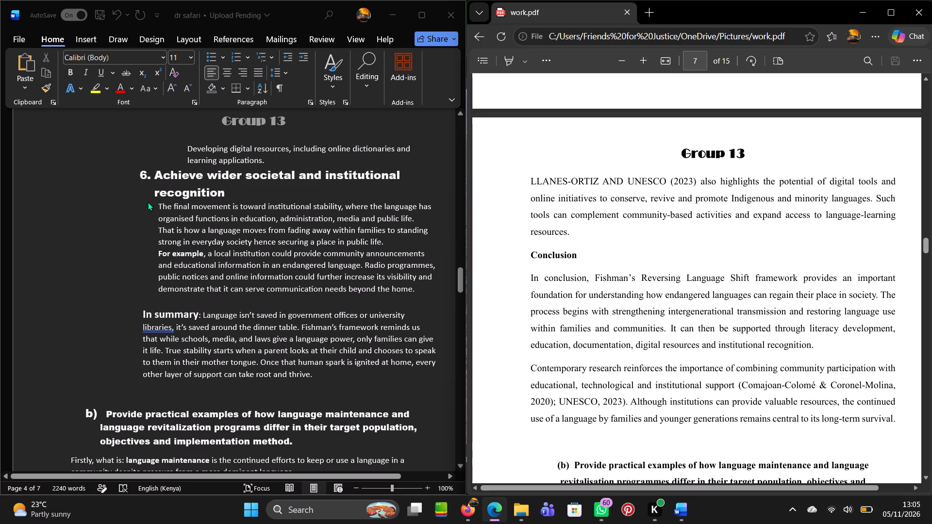
pyautogui.scroll(7, 149, 207)
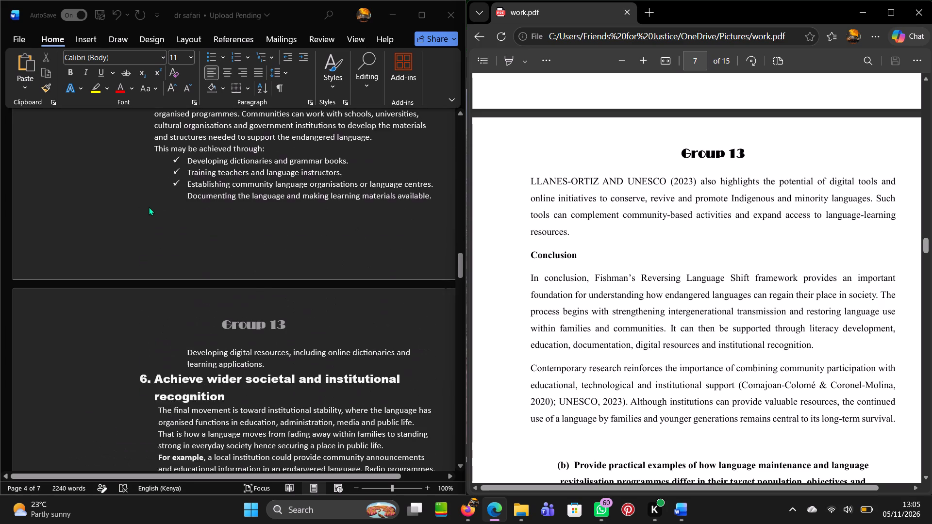
pyautogui.scroll(7, 149, 207)
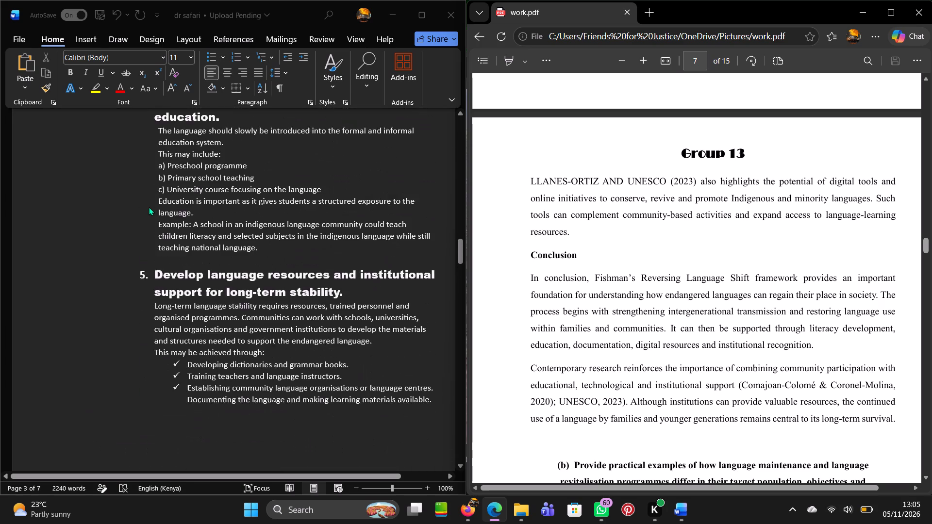
pyautogui.scroll(4, 149, 207)
pyautogui.scroll(-4, 149, 207)
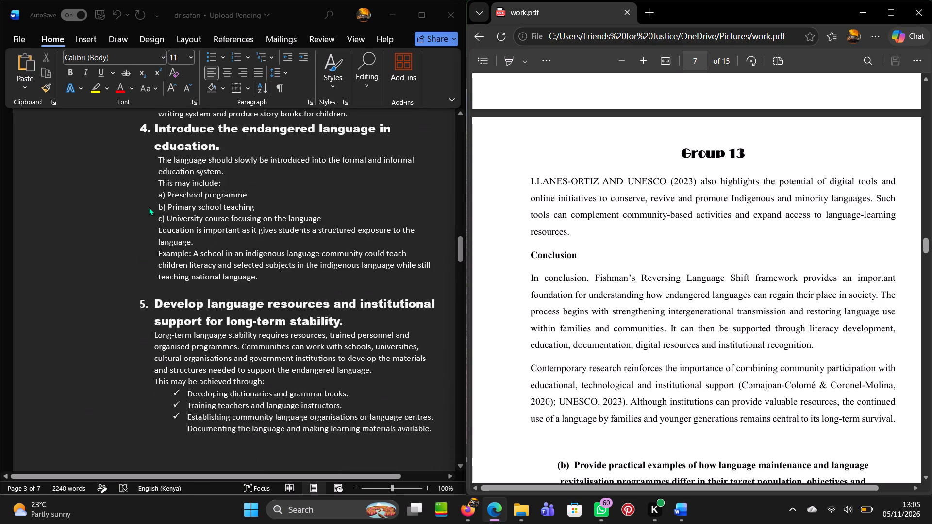
pyautogui.scroll(-6, 149, 207)
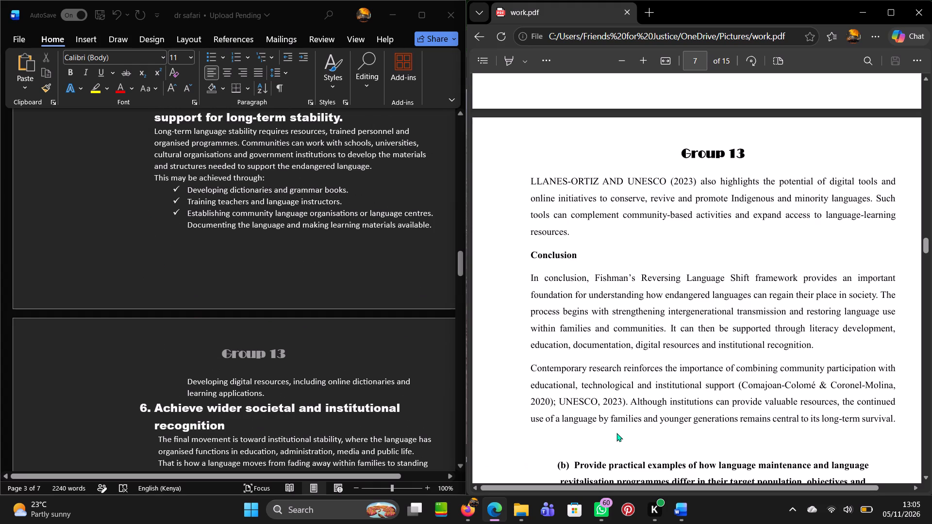
pyautogui.scroll(-4, 617, 433)
pyautogui.scroll(-8, 361, 373)
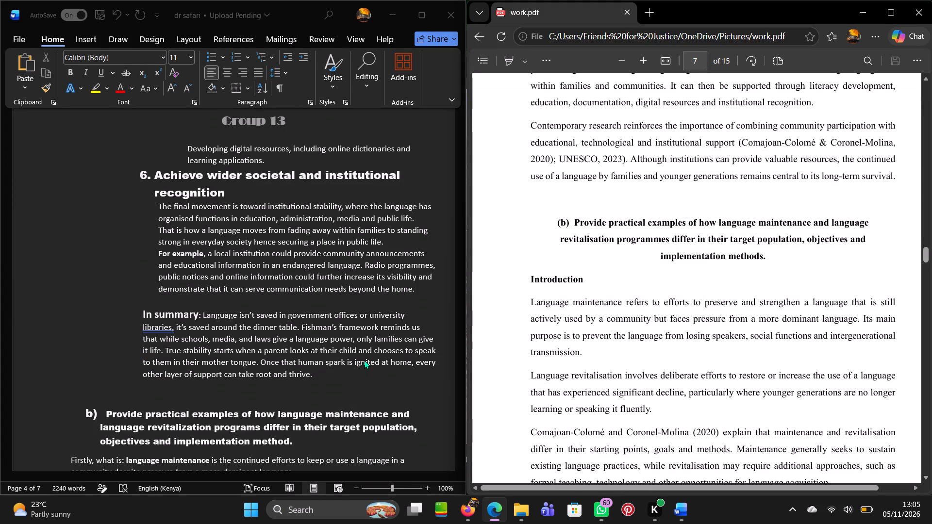
pyautogui.scroll(-2, 365, 360)
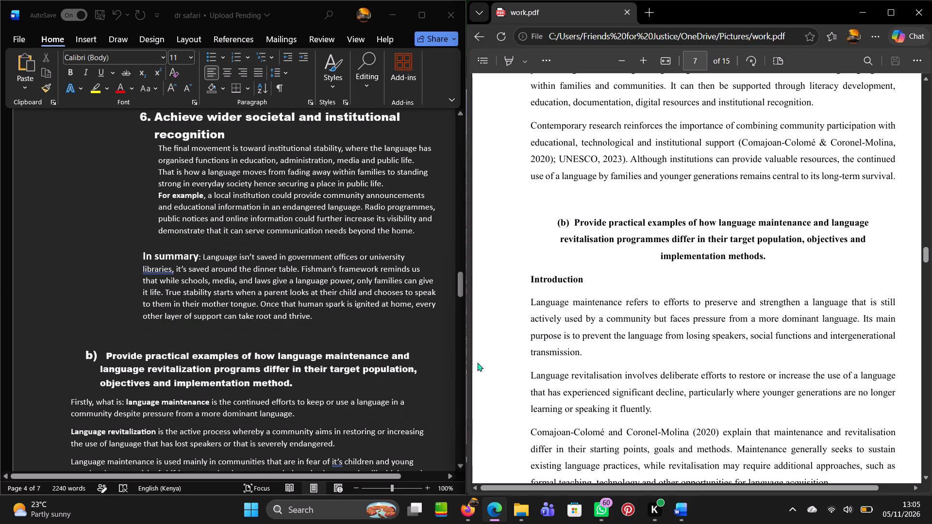
# Look back through part a of work.pdf, from the conclusion to the practical measures for community language use.
pyautogui.scroll(15, 538, 354)
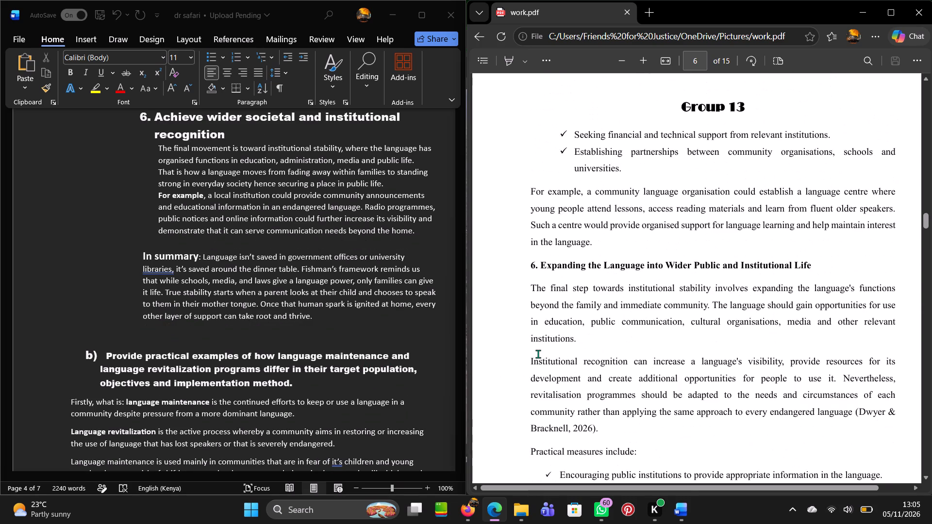
pyautogui.scroll(13, 538, 354)
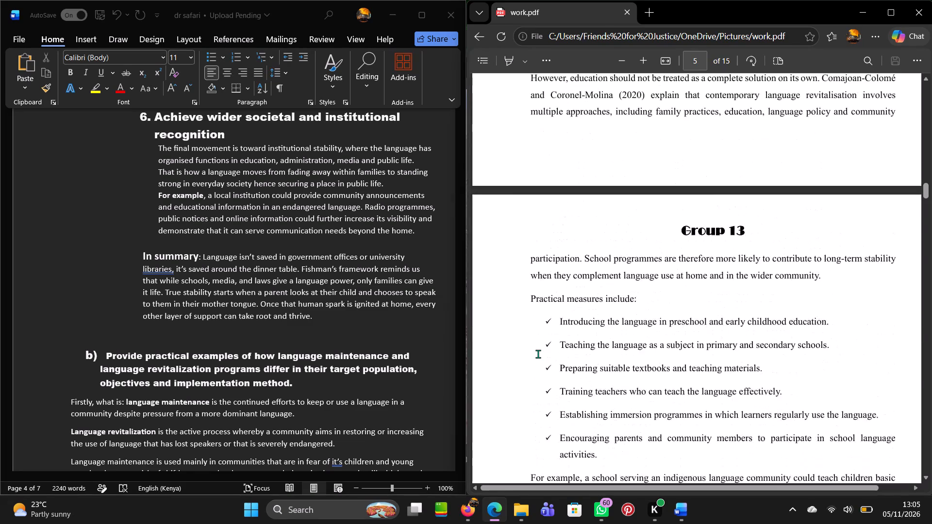
pyautogui.scroll(17, 538, 354)
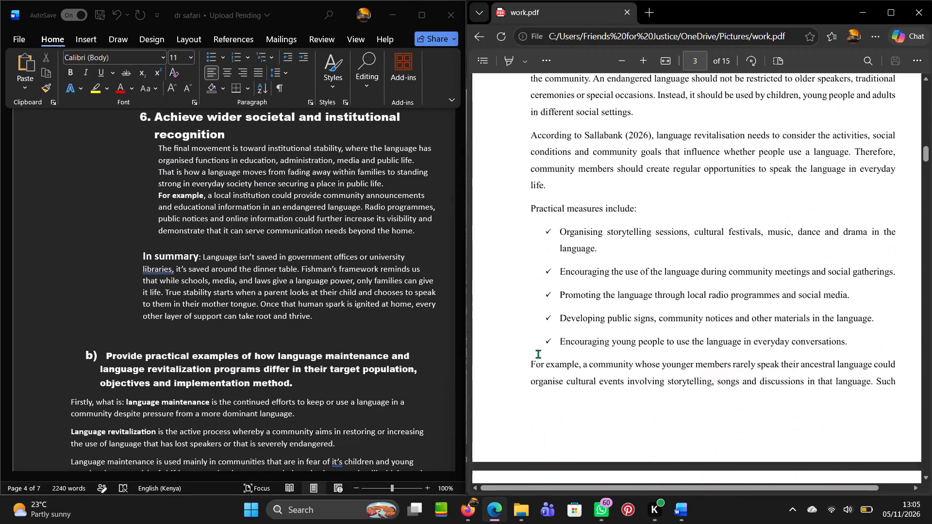
# Review part (a) of work.pdf from its introduction through the six steps and conclusion, up to the introduction of part (b).
pyautogui.scroll(15, 538, 354)
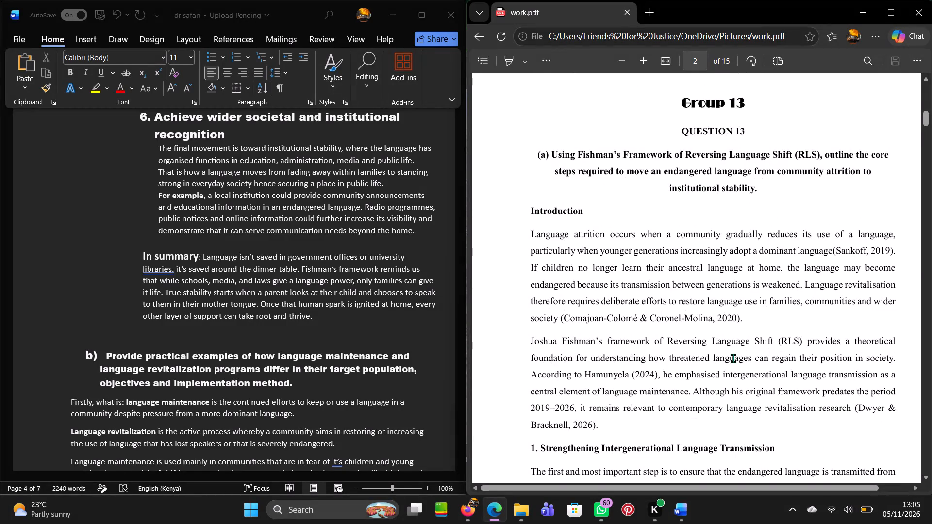
pyautogui.scroll(-8, 733, 359)
pyautogui.scroll(-3, 770, 491)
pyautogui.scroll(-4, 765, 372)
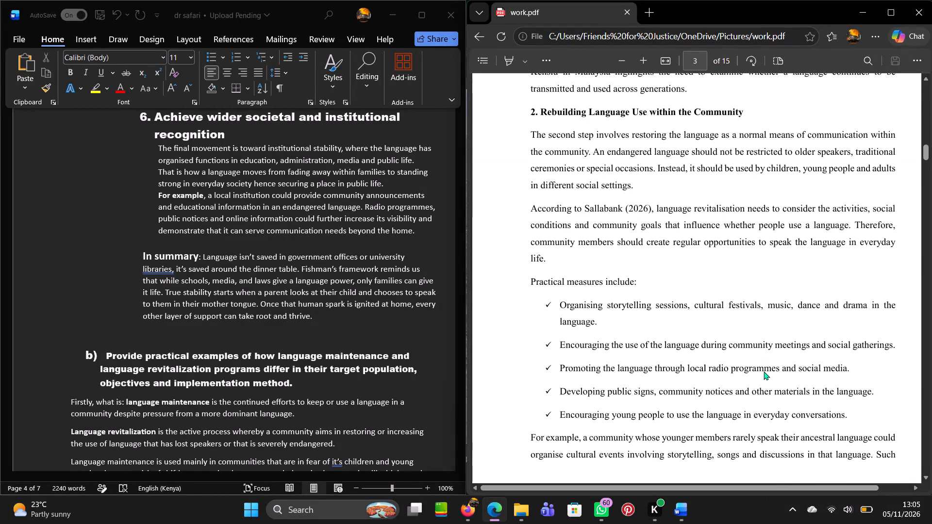
pyautogui.scroll(-20, 767, 364)
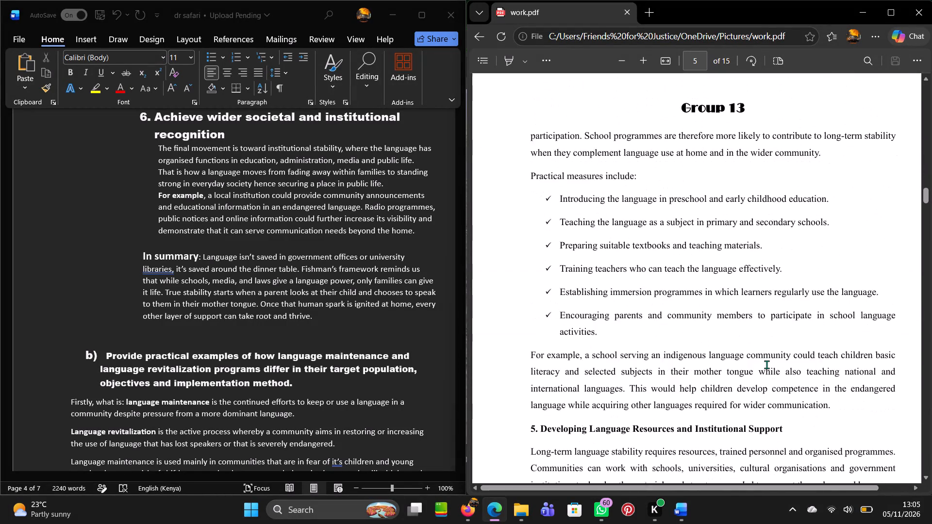
pyautogui.scroll(-9, 767, 365)
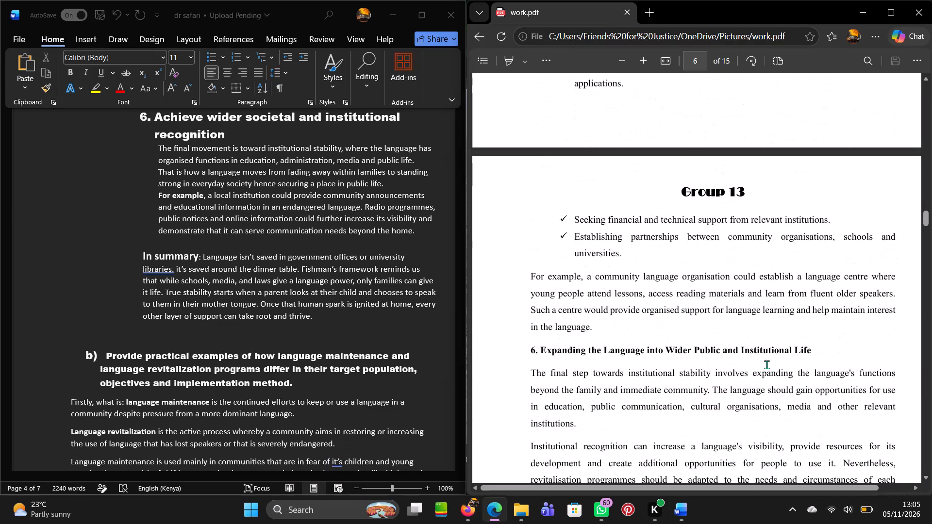
pyautogui.scroll(-13, 767, 365)
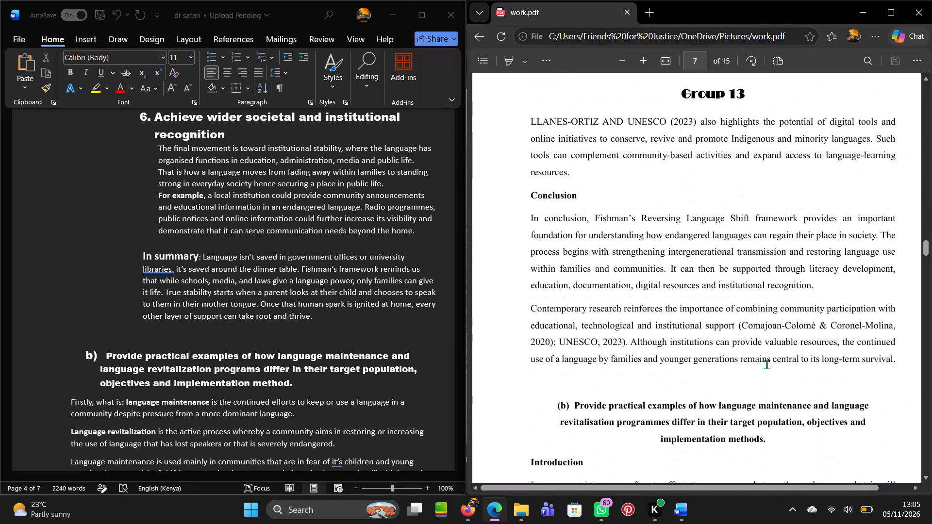
pyautogui.scroll(-2, 767, 365)
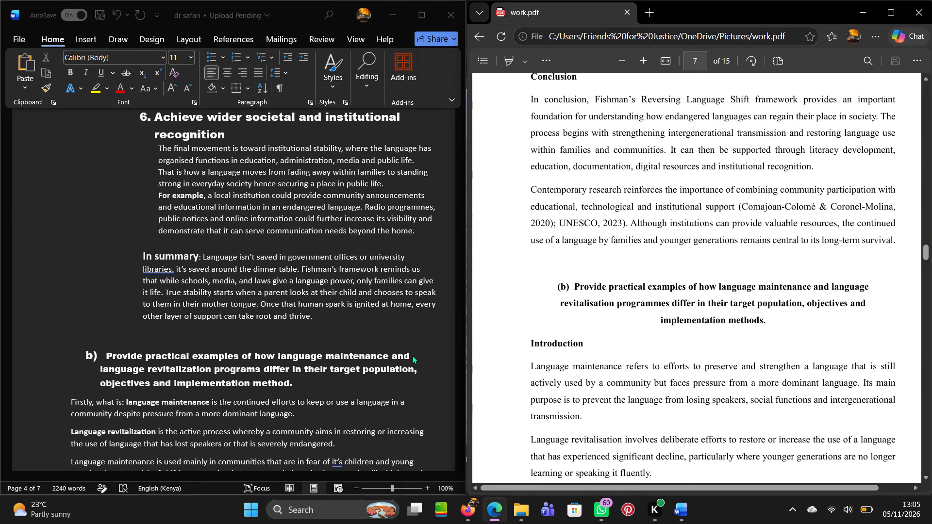
# Review the opening of part b in the Word document, from its question heading to the practical examples, against work.pdf.
pyautogui.scroll(-6, 414, 356)
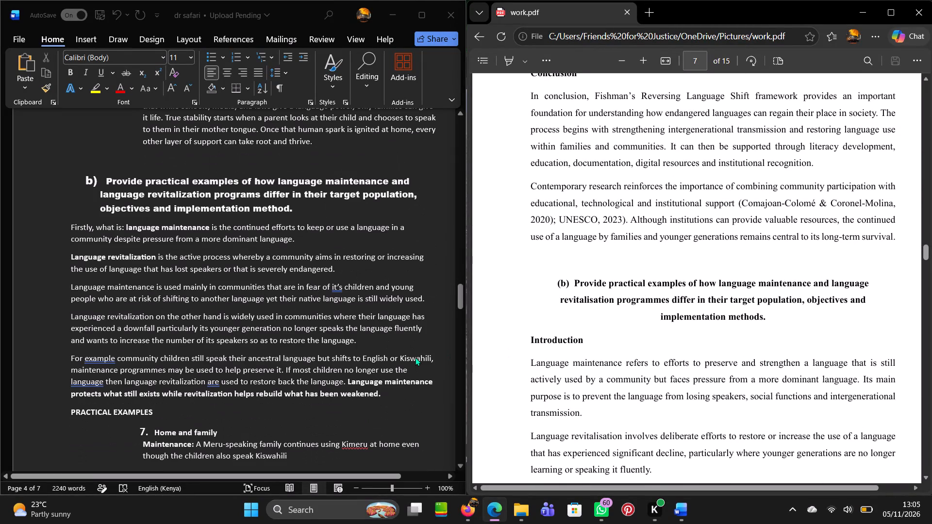
pyautogui.scroll(-2, 416, 357)
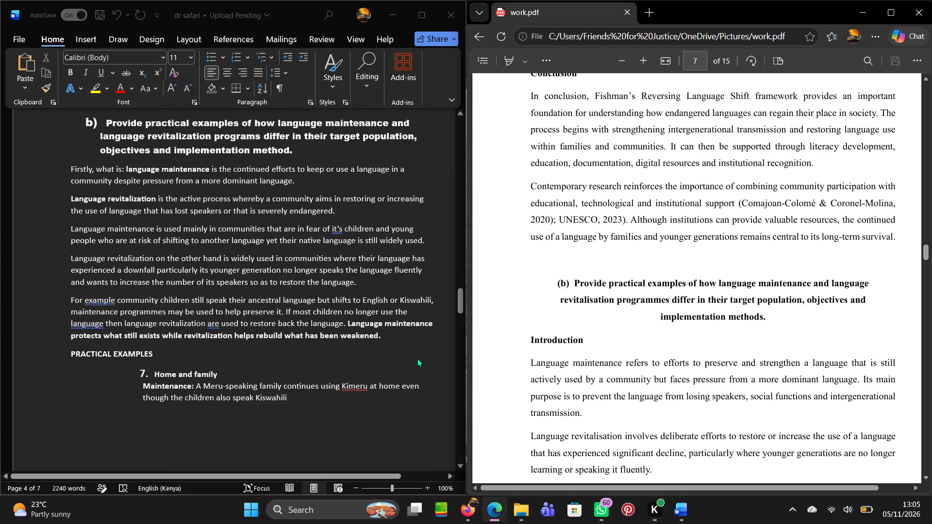
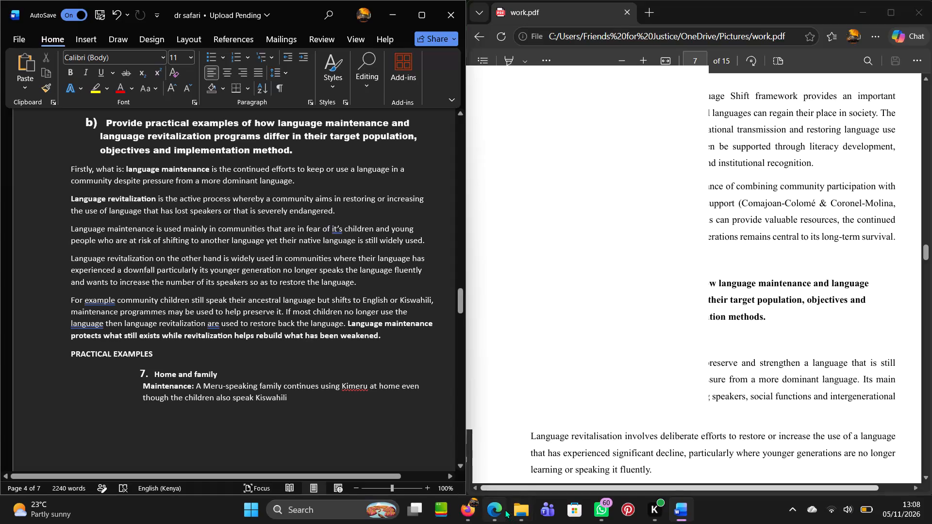
# Bring work.pdf back beside the Word document, and add a blank unnumbered line directly below the part b) heading in Word.
pyautogui.click(505, 509)
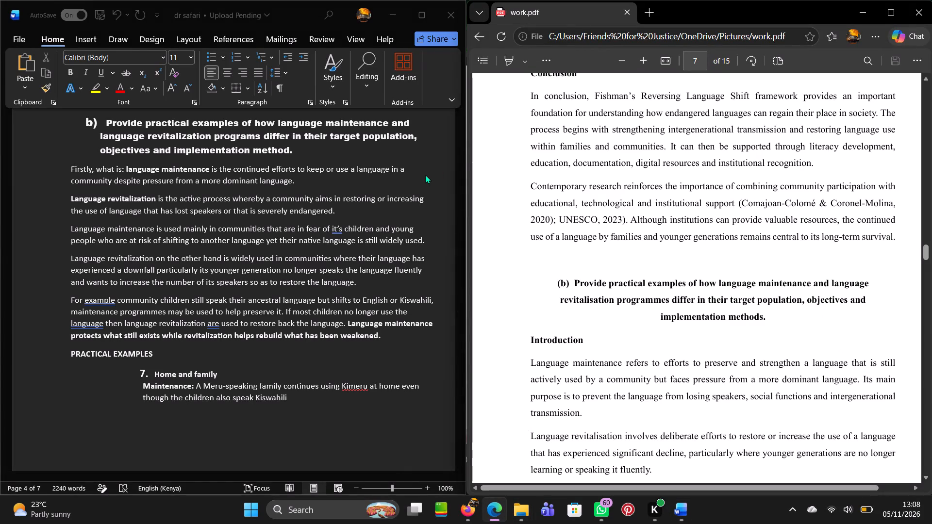
pyautogui.scroll(-1, 342, 244)
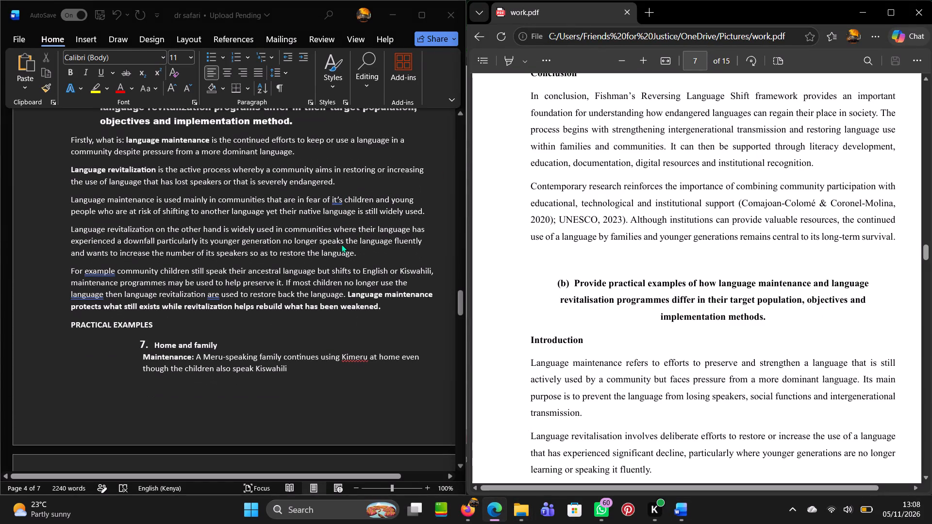
pyautogui.scroll(1, 342, 244)
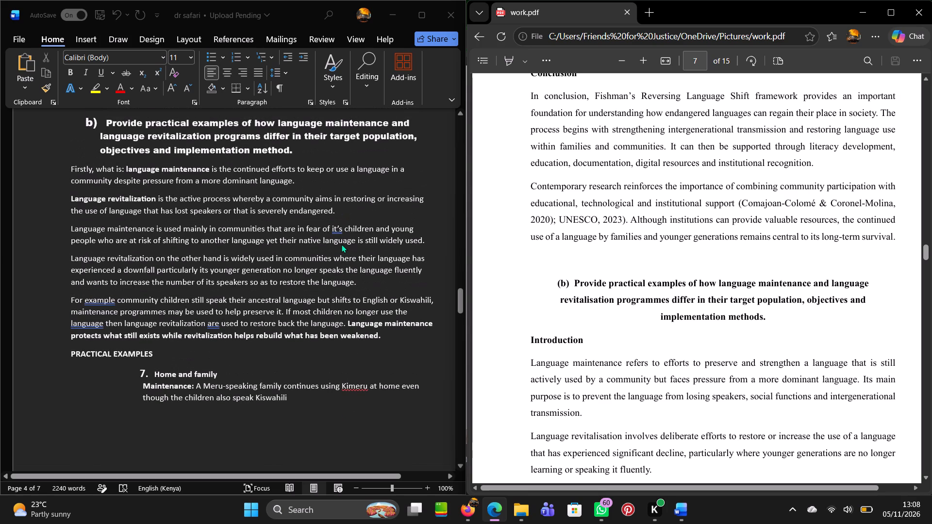
pyautogui.scroll(2, 342, 244)
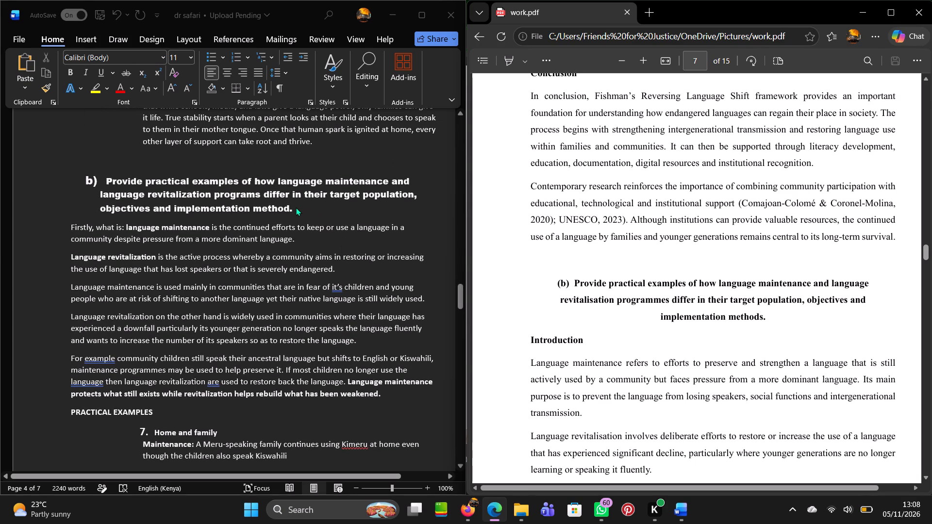
pyautogui.click(296, 207)
pyautogui.click(295, 207)
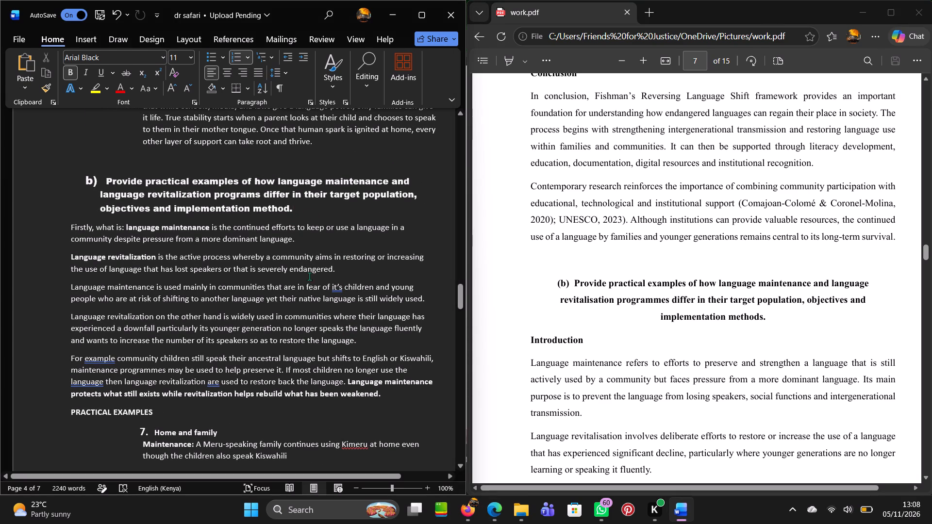
pyautogui.press('Return')
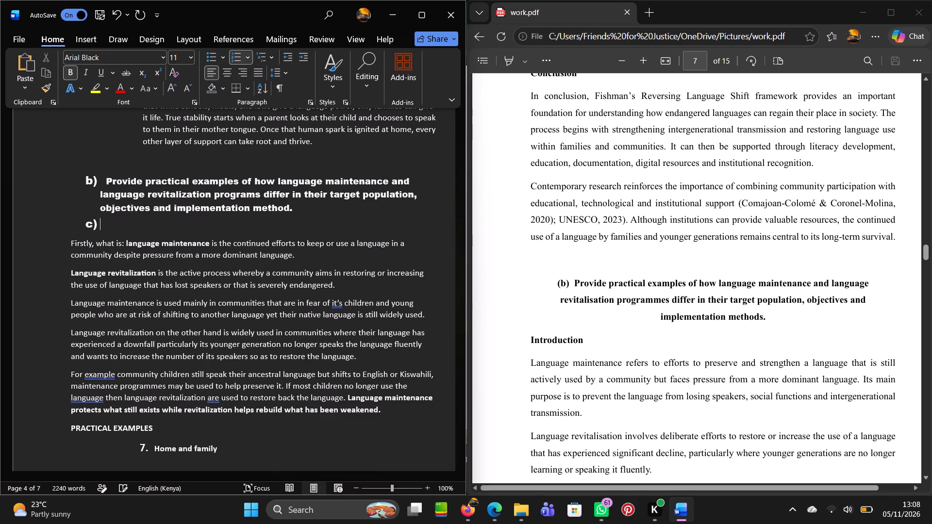
pyautogui.press('BackSpace')
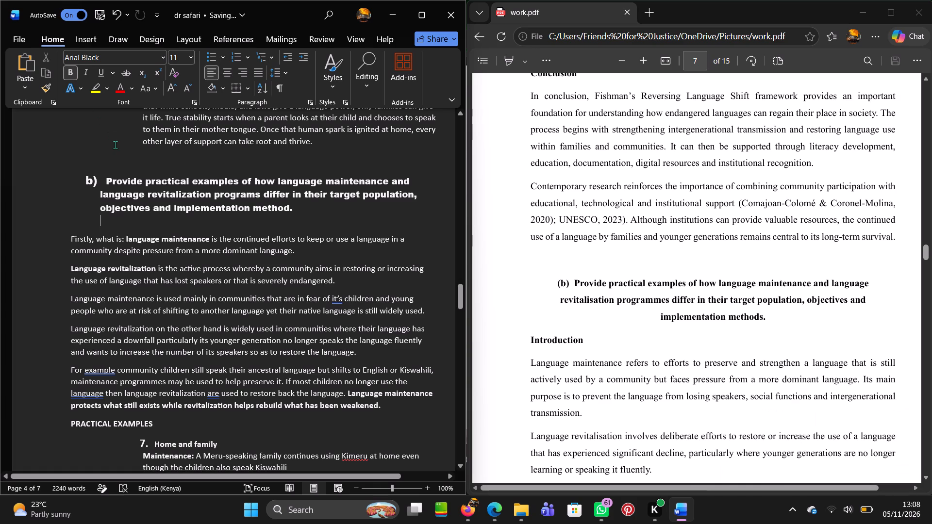
# Enter the heading text "INTRO" at 14 pt on the blank line under the part b) question.
pyautogui.click(188, 53)
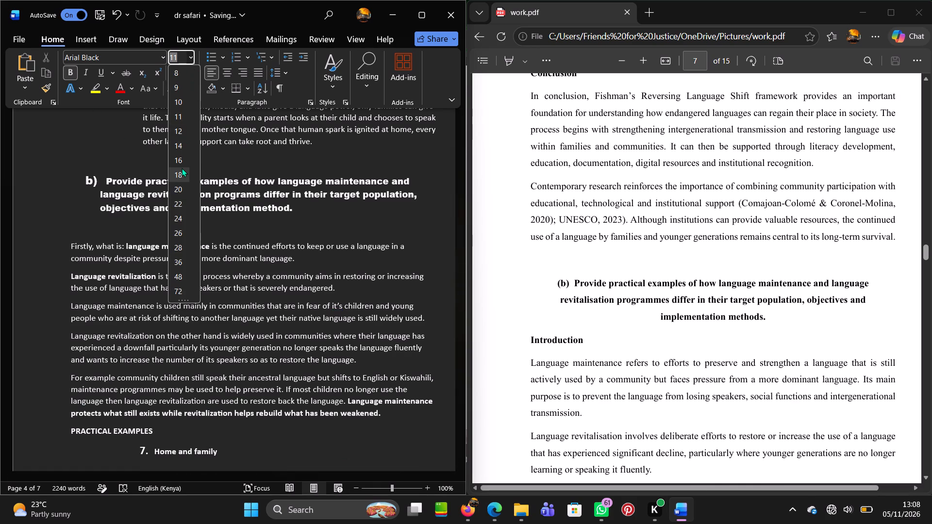
pyautogui.click(183, 141)
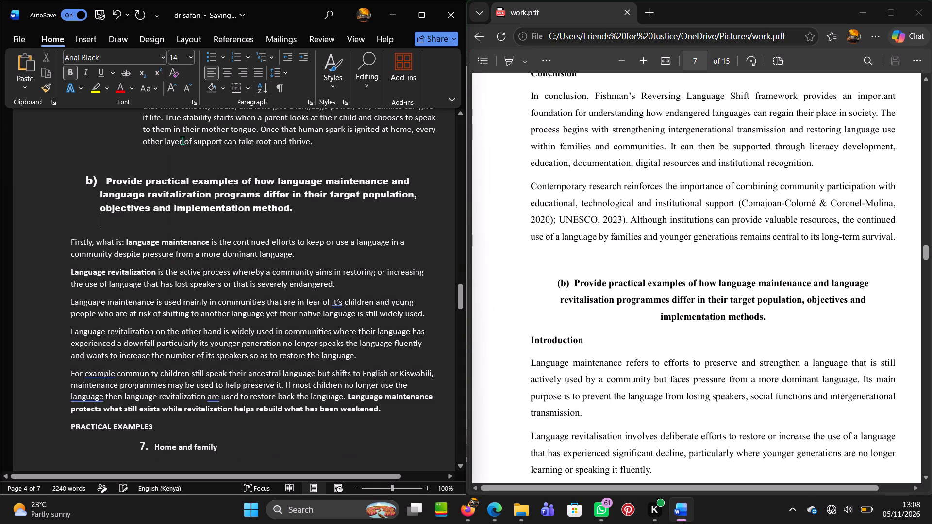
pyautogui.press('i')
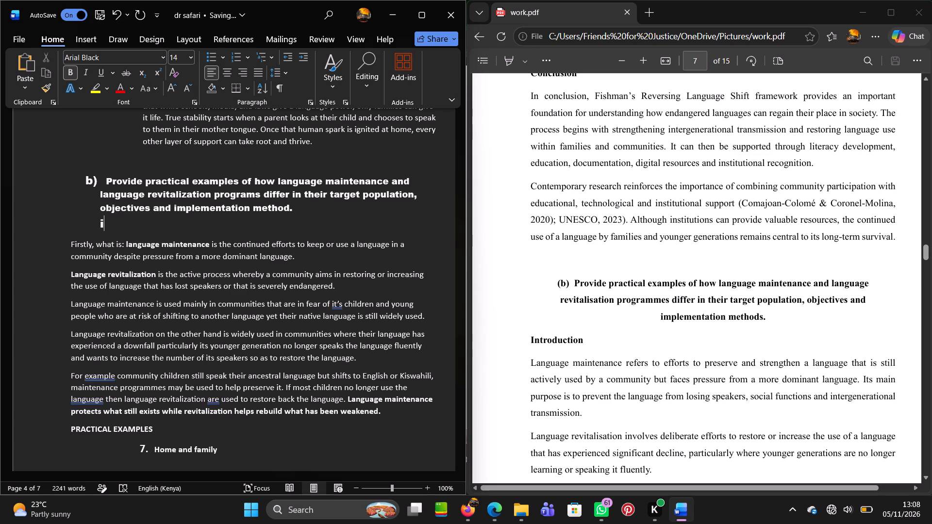
pyautogui.press('BackSpace')
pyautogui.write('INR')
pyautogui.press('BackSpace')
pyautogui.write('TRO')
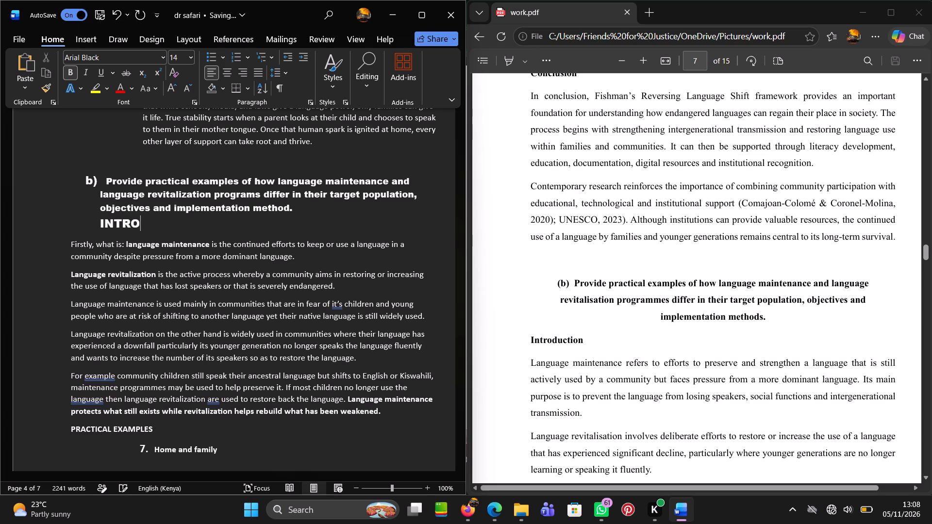
# Finish the heading under the part b question so that it reads "INTRODUCTION".
pyautogui.write('DUCTION')
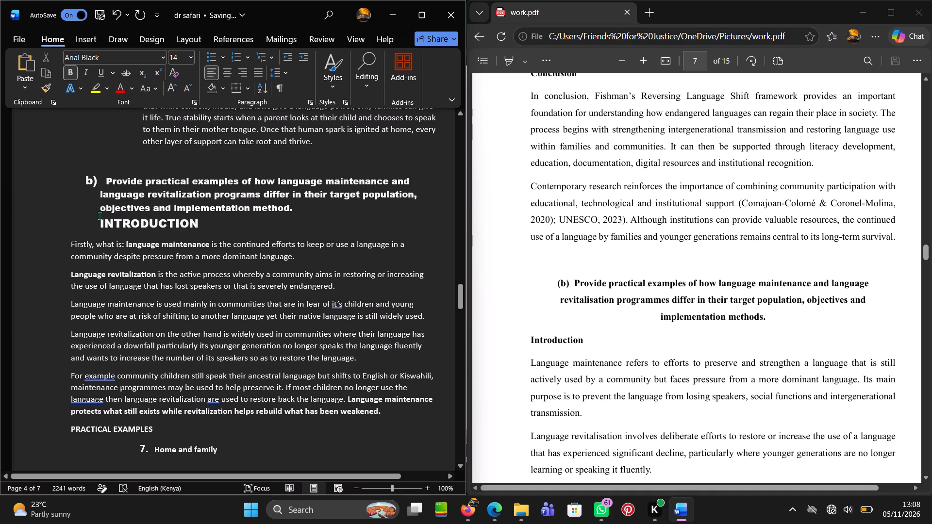
# Set the INTRODUCTION heading to font size 11 and reduce its indent to line up with the body paragraphs.
pyautogui.moveTo(99, 223); pyautogui.dragTo(202, 228)
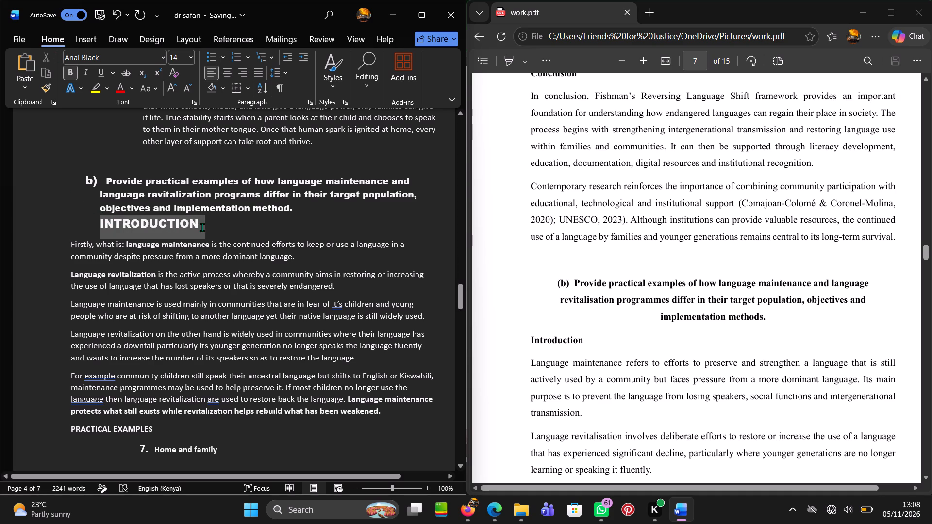
pyautogui.moveTo(202, 228); pyautogui.dragTo(204, 227)
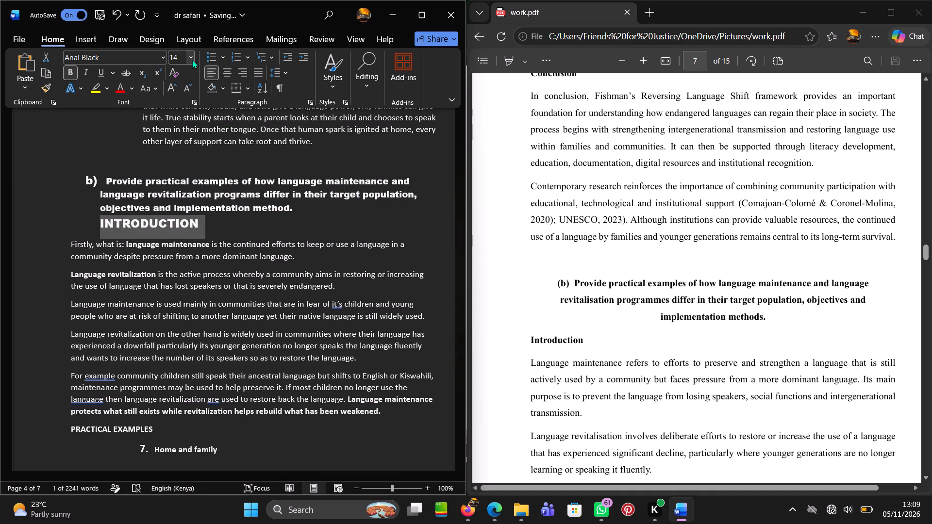
pyautogui.click(193, 59)
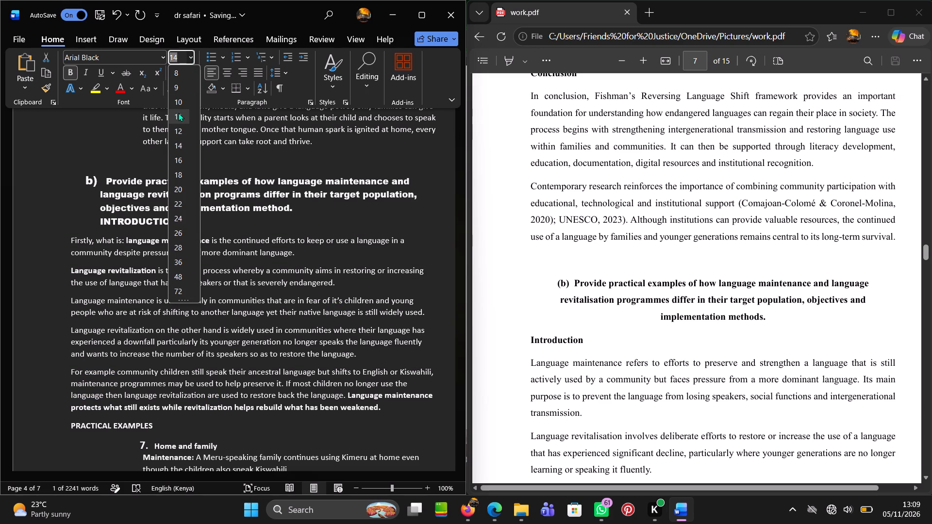
pyautogui.click(179, 113)
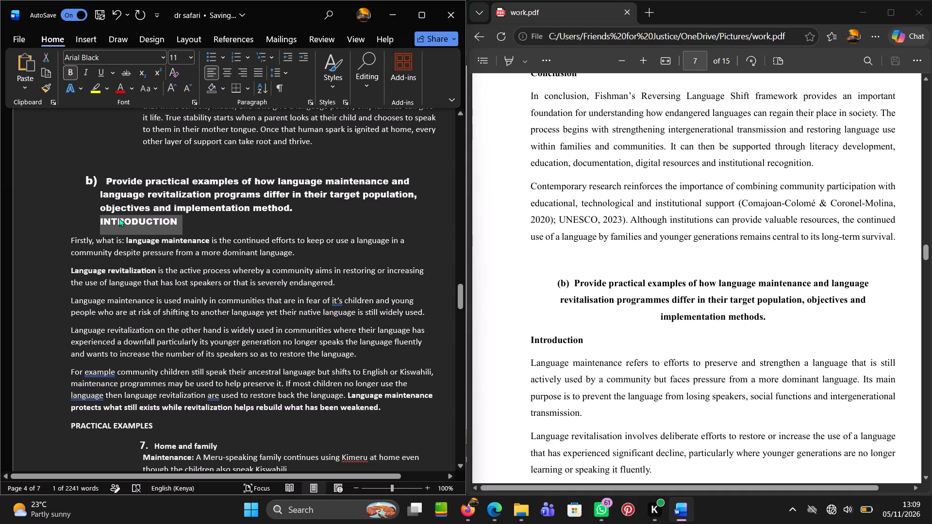
pyautogui.click(288, 54)
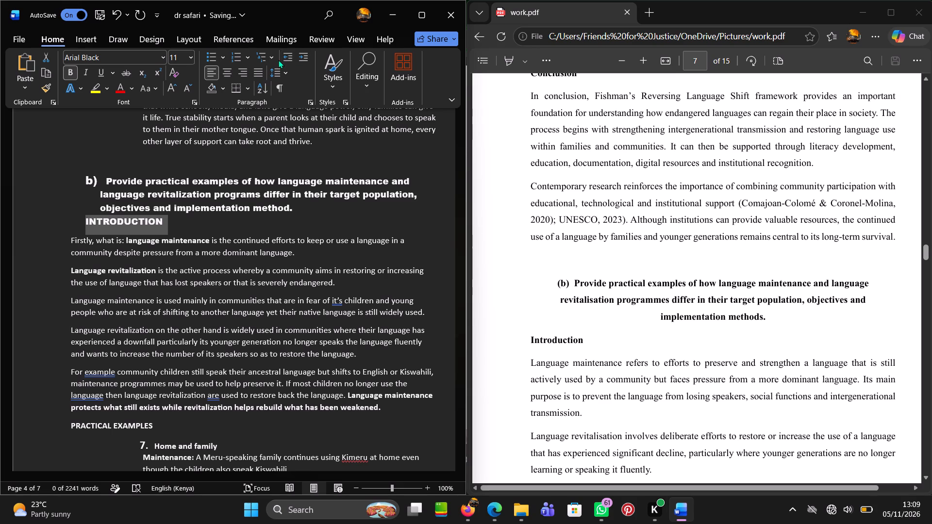
pyautogui.click(285, 54)
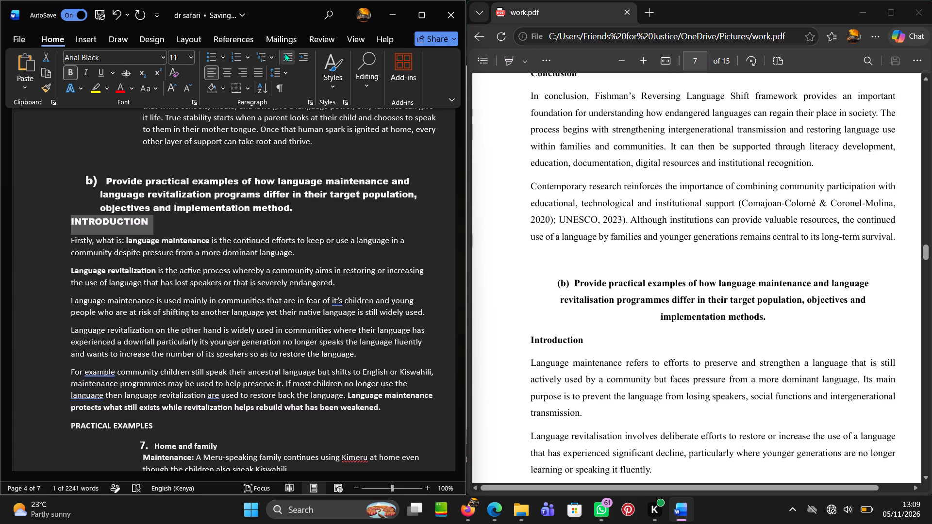
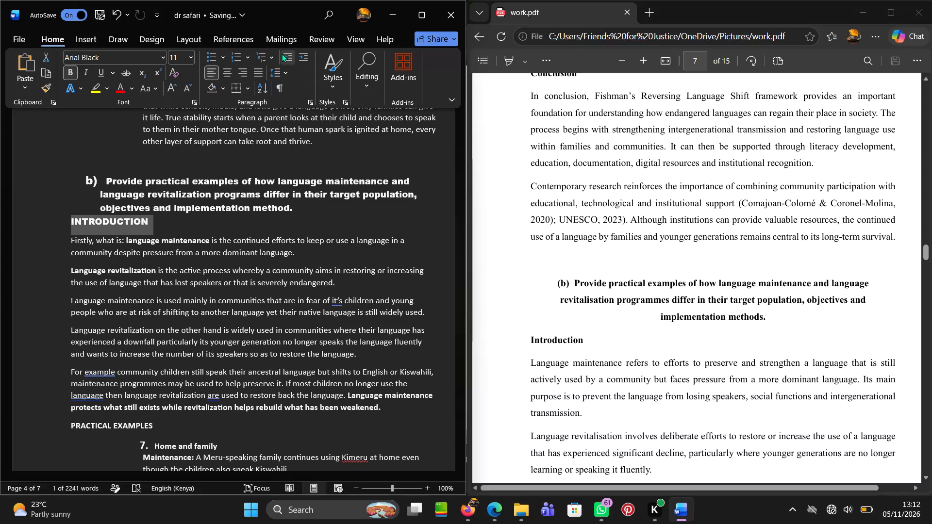
# Connect the computer to the open Wi-Fi network A-MATHIAS, leaving automatic connection off.
pyautogui.click(851, 511)
pyautogui.doubleClick(769, 292)
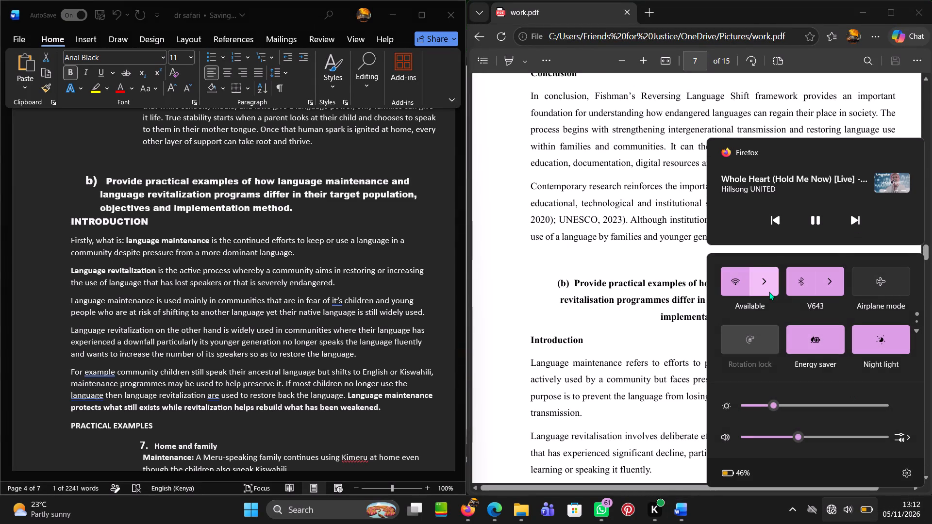
pyautogui.click(779, 293)
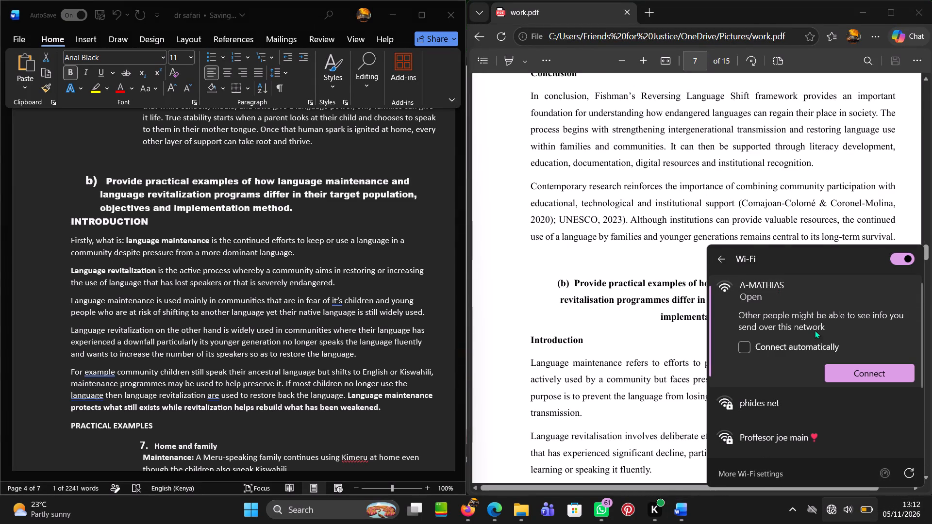
pyautogui.click(849, 369)
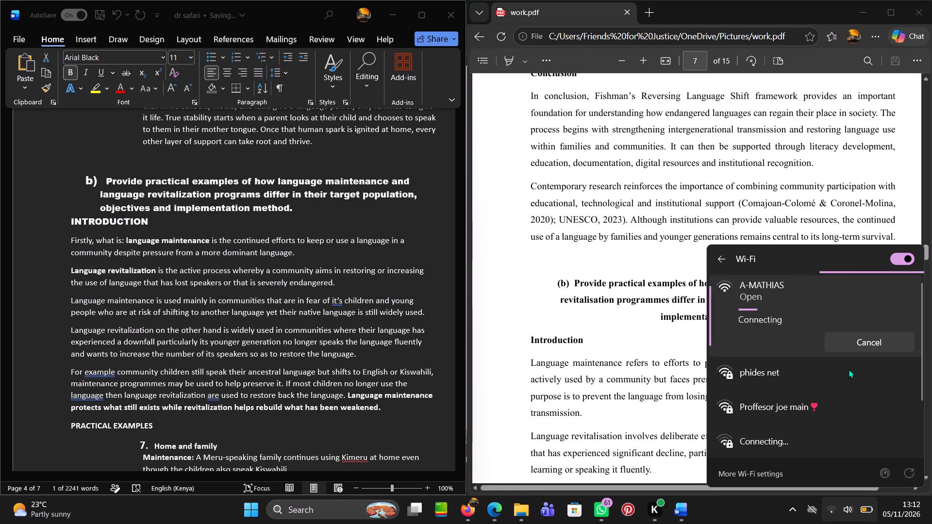
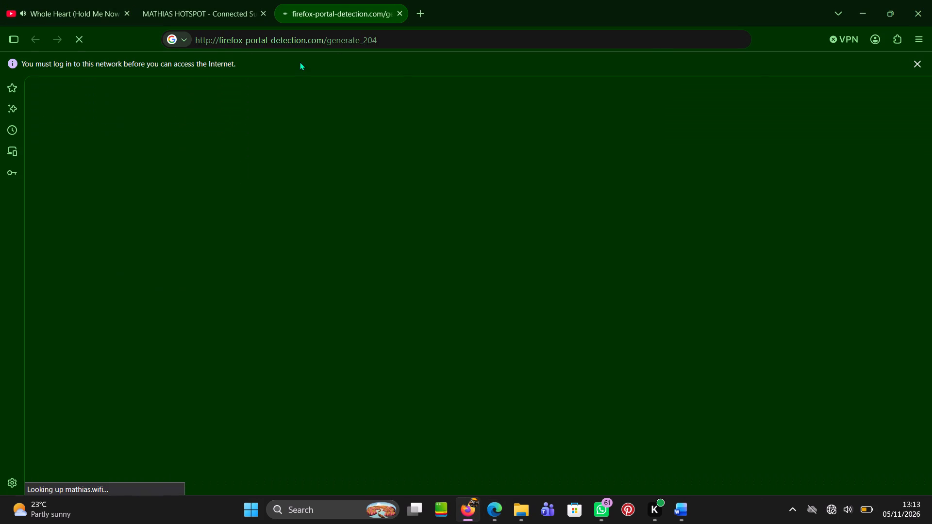
# Close the older MATHIAS HOTSPOT "Connected Successfully" tab in Firefox.
pyautogui.click(265, 11)
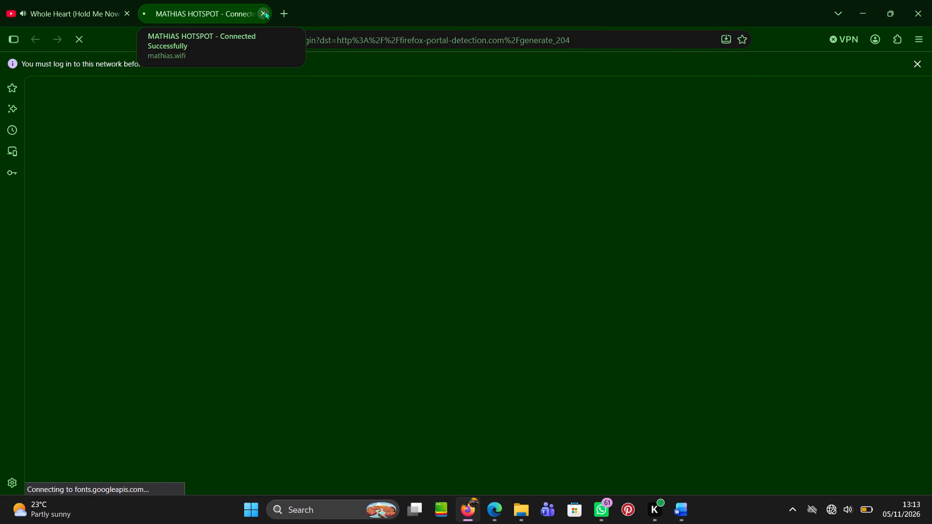
# Skip slightly ahead in the Whole Heart video on YouTube and minimize Firefox to return to the assignment and Edge.
pyautogui.click(106, 14)
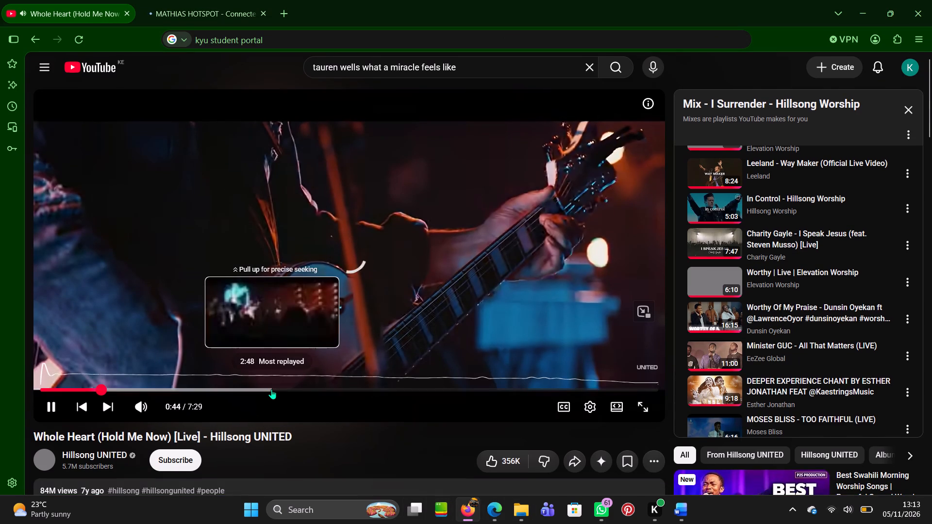
pyautogui.click(113, 389)
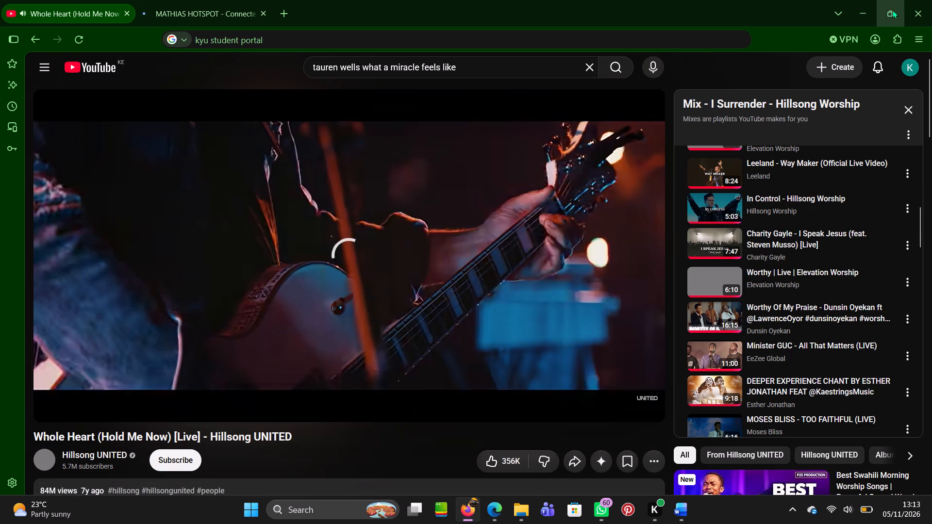
pyautogui.click(870, 14)
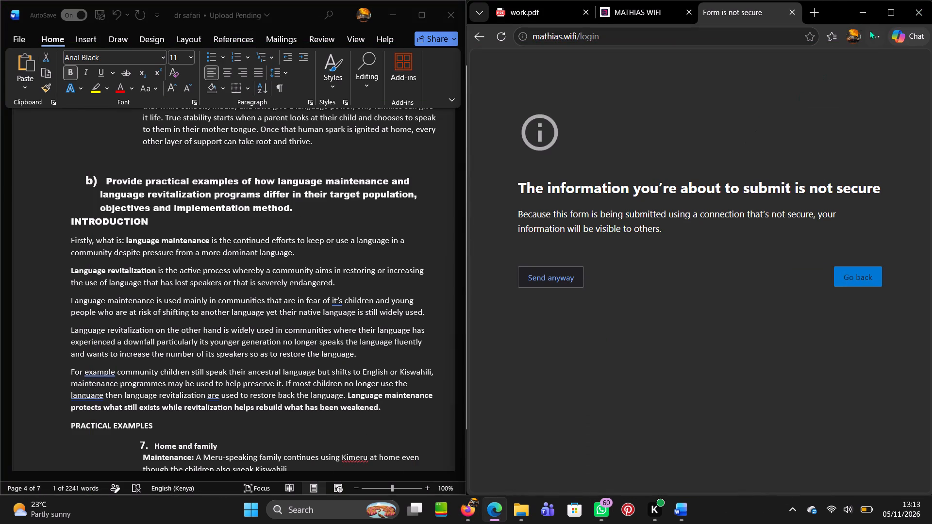
# Close both hotspot login tabs in Edge so that work.pdf is shown beside the Word document.
pyautogui.click(791, 11)
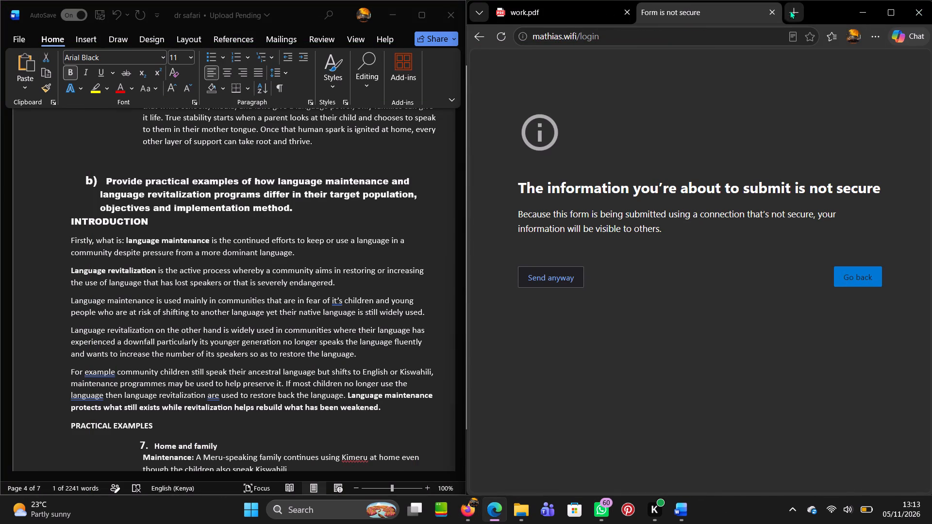
pyautogui.click(769, 10)
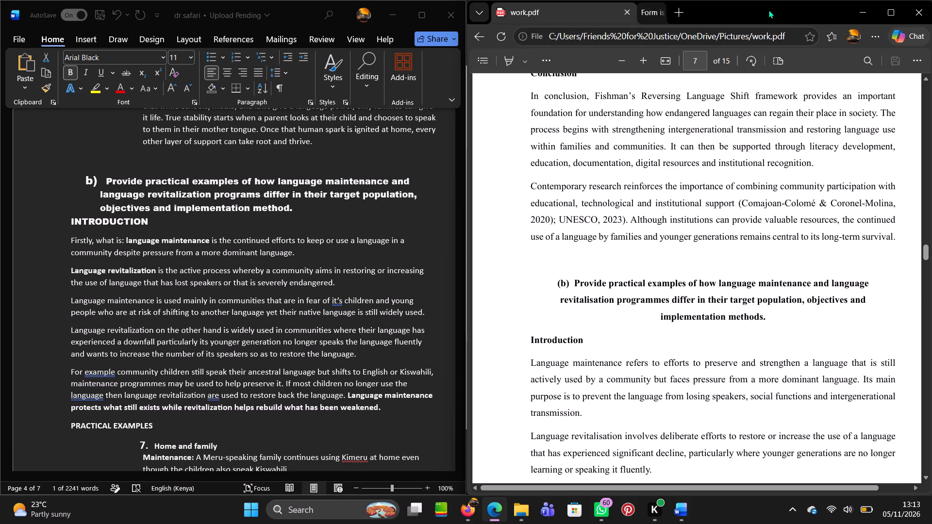
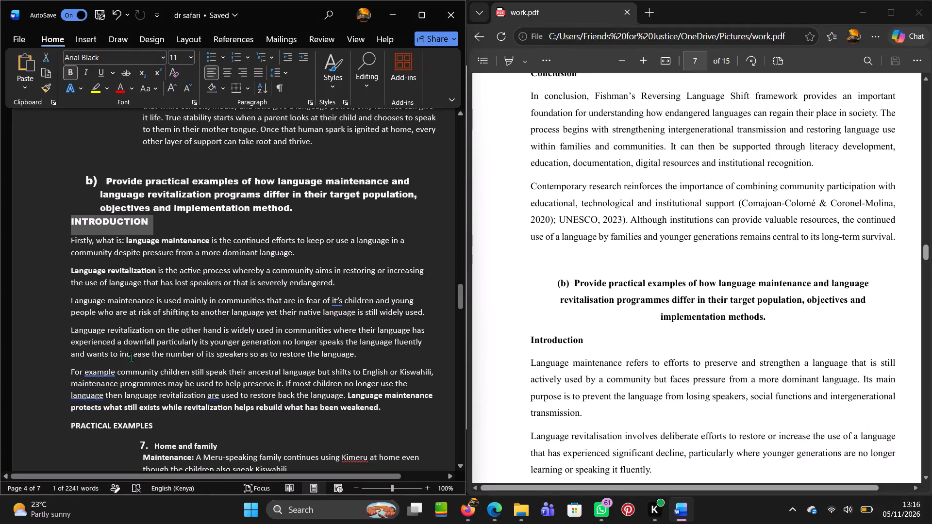
# Review part b of the Word document from the introduction through the PRACTICAL EXAMPLES section and its Home and family entries.
pyautogui.scroll(-3, 132, 358)
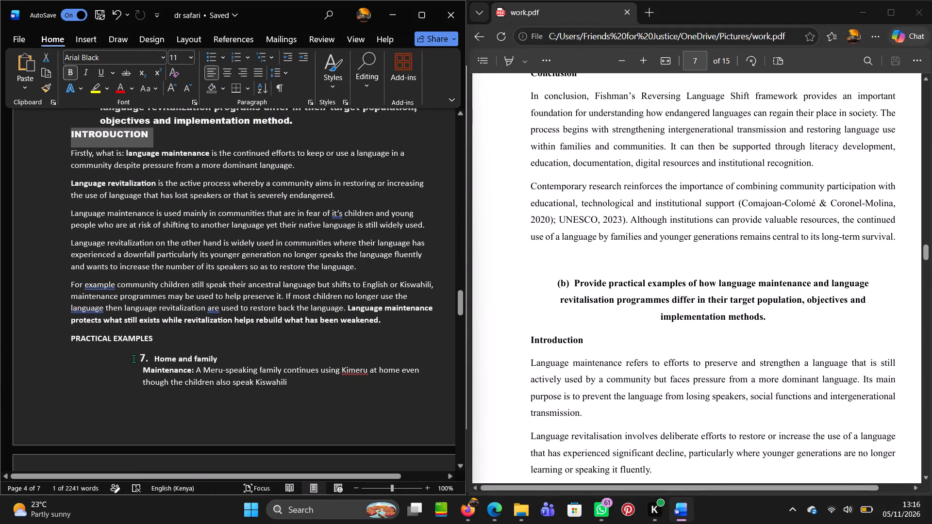
pyautogui.scroll(-8, 136, 361)
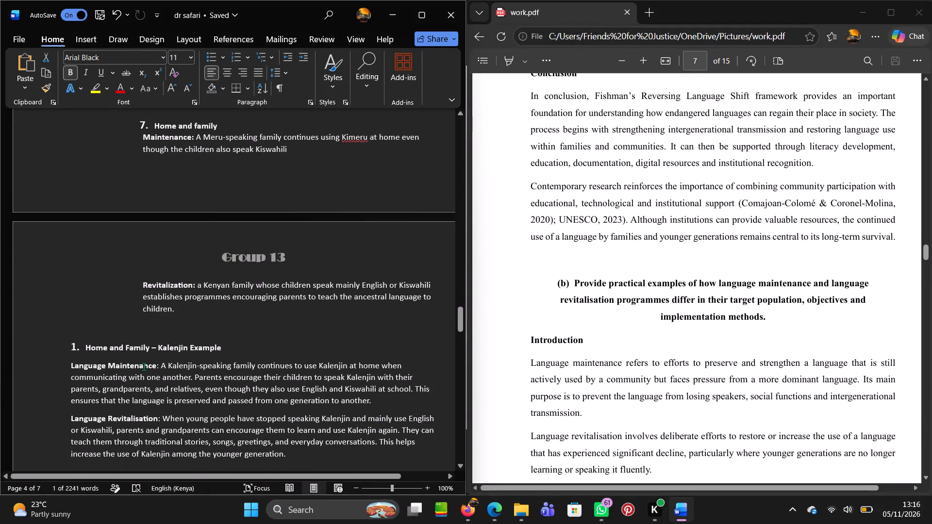
pyautogui.scroll(-1, 144, 367)
pyautogui.scroll(2, 144, 367)
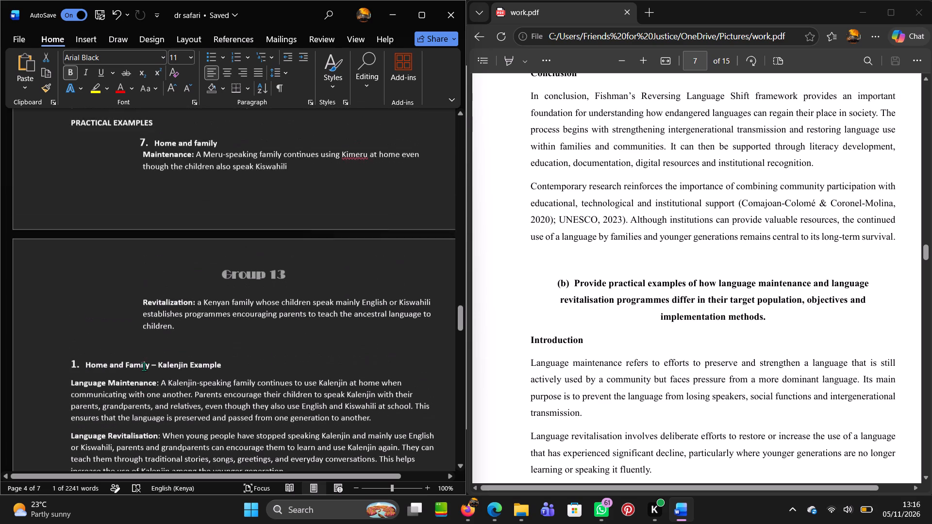
pyautogui.scroll(1, 144, 367)
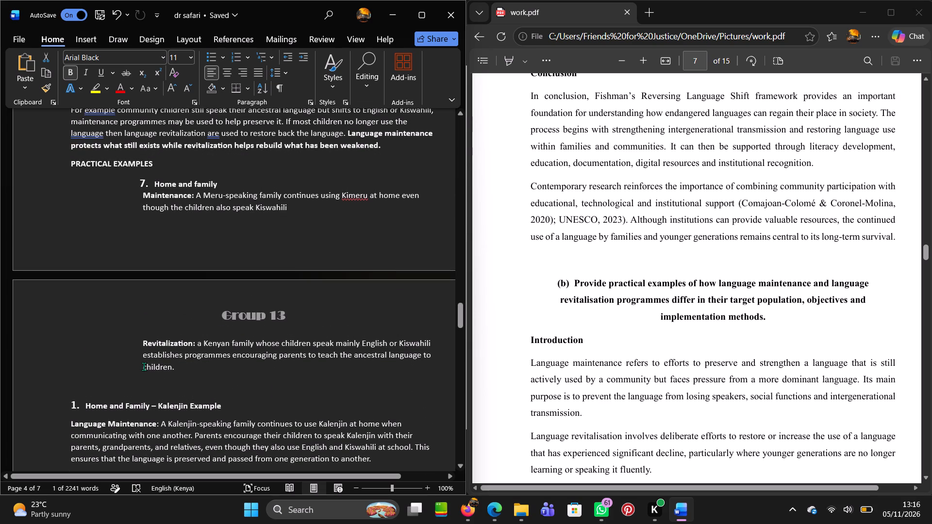
pyautogui.scroll(-1, 144, 367)
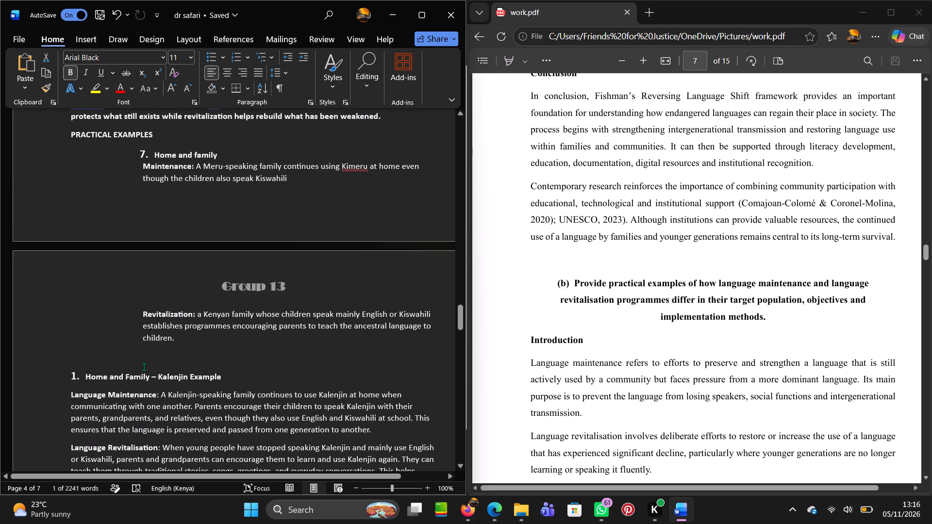
pyautogui.scroll(-4, 144, 367)
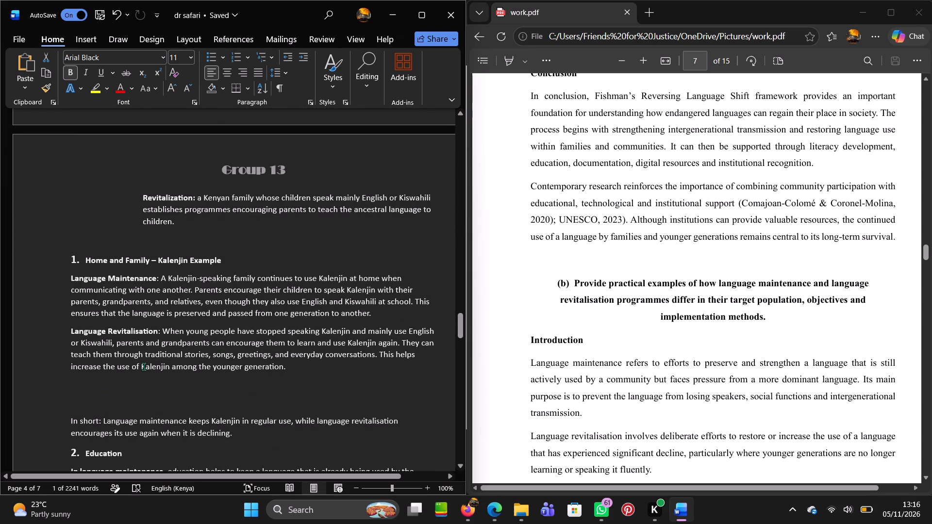
pyautogui.scroll(-4, 144, 367)
pyautogui.scroll(6, 144, 367)
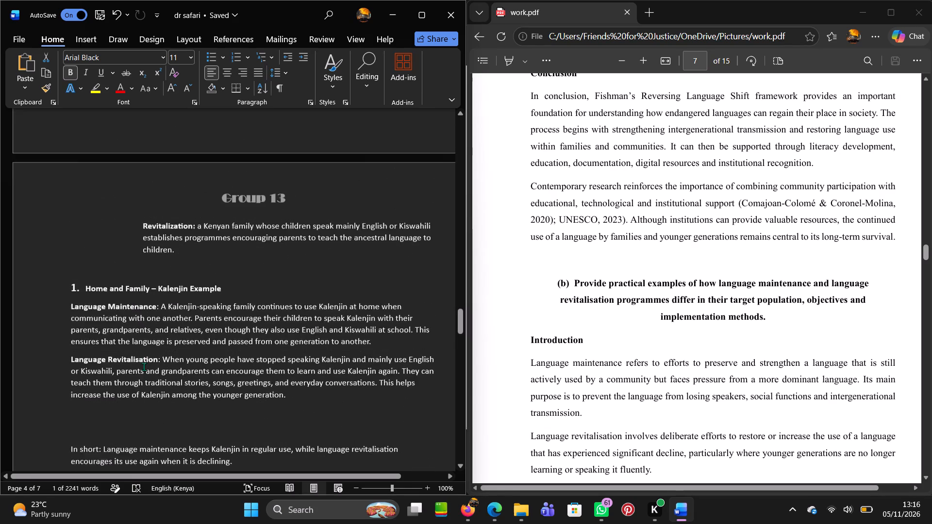
pyautogui.scroll(4, 144, 367)
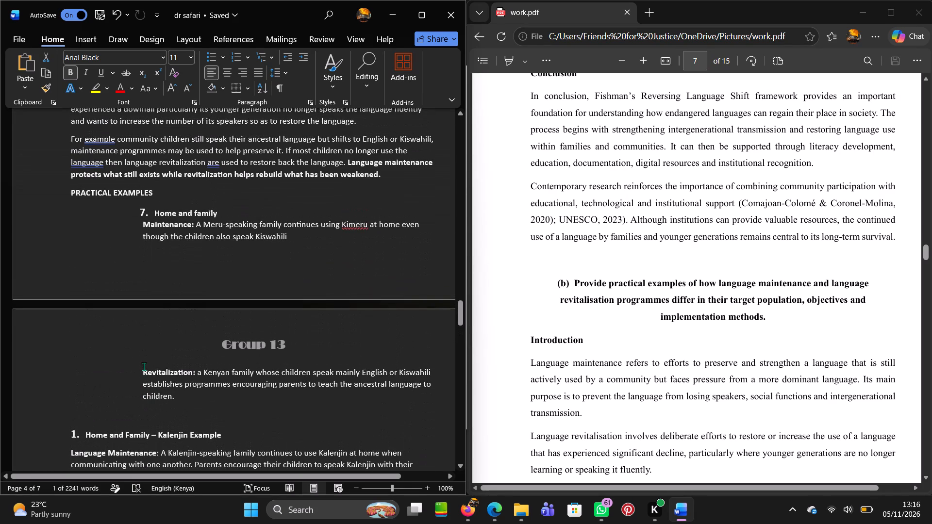
pyautogui.scroll(2, 144, 367)
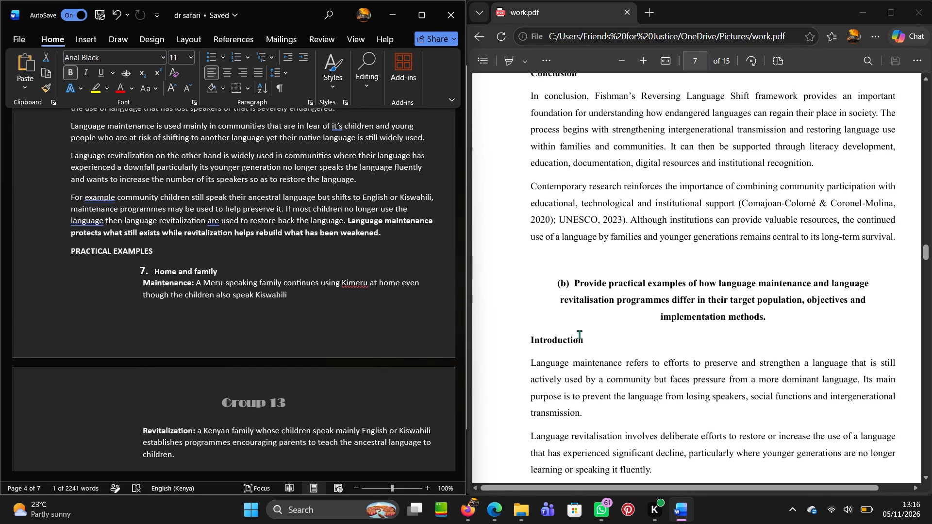
# Read part b in work.pdf from the introduction through "Differences in Target Population" and its practical examples for comparison.
pyautogui.scroll(-6, 580, 335)
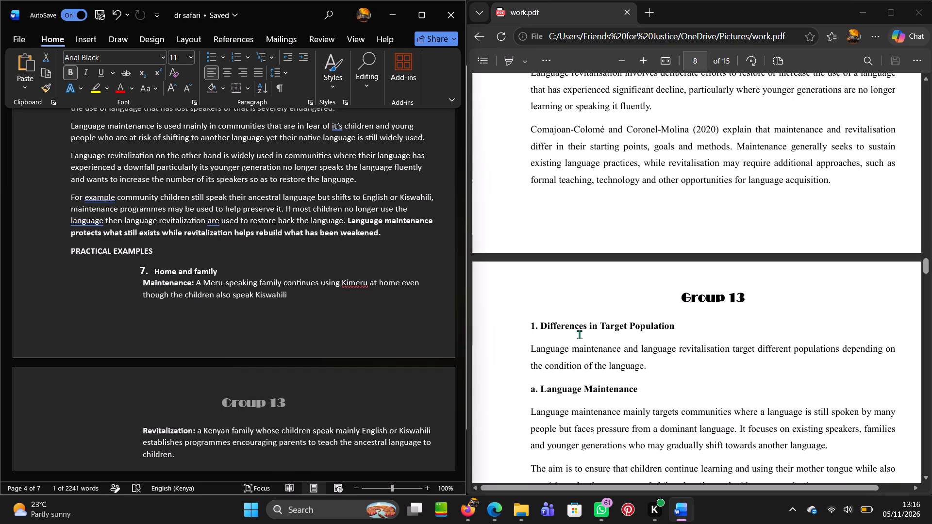
pyautogui.scroll(2, 580, 335)
pyautogui.scroll(-3, 580, 335)
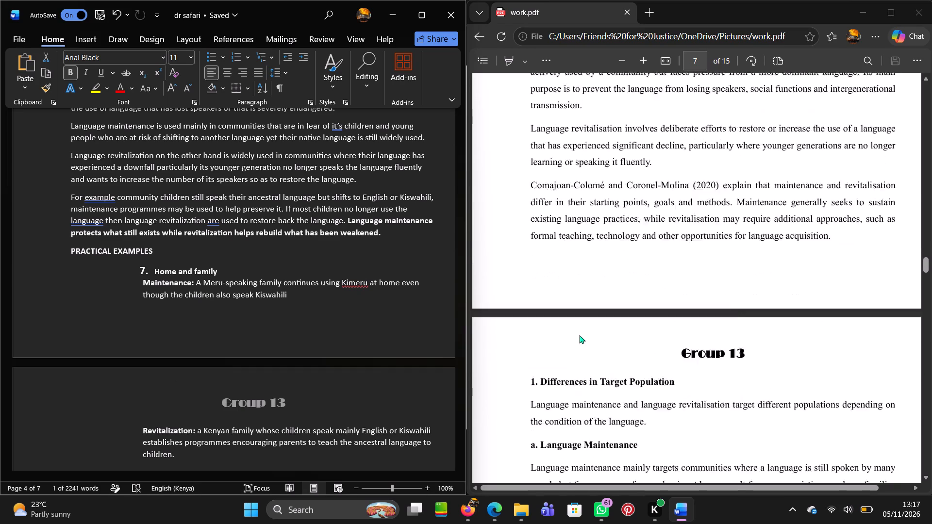
pyautogui.scroll(-2, 580, 335)
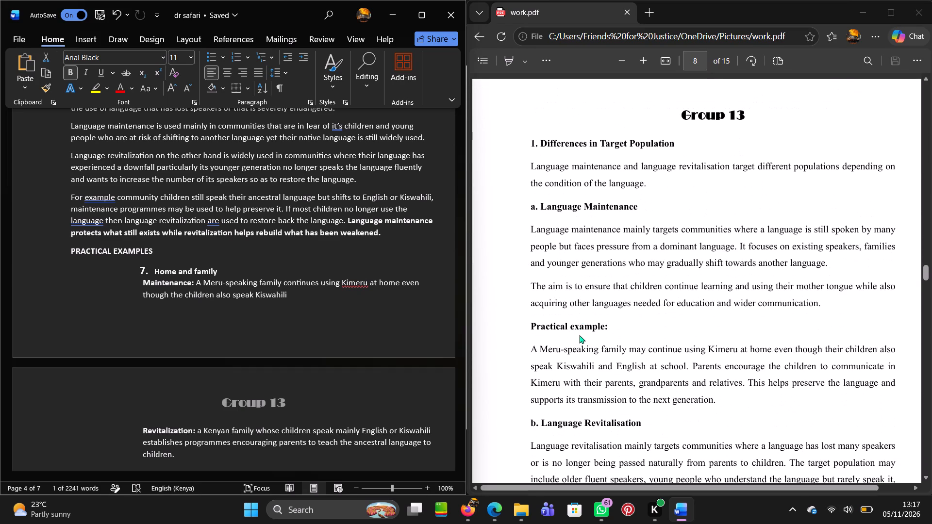
pyautogui.scroll(-2, 580, 335)
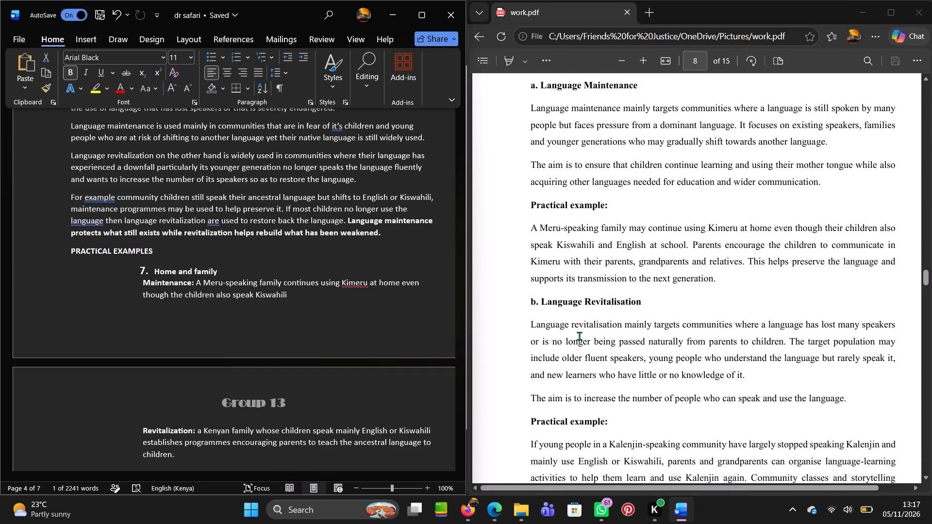
pyautogui.scroll(-1, 580, 336)
# Review the Word document's practical examples on Home and Family, Education, and Media and Technology against the PDF.
pyautogui.scroll(-3, 279, 321)
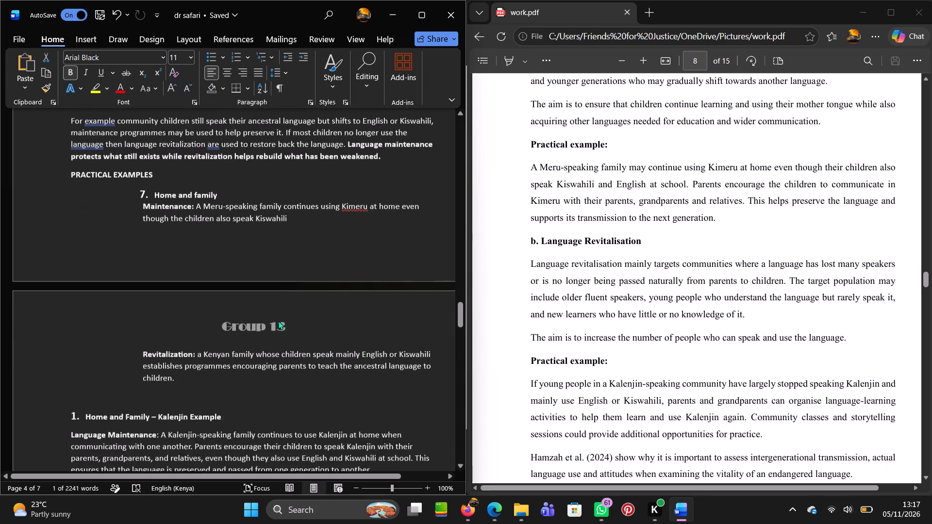
pyautogui.scroll(-7, 279, 321)
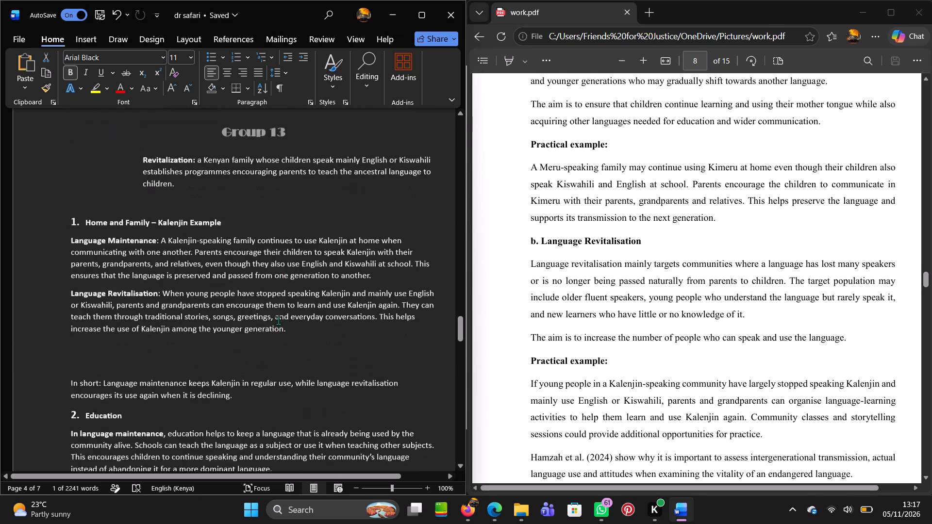
pyautogui.scroll(-6, 279, 321)
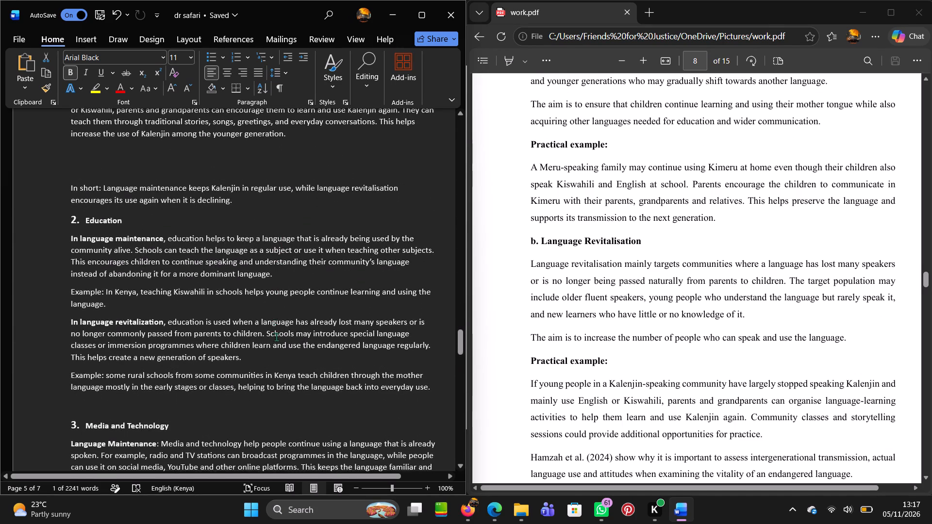
pyautogui.scroll(-3, 277, 338)
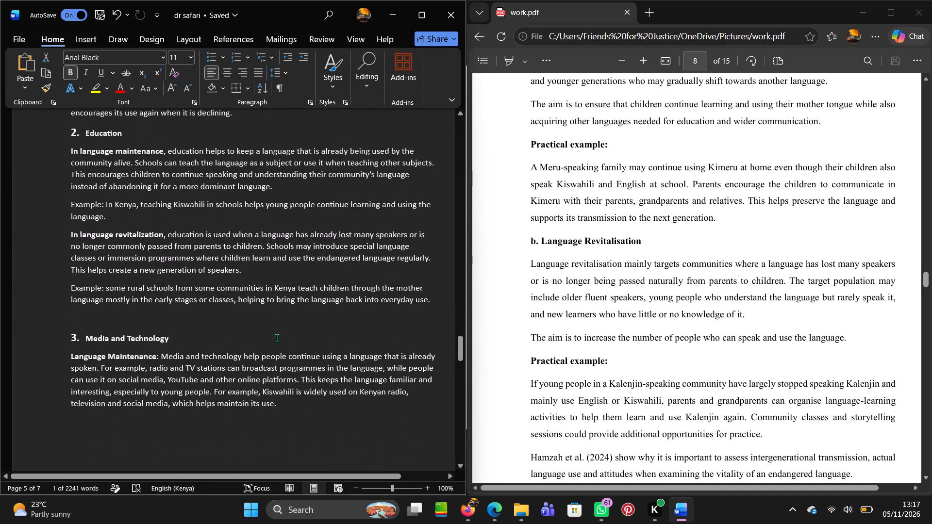
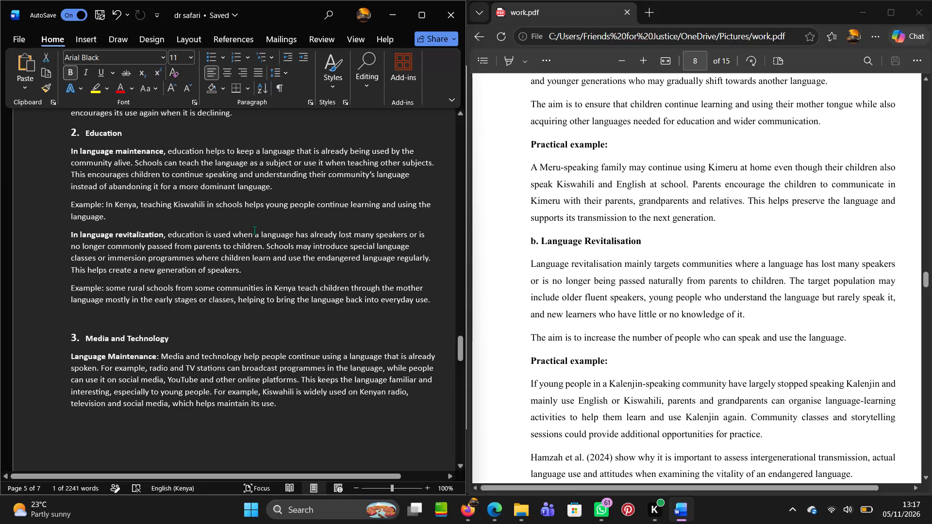
# Recheck the "Differences in Target Population" section in work.pdf from its practical examples back to the heading.
pyautogui.scroll(-1, 517, 347)
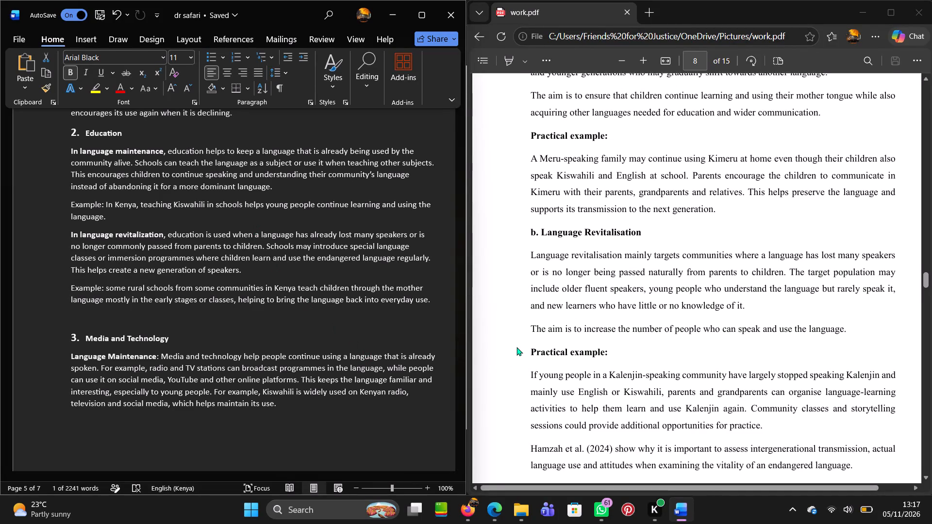
pyautogui.scroll(5, 517, 347)
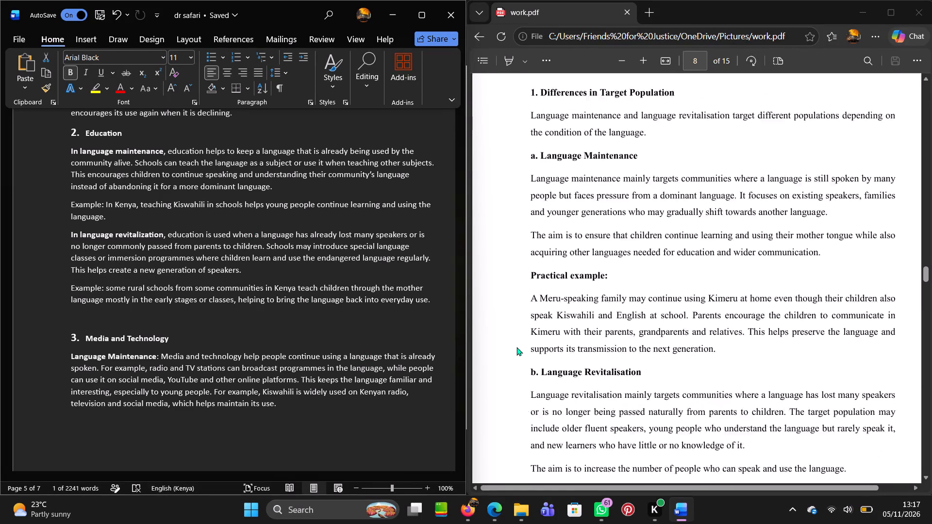
pyautogui.scroll(3, 208, 327)
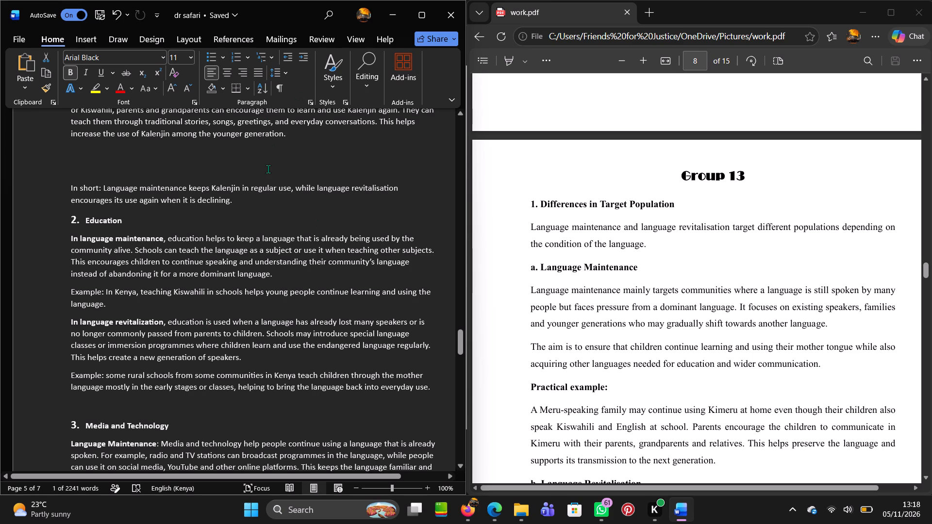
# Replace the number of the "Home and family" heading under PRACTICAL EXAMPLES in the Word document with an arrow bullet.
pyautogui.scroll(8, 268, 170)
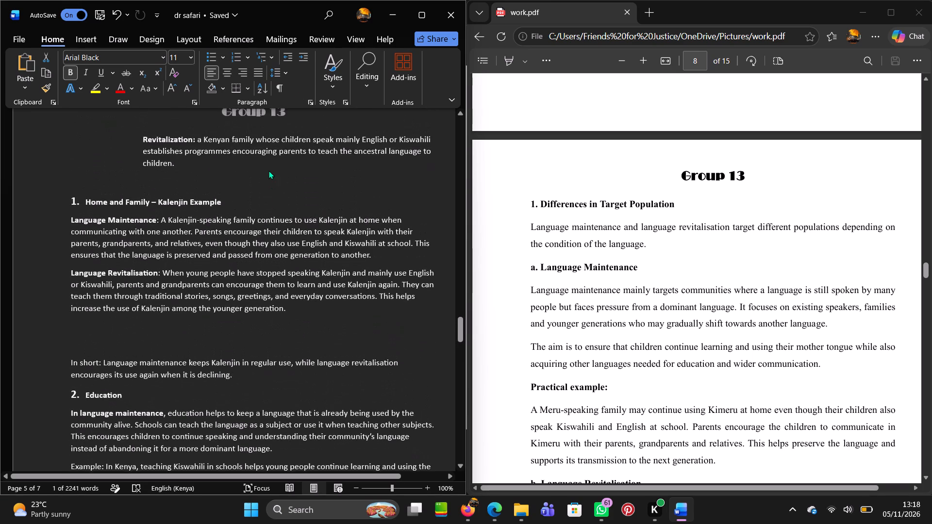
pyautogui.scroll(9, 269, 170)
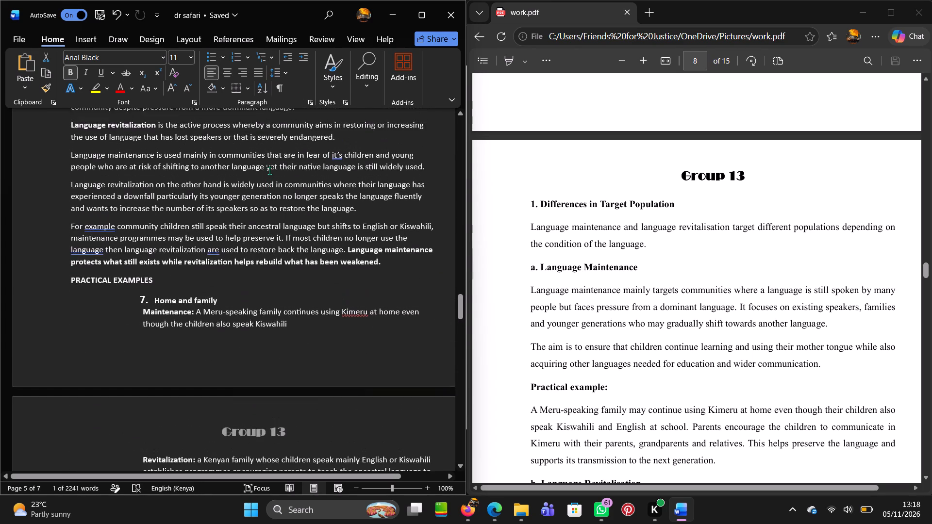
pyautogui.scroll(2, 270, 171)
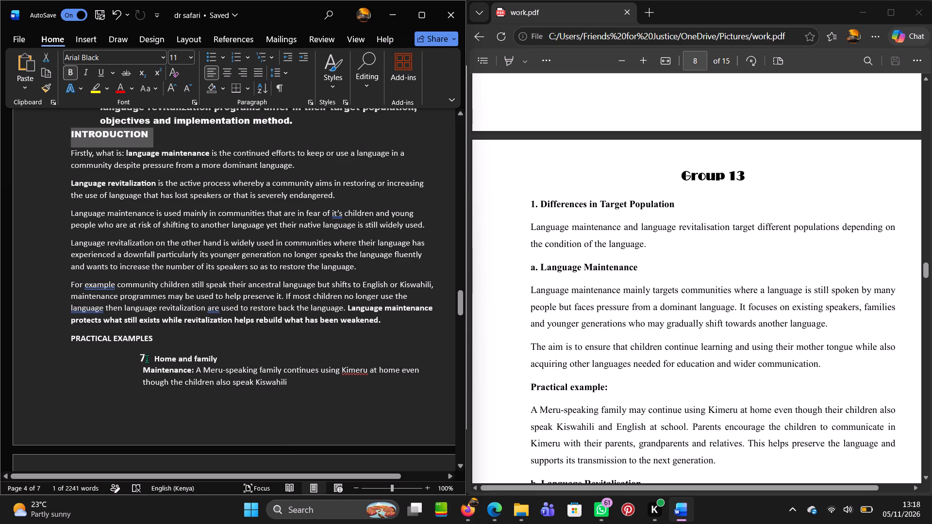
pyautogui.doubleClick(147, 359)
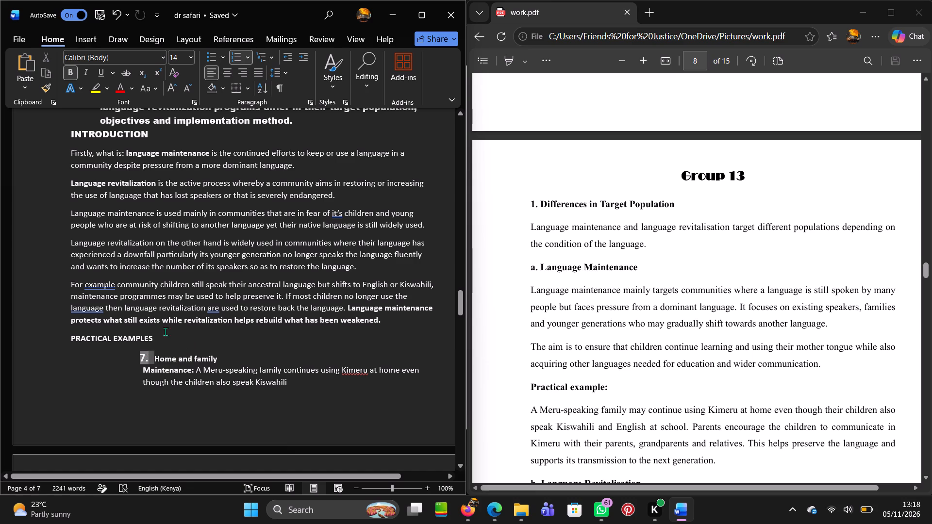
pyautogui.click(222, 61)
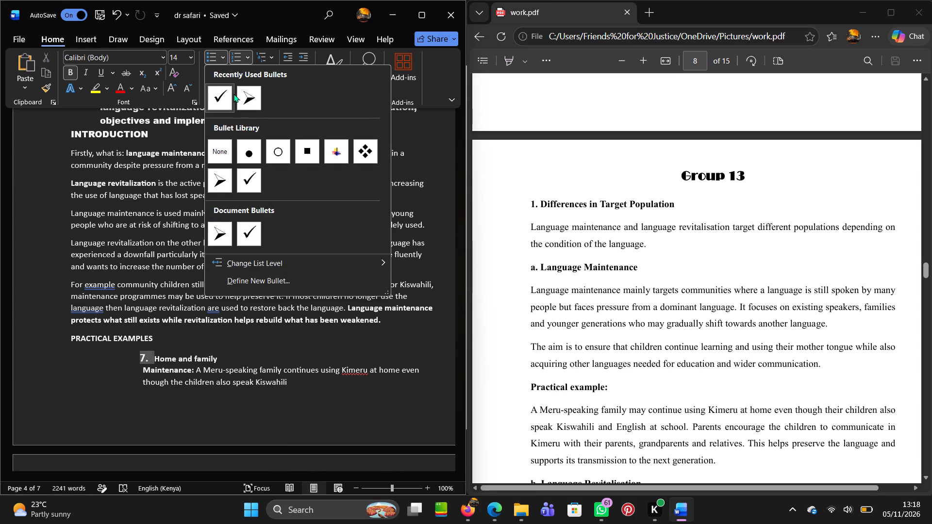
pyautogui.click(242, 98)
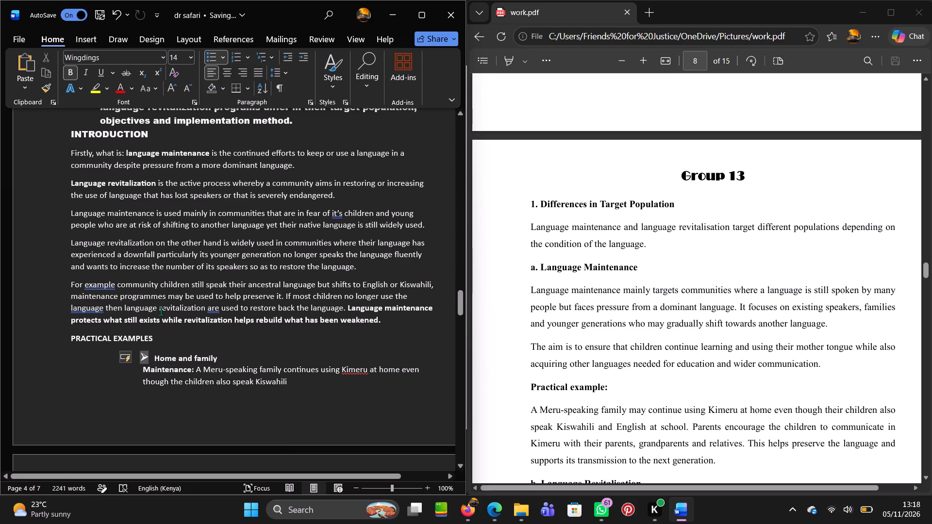
# Decrease the indent of "Home and family" and its Maintenance and Revitalization paragraphs until they line up near the page's text margin.
pyautogui.scroll(-6, 161, 311)
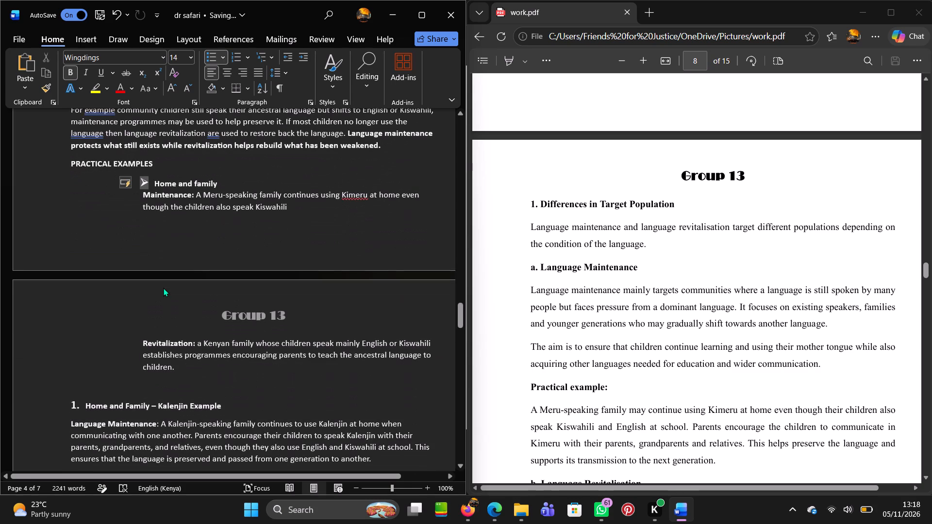
pyautogui.moveTo(150, 180); pyautogui.dragTo(187, 372)
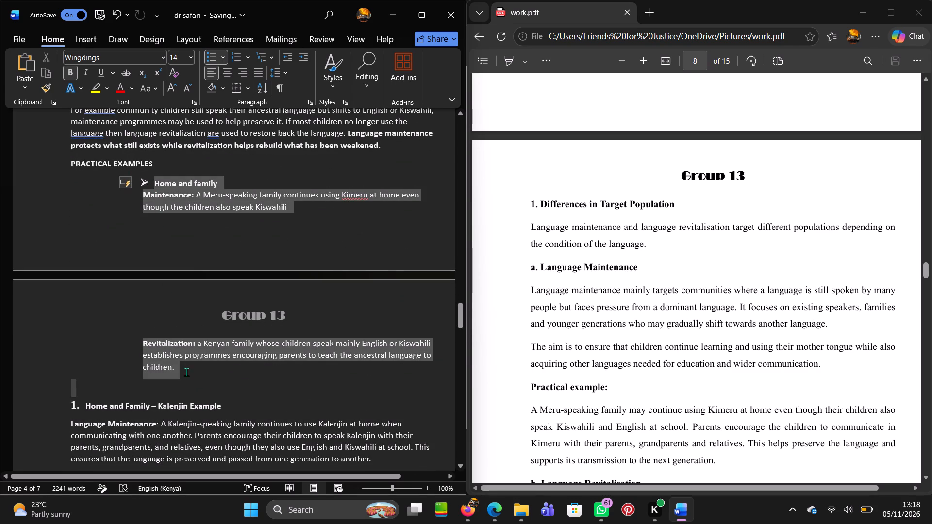
pyautogui.moveTo(187, 372); pyautogui.dragTo(171, 360)
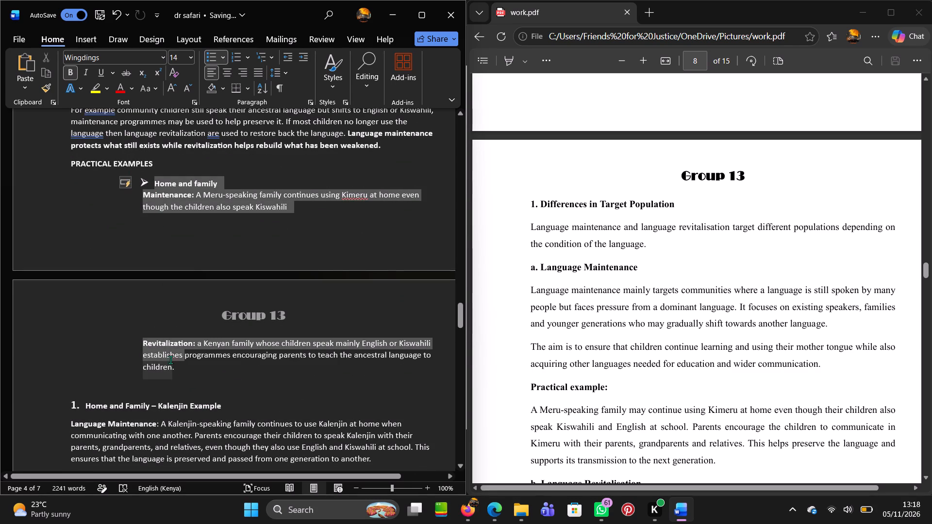
pyautogui.moveTo(171, 360); pyautogui.dragTo(171, 361)
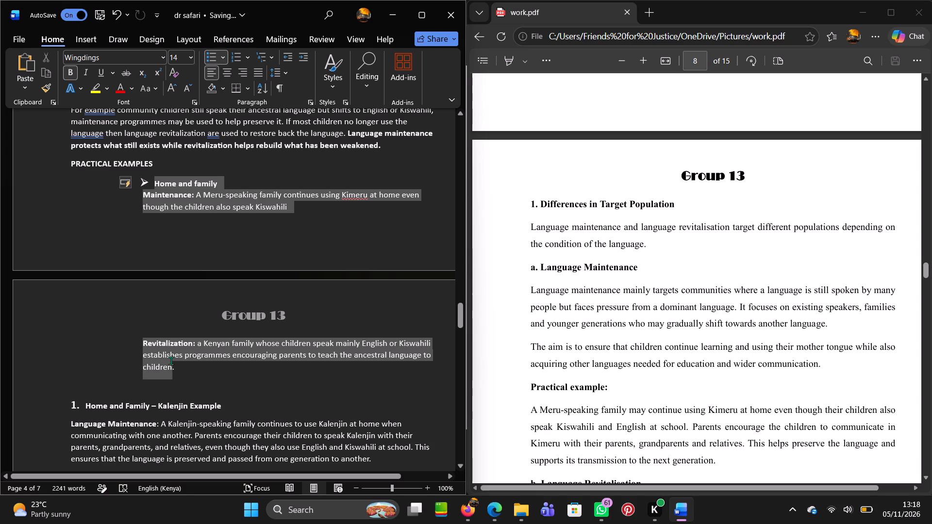
pyautogui.moveTo(171, 361); pyautogui.dragTo(172, 361)
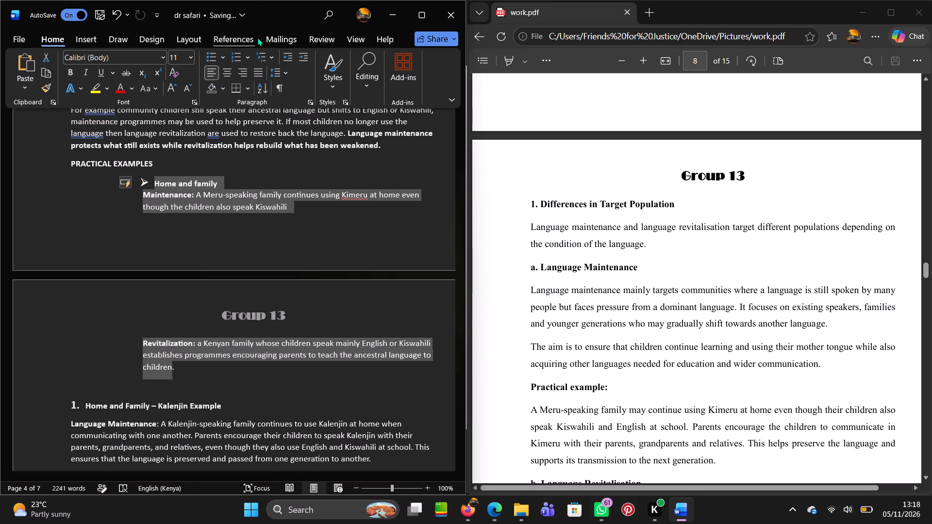
pyautogui.click(282, 56)
pyautogui.click(282, 56)
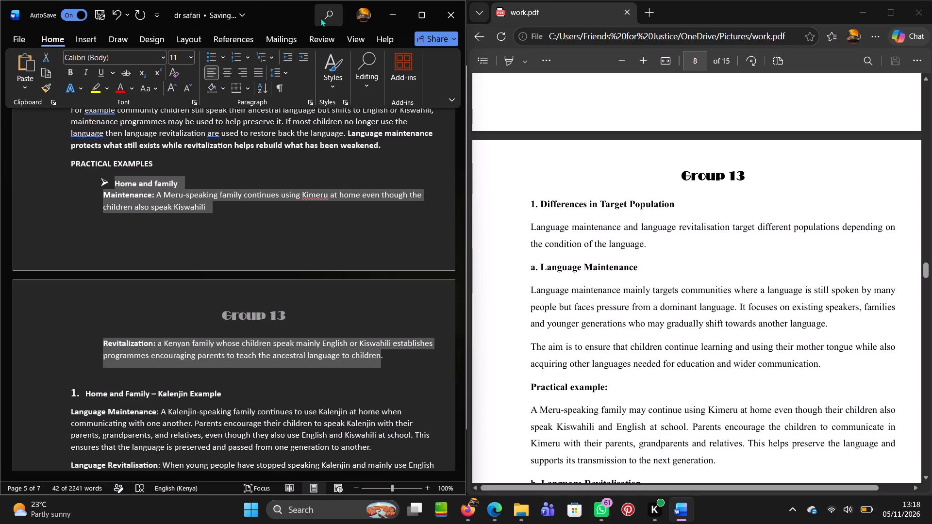
pyautogui.click(286, 53)
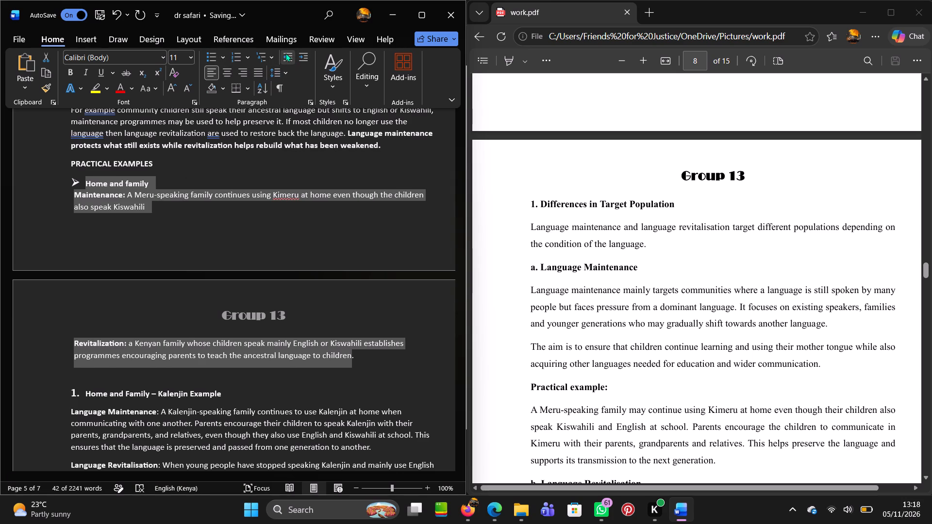
pyautogui.scroll(2, 238, 157)
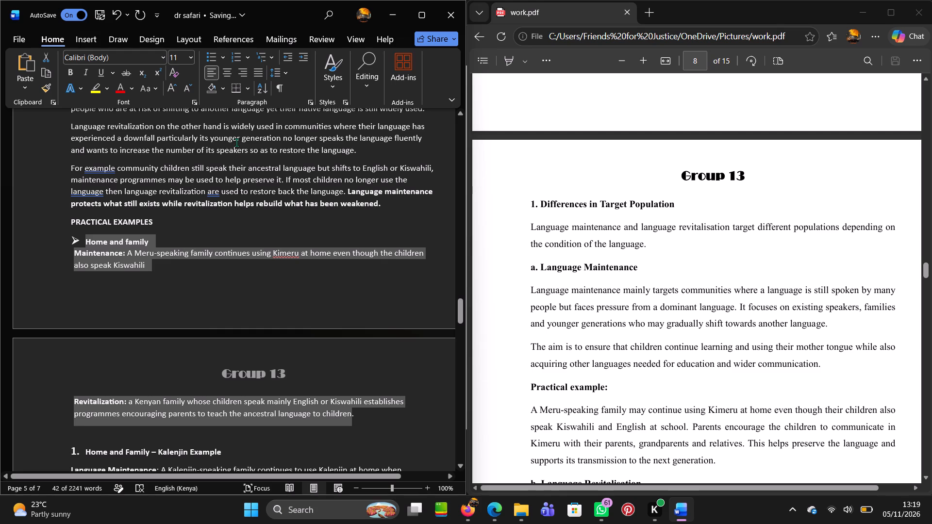
pyautogui.click(241, 228)
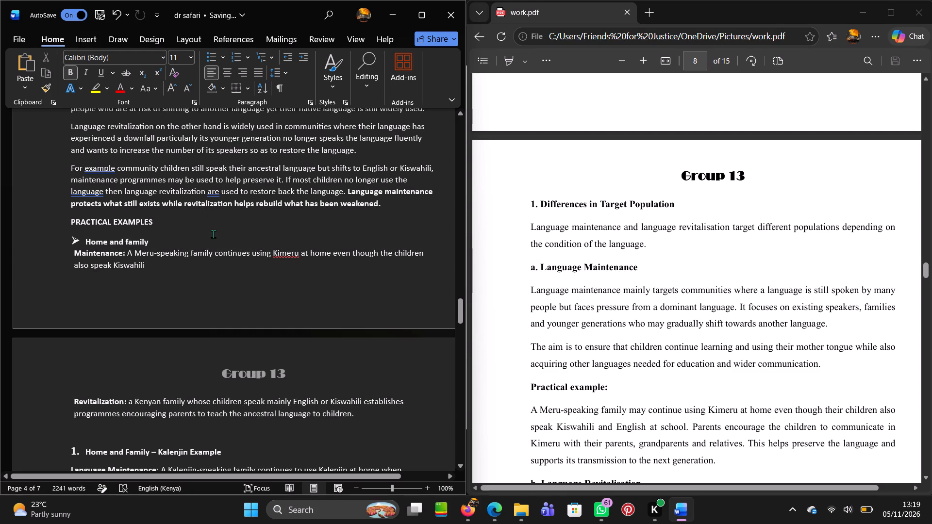
# Delete the "Home and family" heading and its bullet line directly below PRACTICAL EXAMPLES.
pyautogui.scroll(-5, 215, 236)
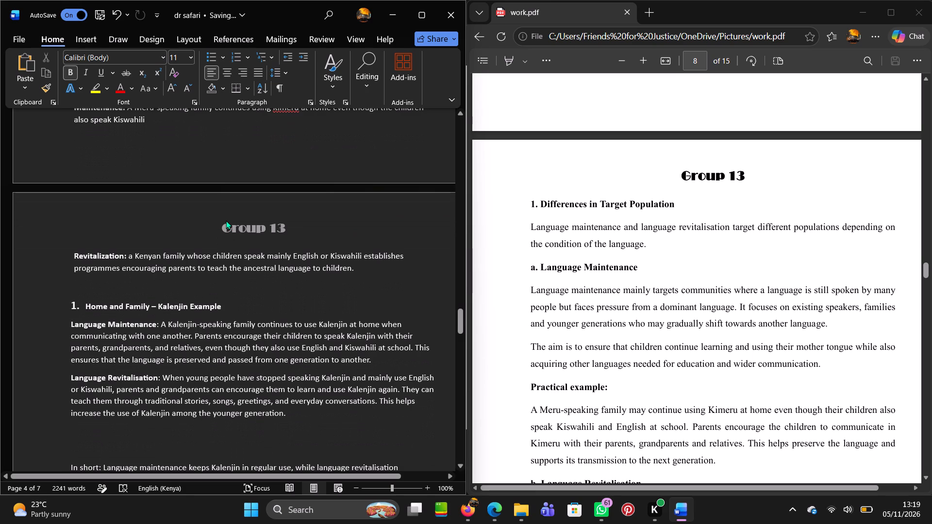
pyautogui.scroll(3, 226, 220)
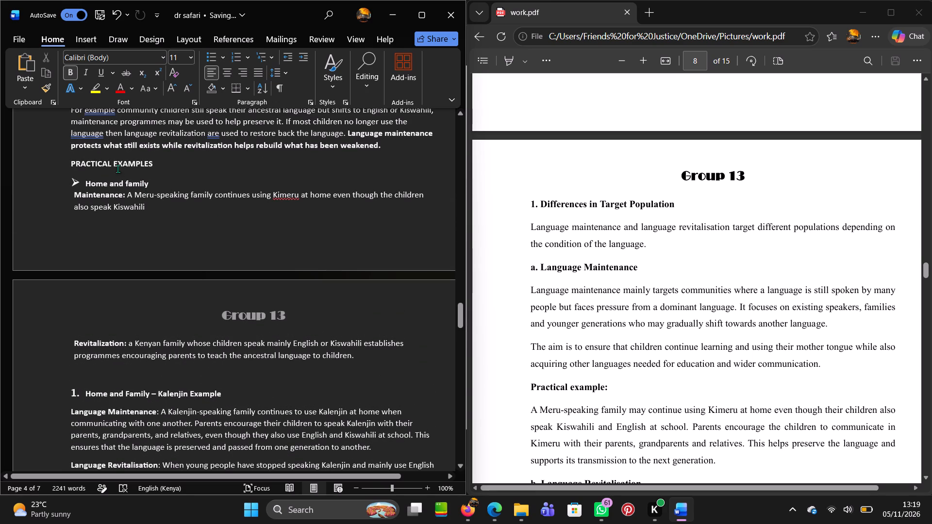
pyautogui.click(155, 183)
pyautogui.press('BackSpace')
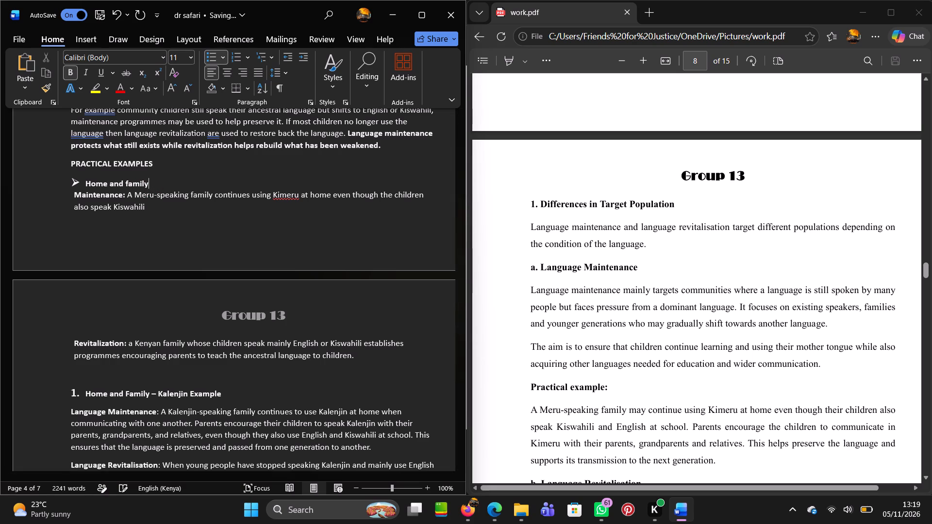
pyautogui.press('BackSpace')
pyautogui.press('BackSpace')
pyautogui.press('BackSpace')
pyautogui.press('BackSpace')
pyautogui.press('BackSpace')
pyautogui.press('BackSpace')
pyautogui.press('BackSpace')
pyautogui.press('BackSpace')
pyautogui.press('BackSpace')
pyautogui.press('BackSpace')
pyautogui.press('BackSpace')
pyautogui.press('BackSpace')
pyautogui.press('BackSpace')
pyautogui.press('BackSpace')
pyautogui.press('BackSpace')
pyautogui.press('BackSpace')
pyautogui.press('BackSpace')
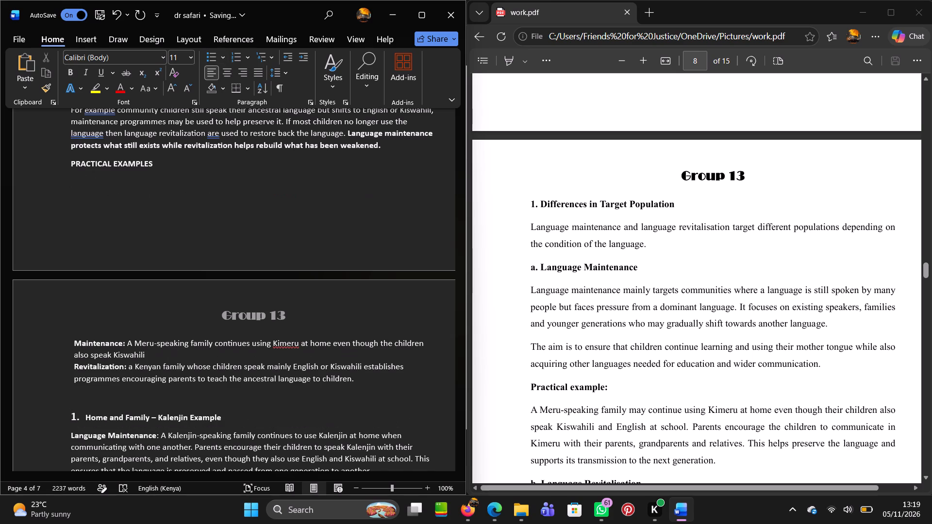
pyautogui.press('BackSpace')
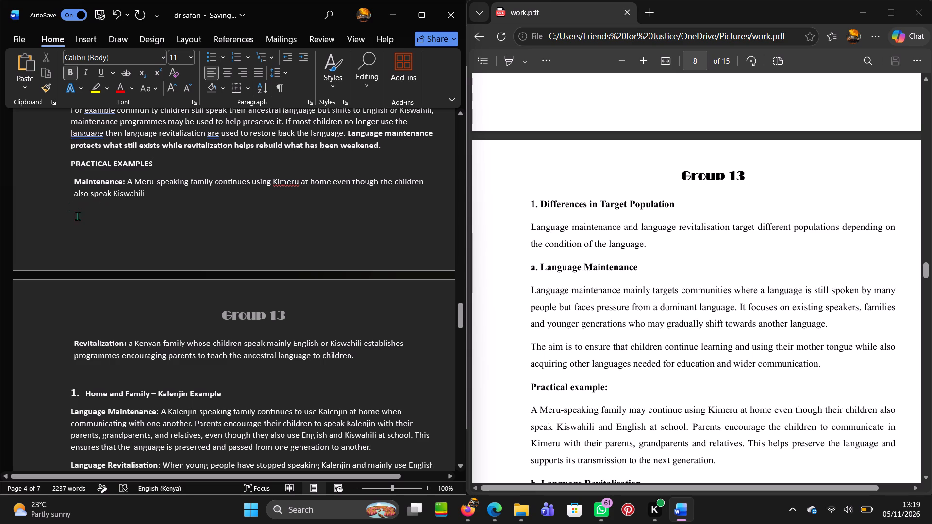
# Apply arrow bullets to the Maintenance and Revitalization paragraphs under PRACTICAL EXAMPLES.
pyautogui.moveTo(74, 182); pyautogui.dragTo(359, 362)
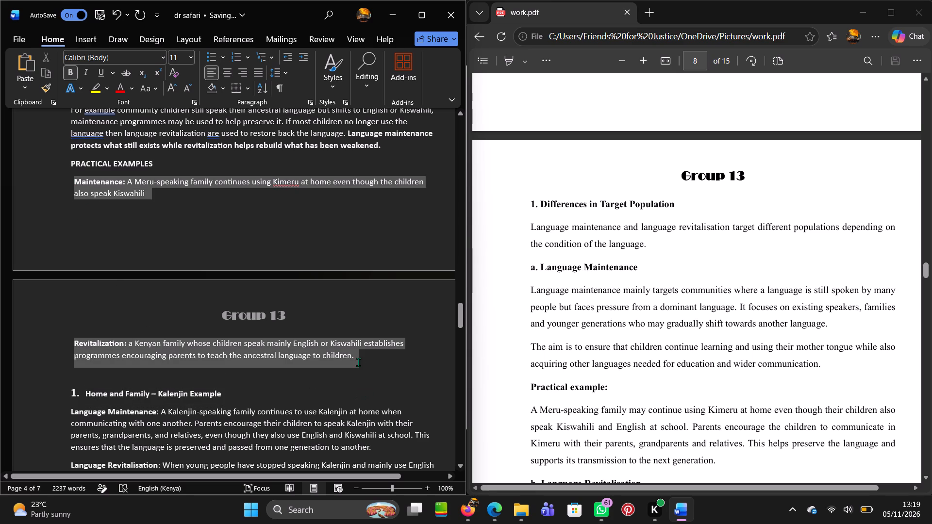
pyautogui.moveTo(359, 362); pyautogui.dragTo(357, 356)
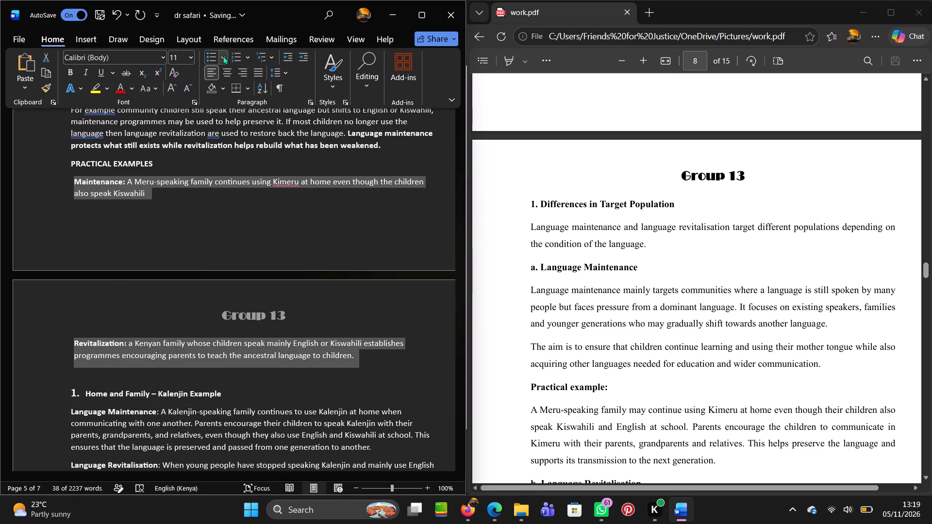
pyautogui.click(223, 56)
pyautogui.click(226, 105)
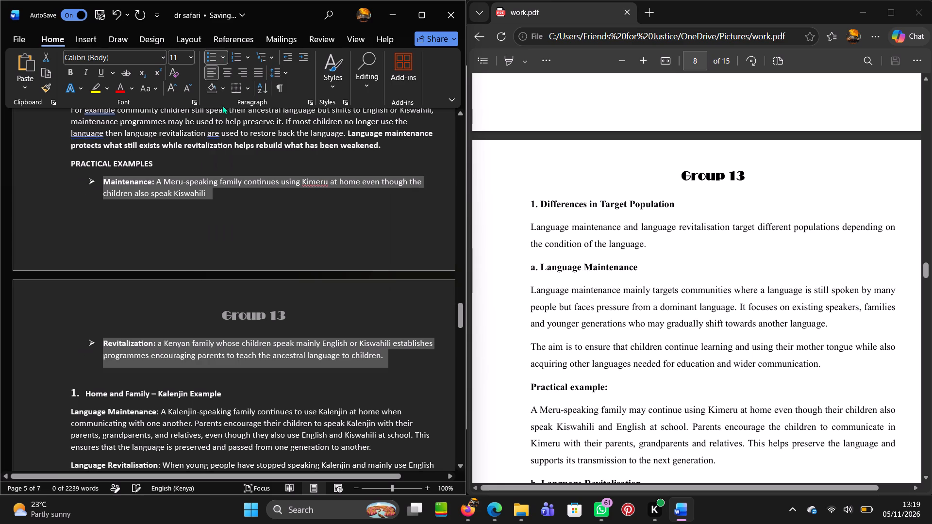
pyautogui.click(187, 225)
# Compare the Word document's Home and Family section with work.pdf, reading the PDF from Differences in Target Population to Education.
pyautogui.scroll(-4, 199, 276)
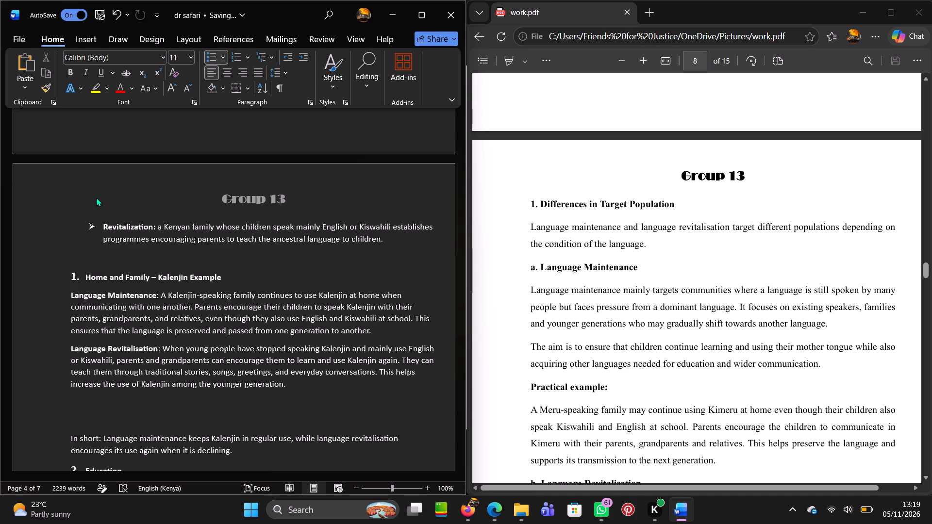
pyautogui.scroll(-2, 96, 274)
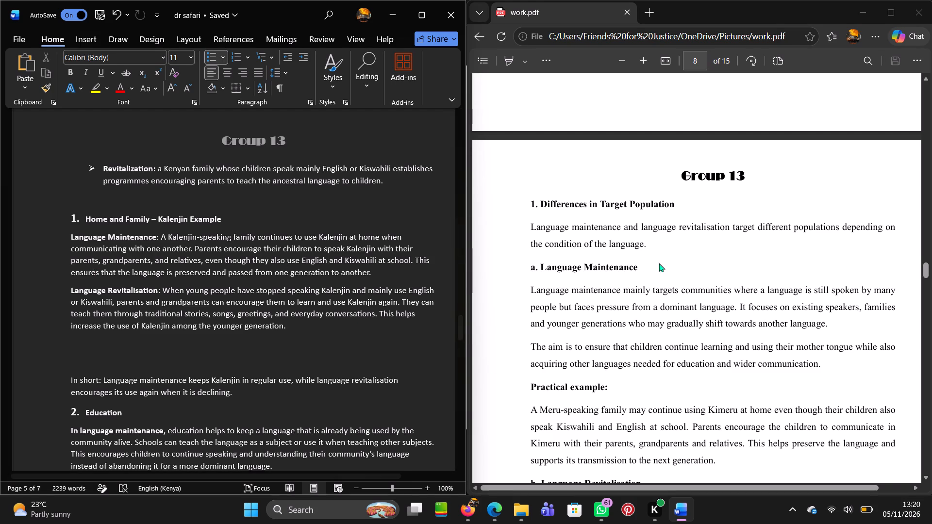
pyautogui.scroll(-4, 659, 266)
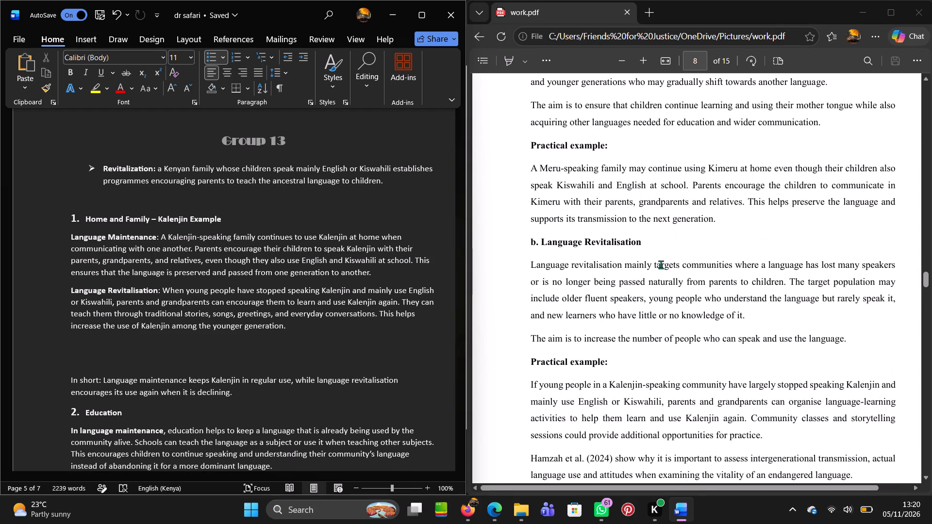
pyautogui.scroll(-4, 661, 263)
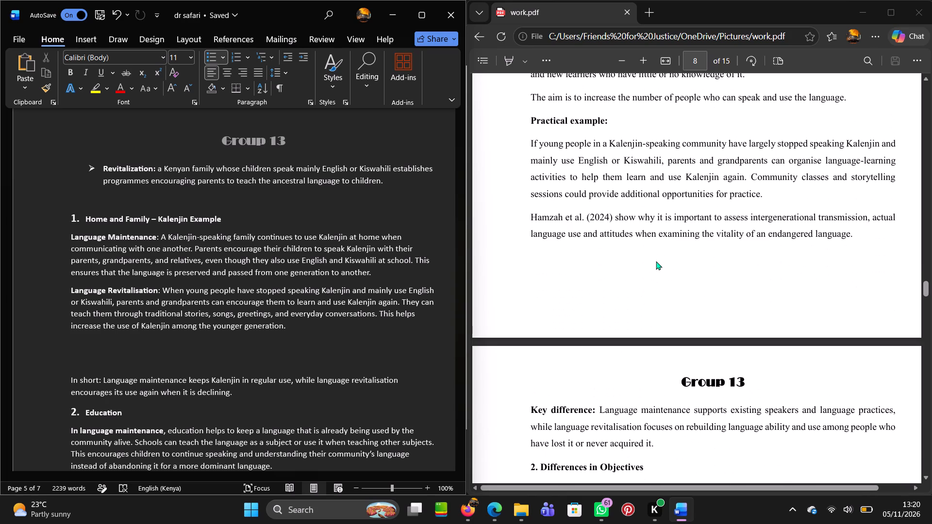
pyautogui.scroll(-2, 656, 261)
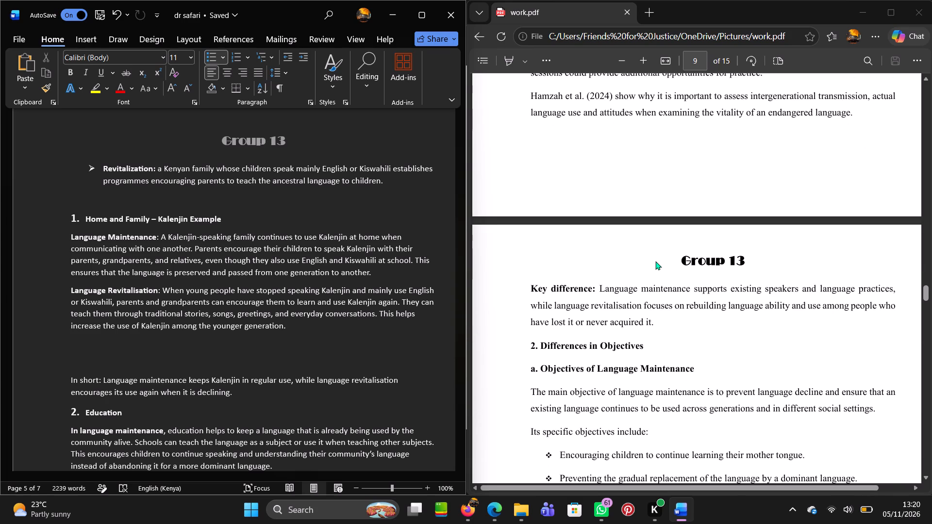
pyautogui.scroll(-6, 656, 261)
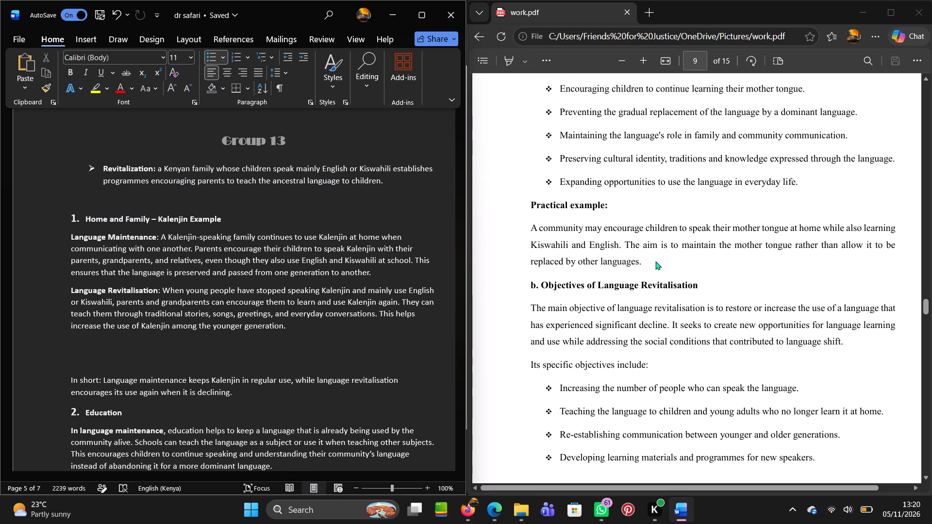
pyautogui.scroll(-10, 656, 261)
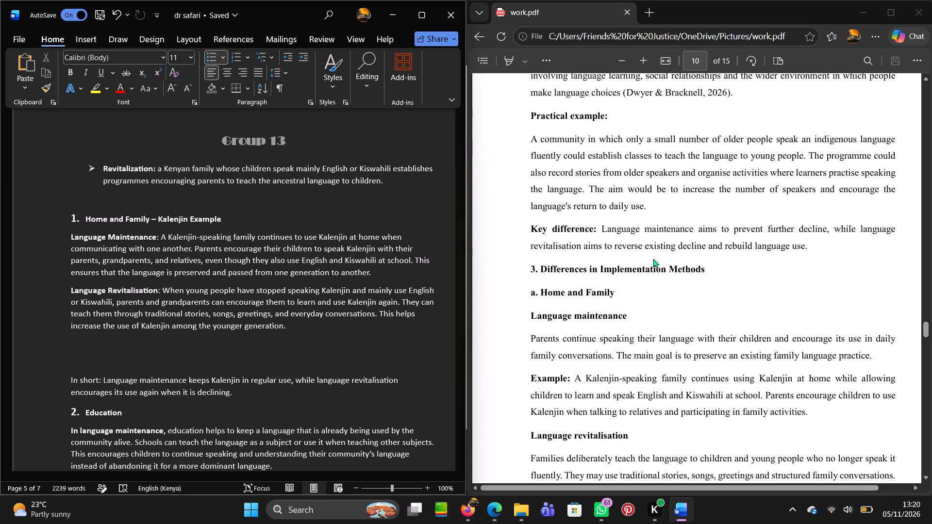
pyautogui.scroll(-1, 653, 259)
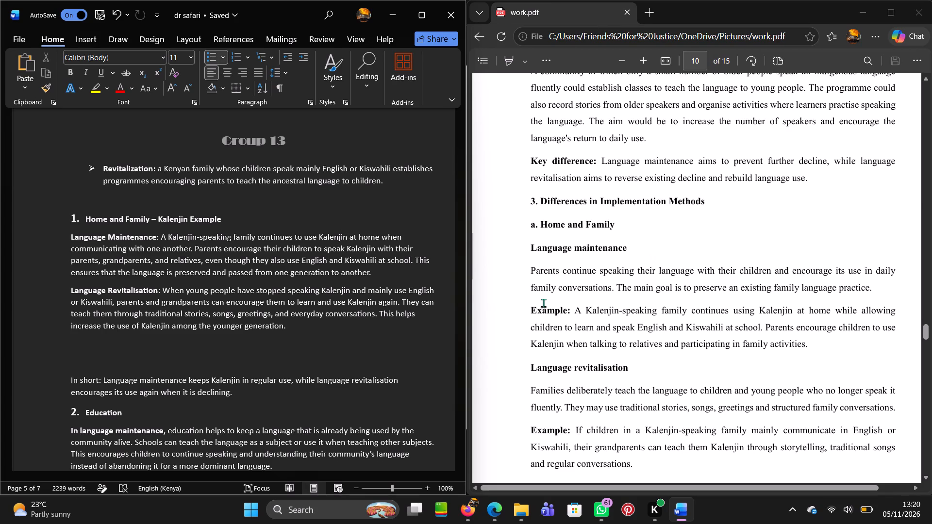
pyautogui.scroll(-8, 577, 328)
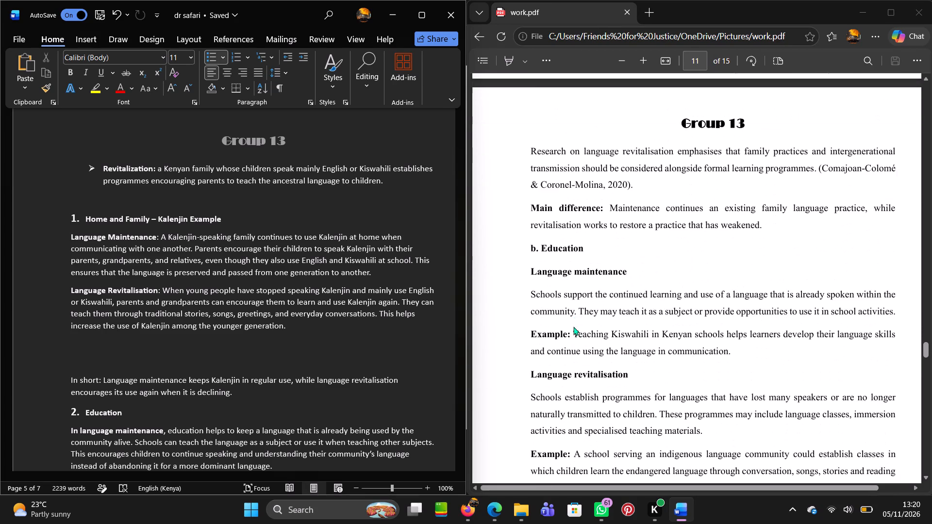
pyautogui.scroll(-1, 574, 327)
# Look back through work.pdf from the Education section to Differences in Target Population on page 8.
pyautogui.scroll(2, 574, 327)
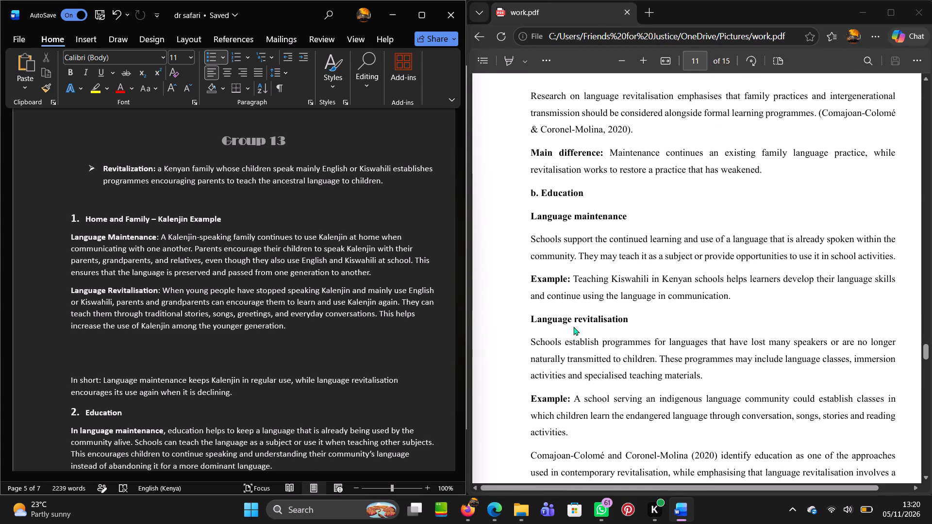
pyautogui.scroll(12, 574, 327)
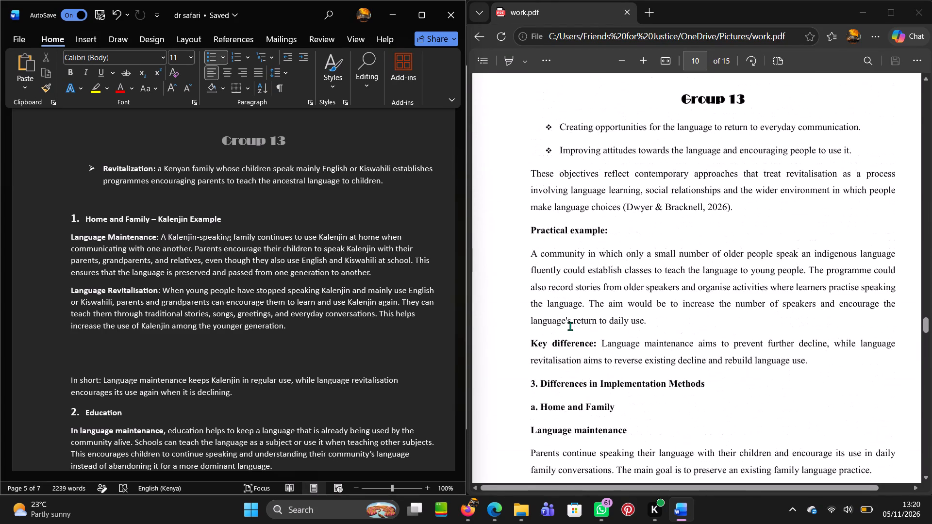
pyautogui.scroll(13, 570, 327)
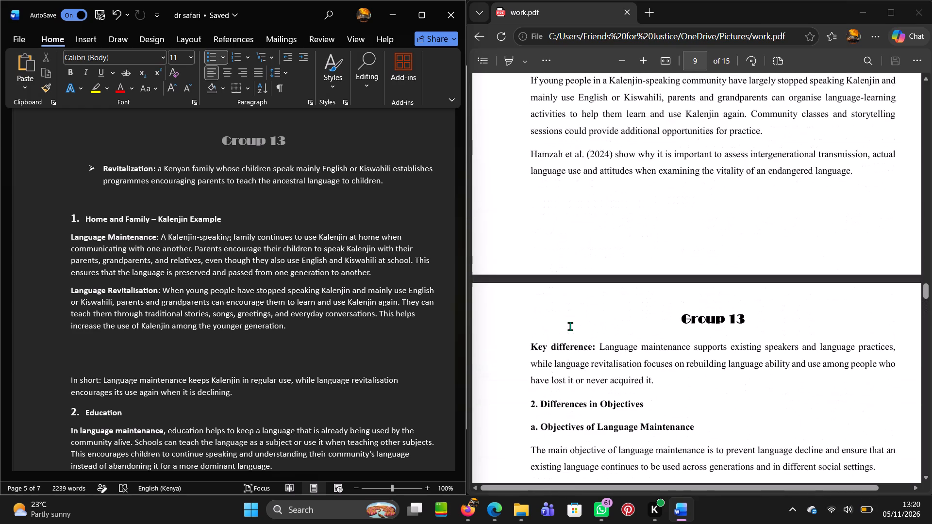
pyautogui.scroll(8, 568, 327)
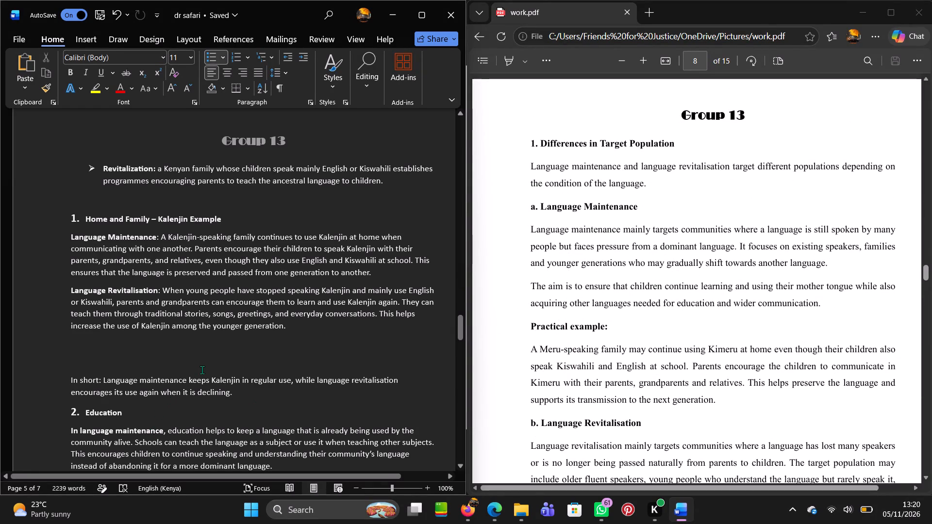
# Review the Word document's Education, Media and Technology, and institutional support sections, including the language maintenance and revitalisation lists.
pyautogui.scroll(-16, 202, 370)
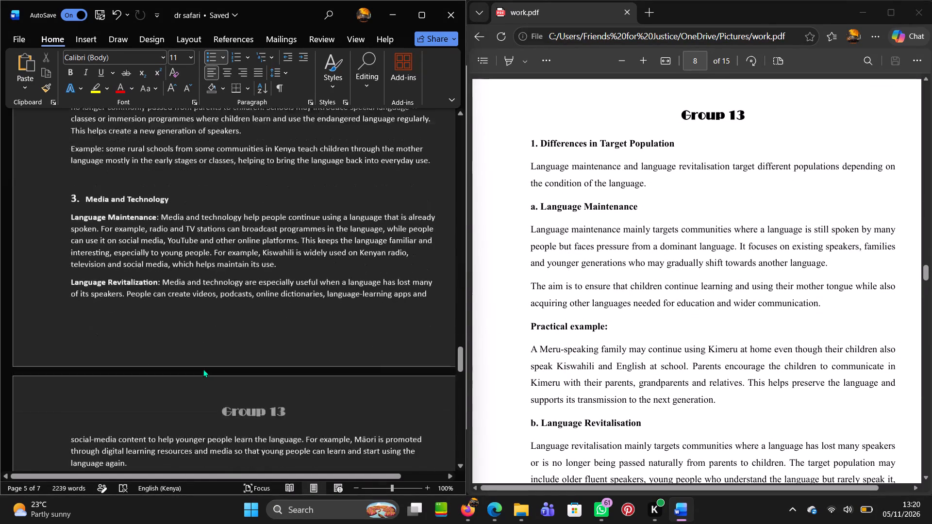
pyautogui.scroll(-15, 203, 369)
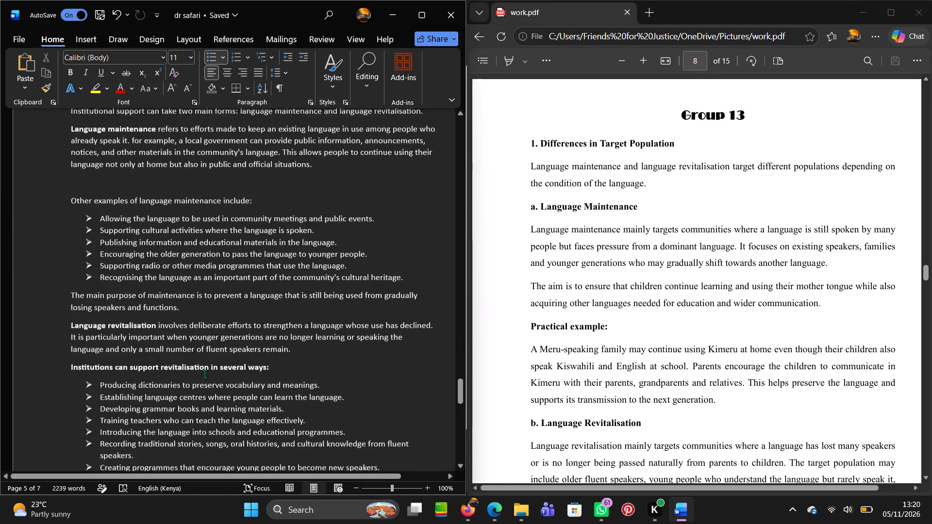
pyautogui.scroll(-2, 205, 374)
# Read work.pdf from Language Revitalisation on page 8 through the Home and Family and Education sections to Media and Technology.
pyautogui.scroll(-9, 798, 439)
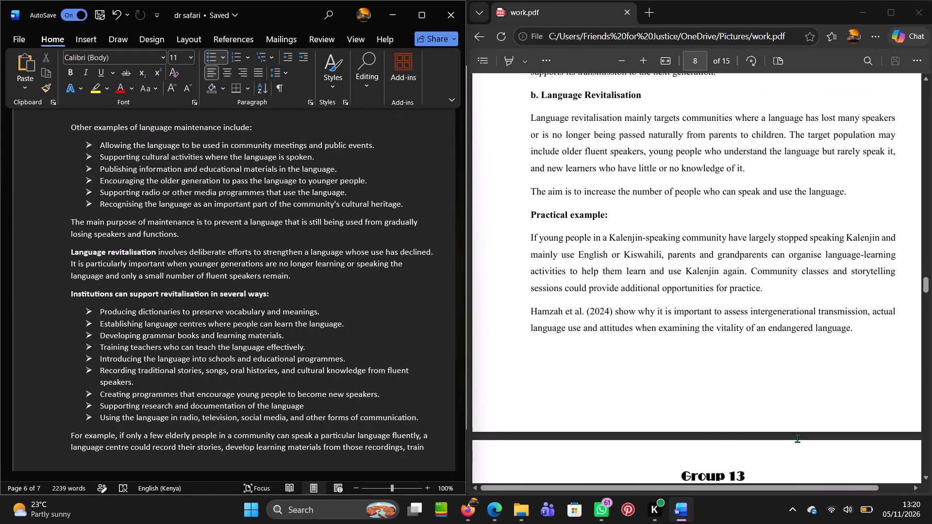
pyautogui.scroll(-17, 798, 439)
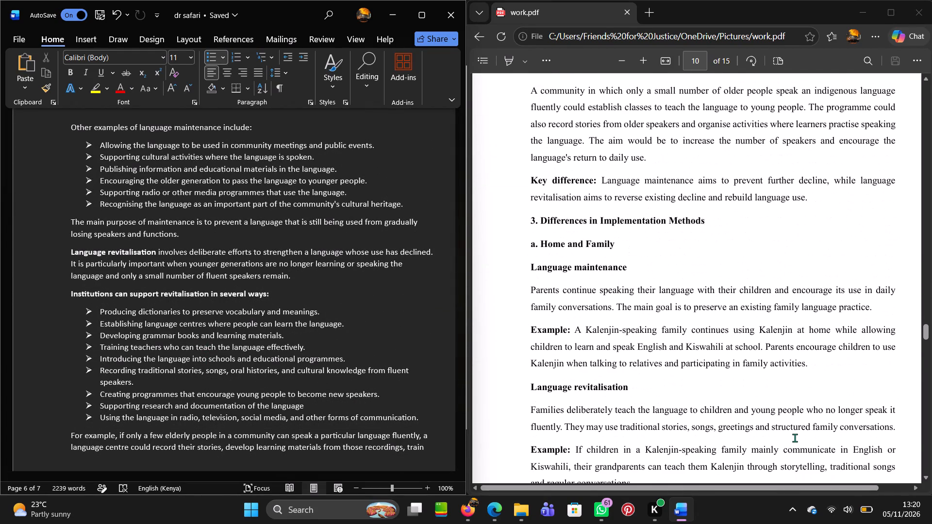
pyautogui.scroll(-7, 795, 438)
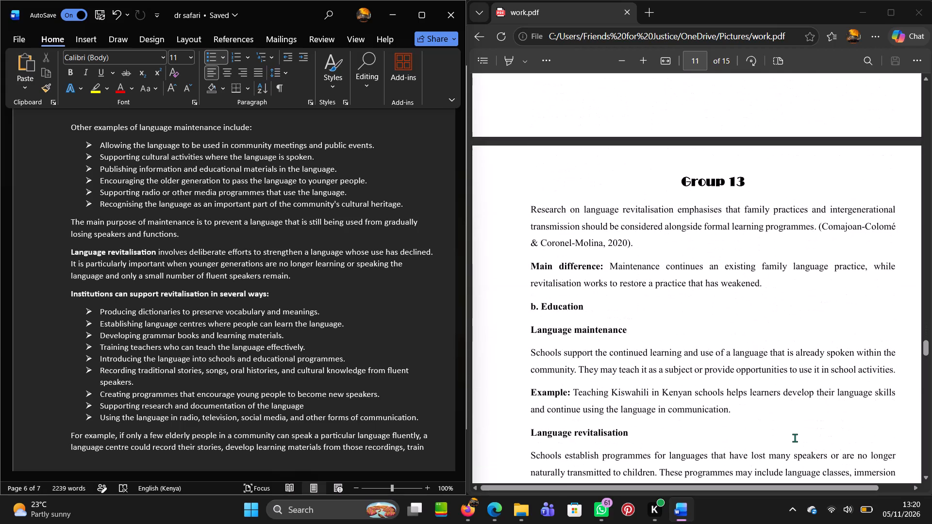
pyautogui.scroll(-2, 795, 438)
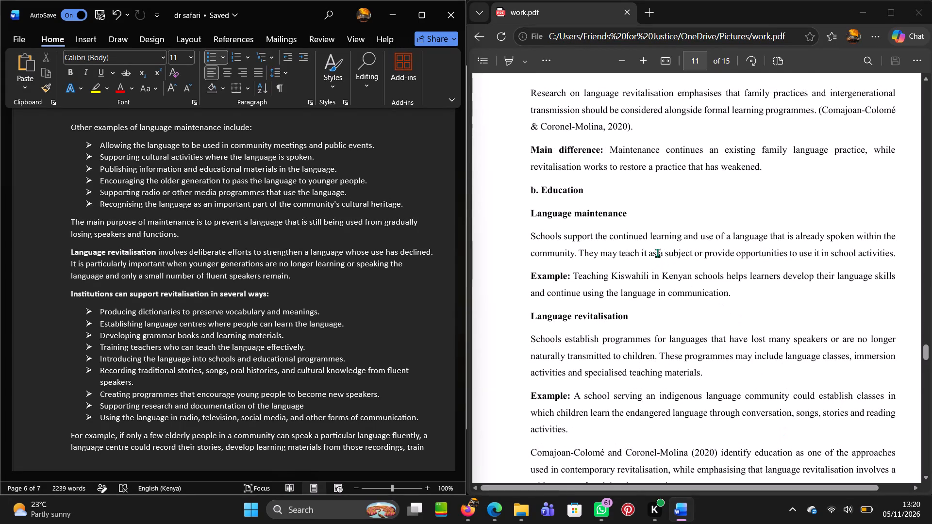
pyautogui.scroll(-7, 634, 257)
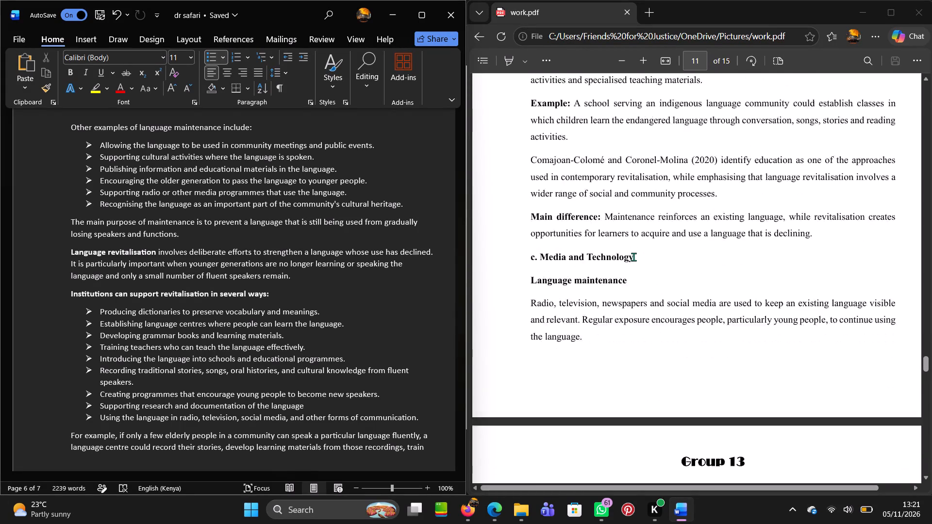
# Examine the Education, Media and Technology, and Institutional Support sections on pages 11 and 12 of work.pdf.
pyautogui.scroll(2, 634, 257)
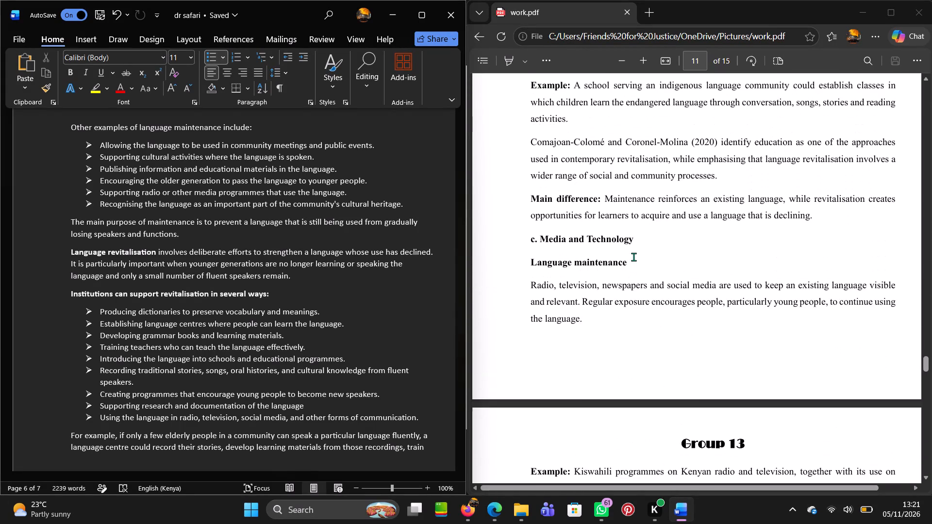
pyautogui.scroll(3, 634, 257)
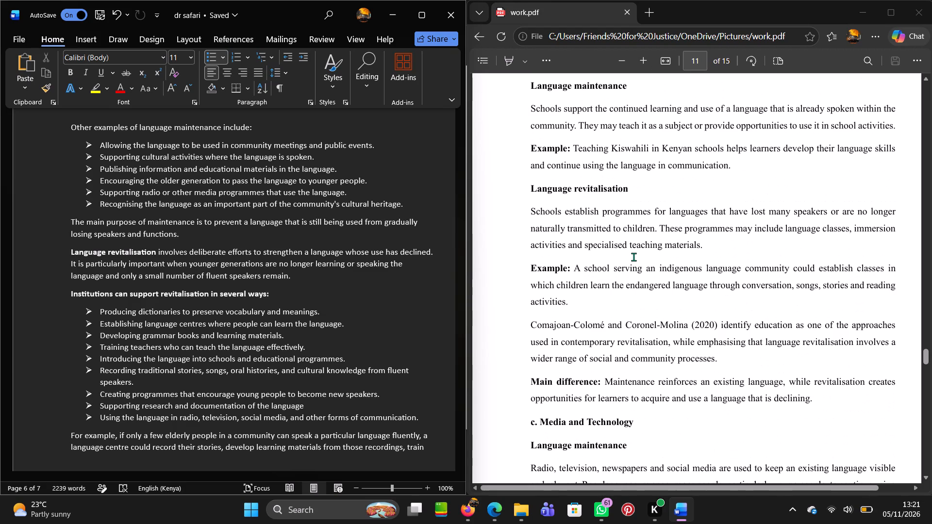
pyautogui.scroll(1, 634, 257)
pyautogui.scroll(-3, 634, 257)
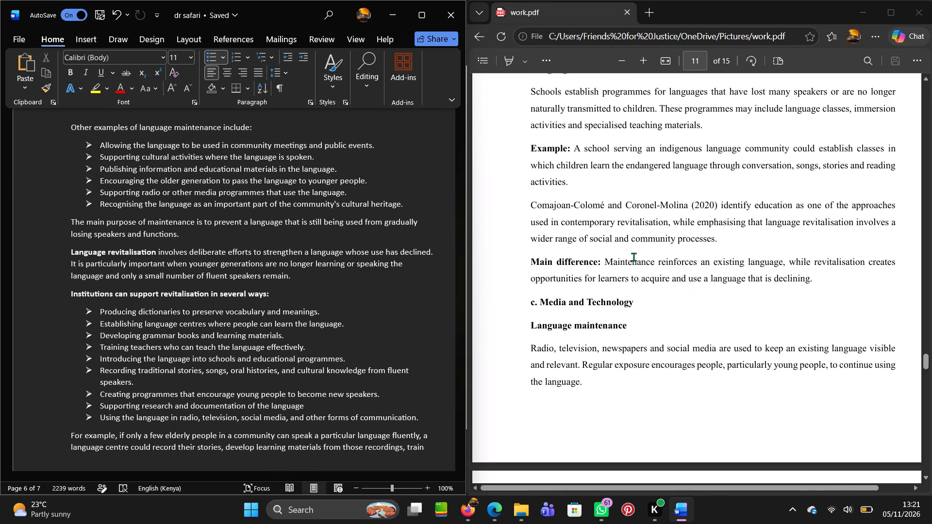
pyautogui.scroll(-2, 634, 257)
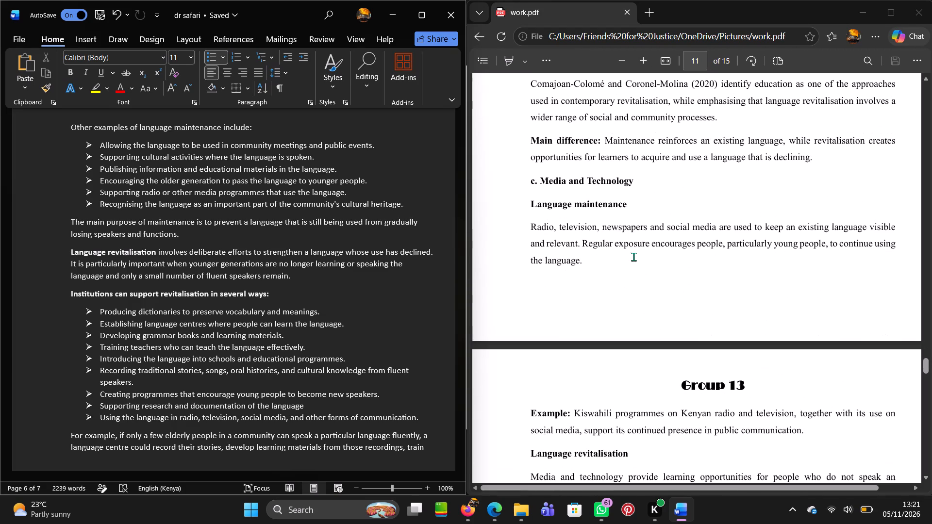
pyautogui.scroll(-7, 634, 258)
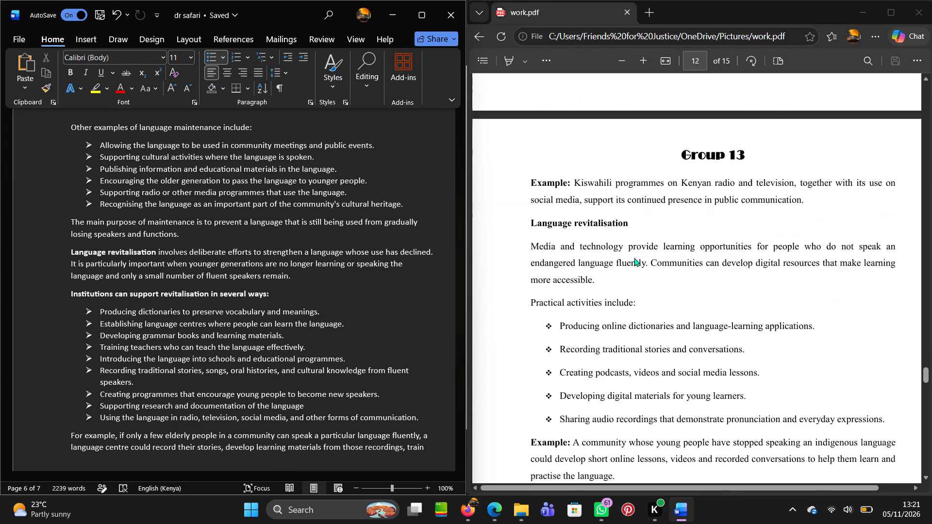
pyautogui.scroll(-1, 634, 258)
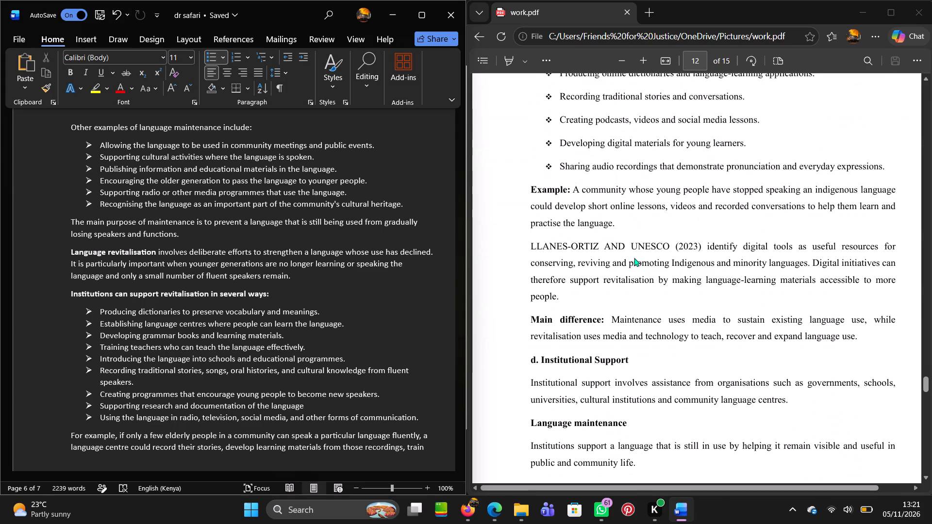
pyautogui.scroll(-2, 634, 258)
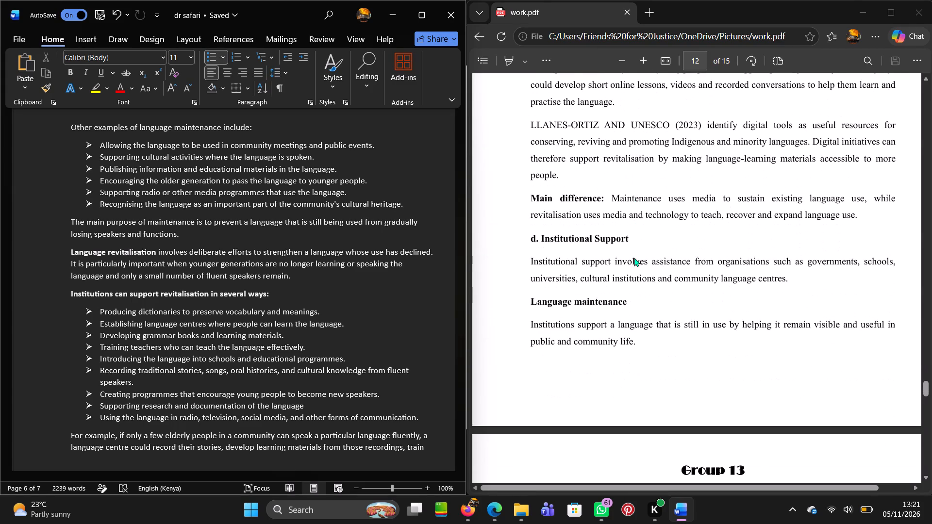
# Read the rest of work.pdf, from the Institutional Support methods through the conclusion to the reference list on page 15.
pyautogui.scroll(-8, 634, 258)
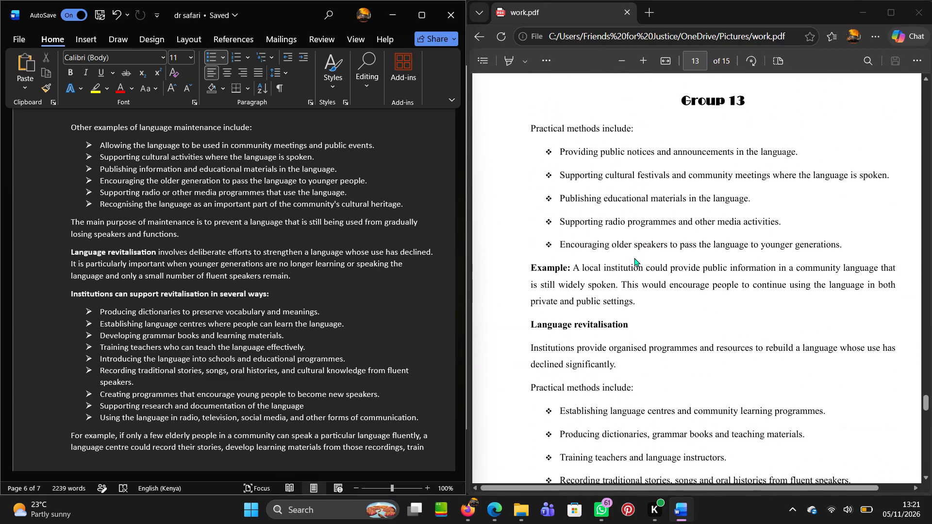
pyautogui.scroll(-15, 634, 258)
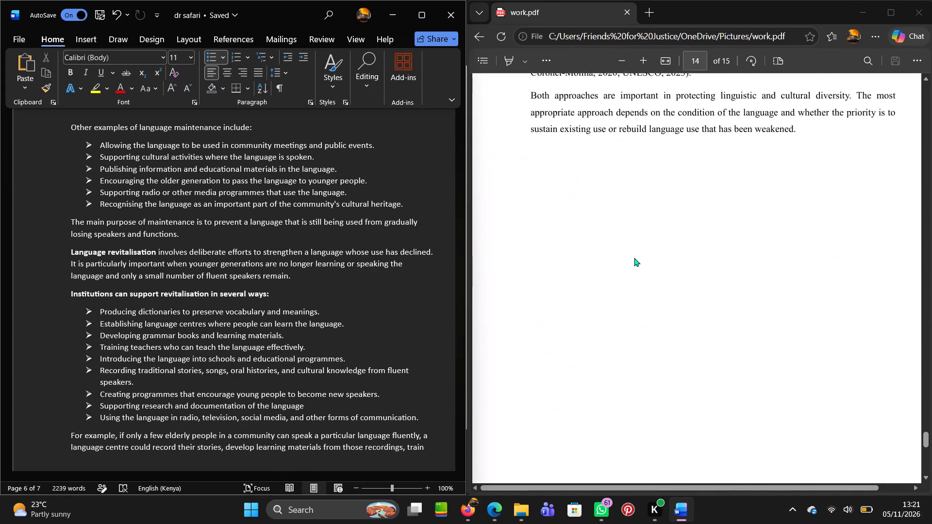
pyautogui.scroll(-8, 634, 258)
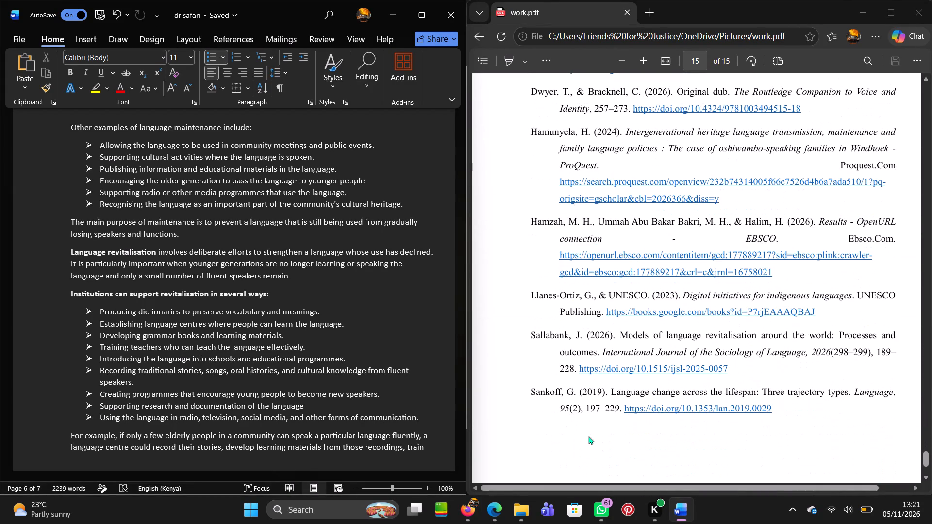